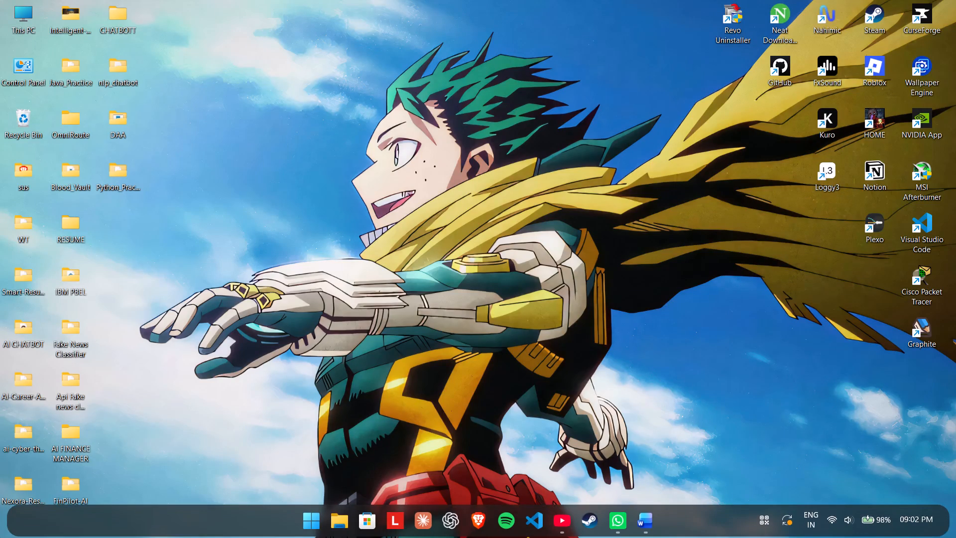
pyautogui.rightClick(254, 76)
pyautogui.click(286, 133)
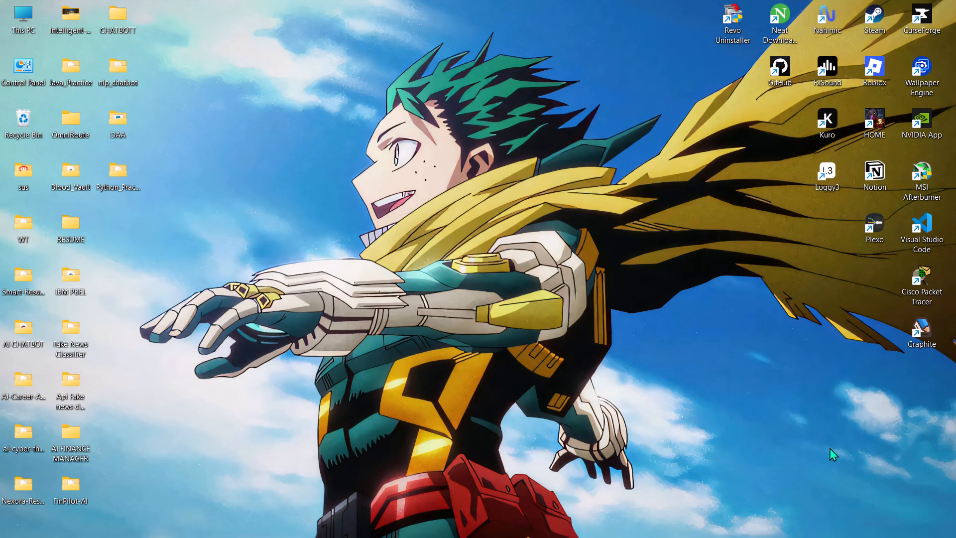
# Open Loggy3, start a recording session and close its window.
pyautogui.click(759, 514)
pyautogui.click(718, 466)
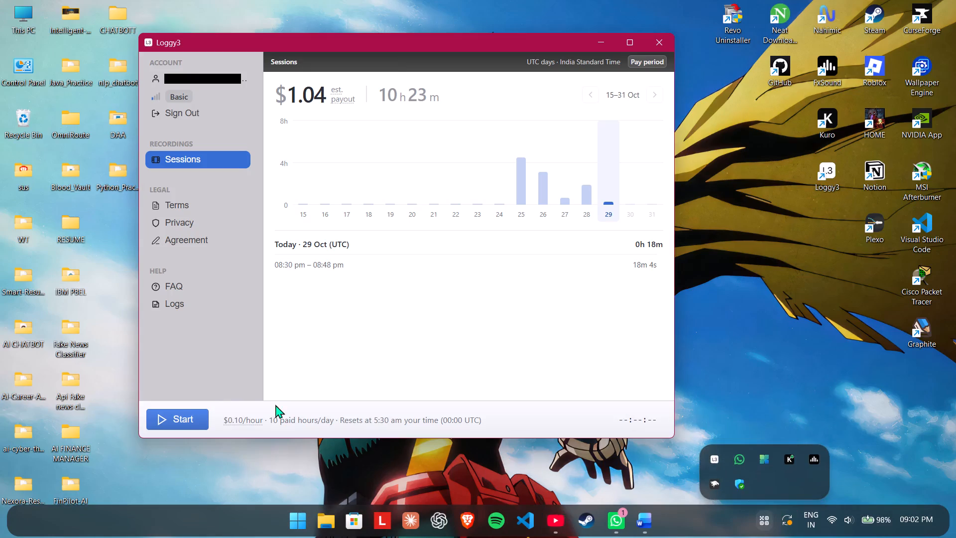
pyautogui.click(183, 412)
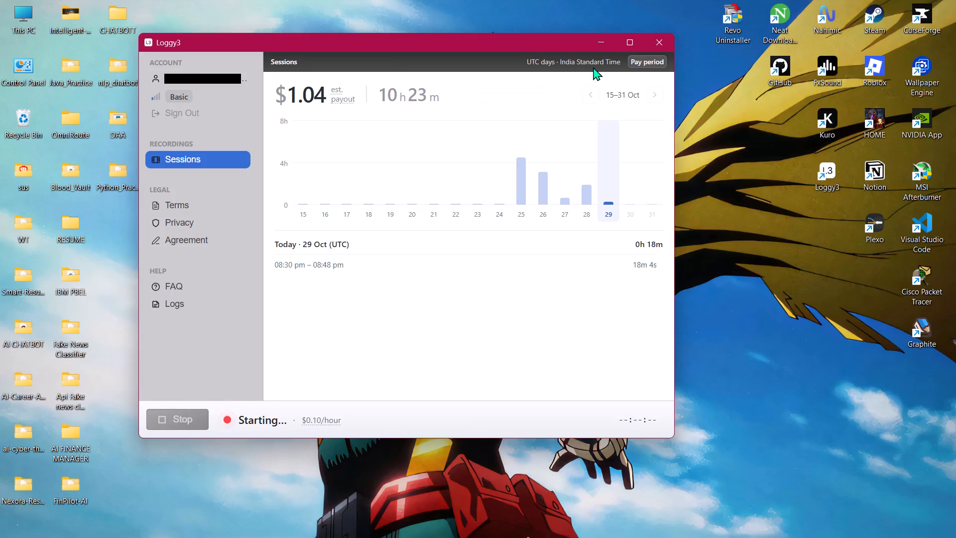
pyautogui.click(659, 43)
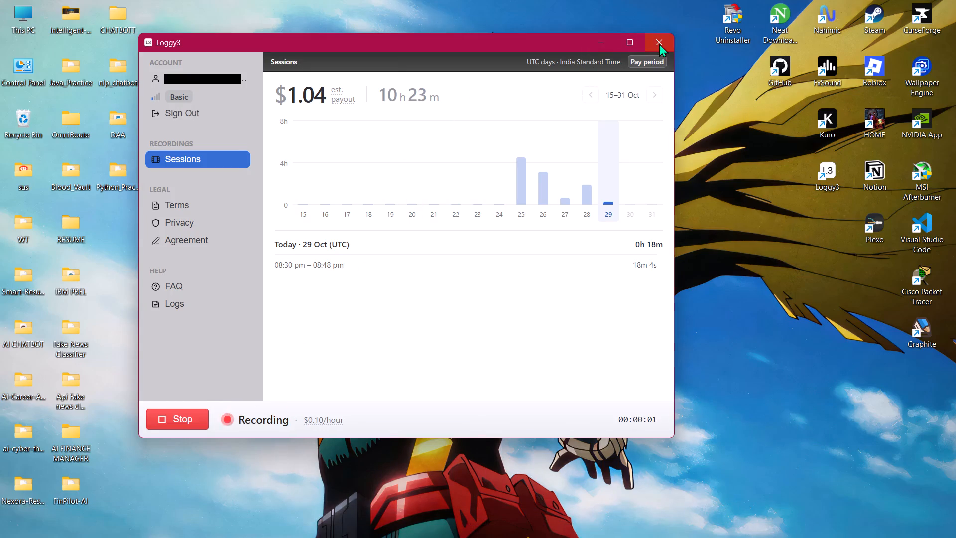
pyautogui.press('Return')
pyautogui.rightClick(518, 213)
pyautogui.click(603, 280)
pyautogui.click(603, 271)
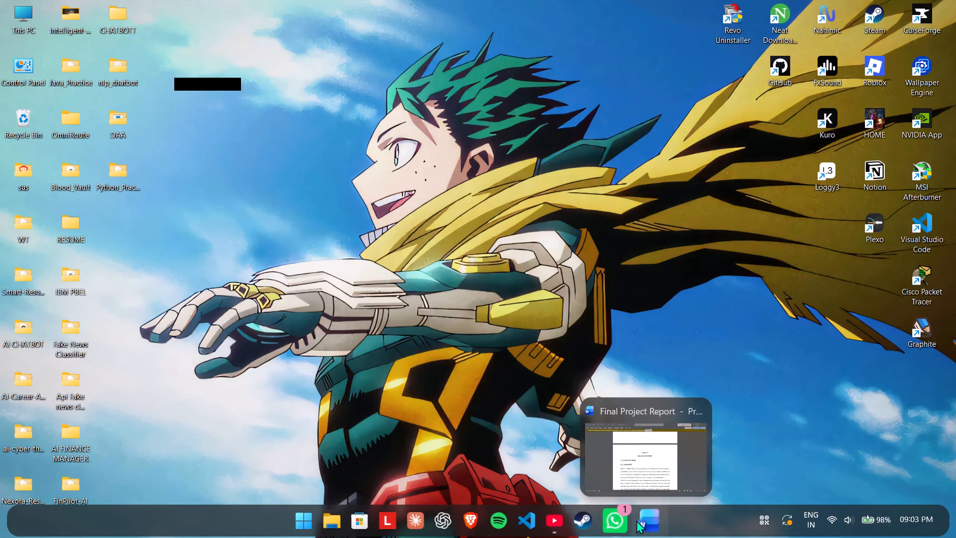
# Switch to the Final Project Report in Word and look through its pages from Chapter 4 back to the front matter.
pyautogui.click(641, 520)
pyautogui.click(650, 529)
pyautogui.scroll(2, 551, 166)
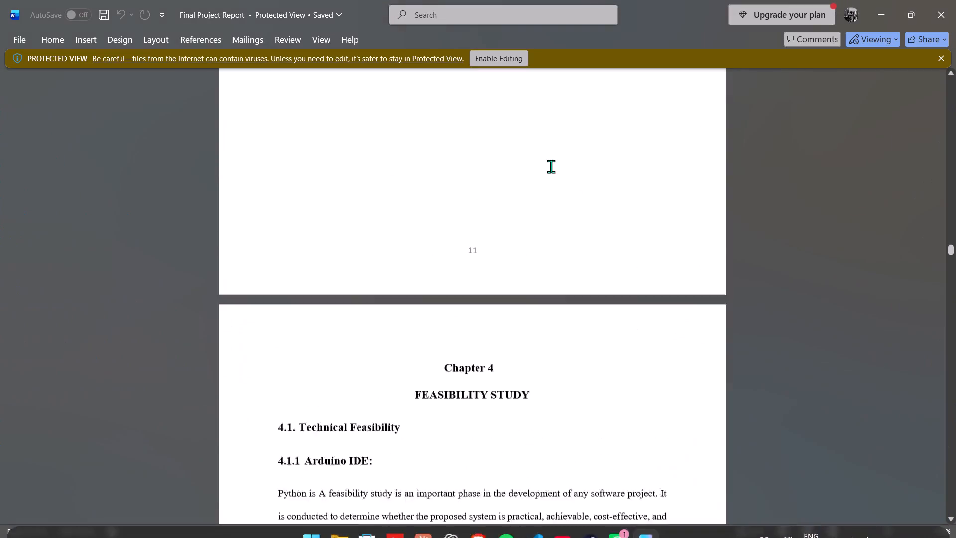
pyautogui.scroll(8, 551, 166)
pyautogui.scroll(-1, 551, 166)
pyautogui.scroll(10, 551, 166)
pyautogui.scroll(-2, 549, 166)
pyautogui.scroll(11, 478, 215)
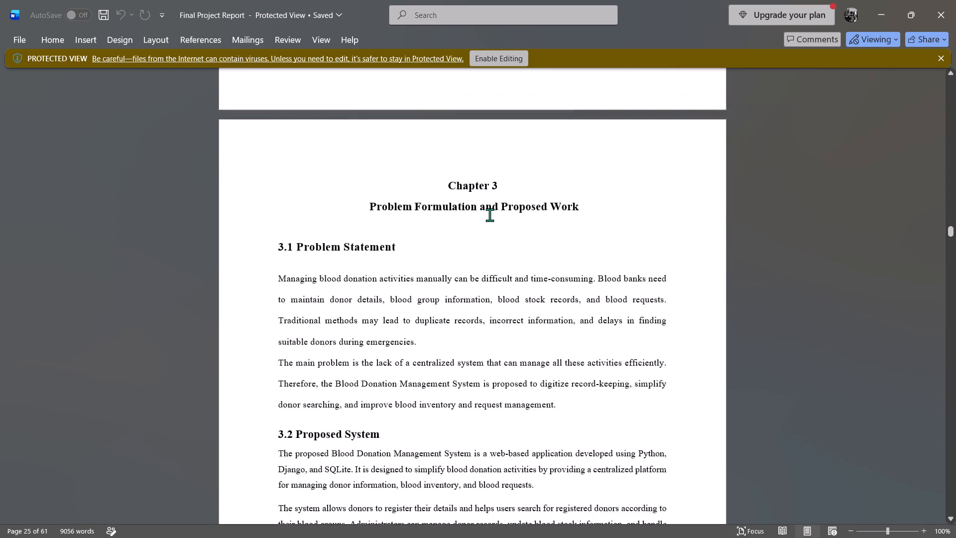
pyautogui.scroll(14, 489, 215)
pyautogui.scroll(-1, 489, 215)
pyautogui.scroll(19, 489, 215)
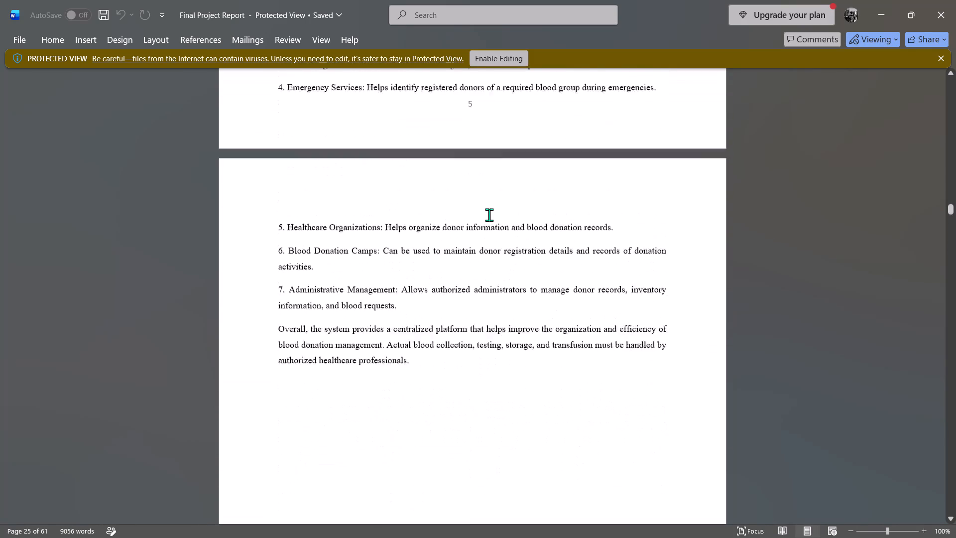
pyautogui.scroll(4, 489, 215)
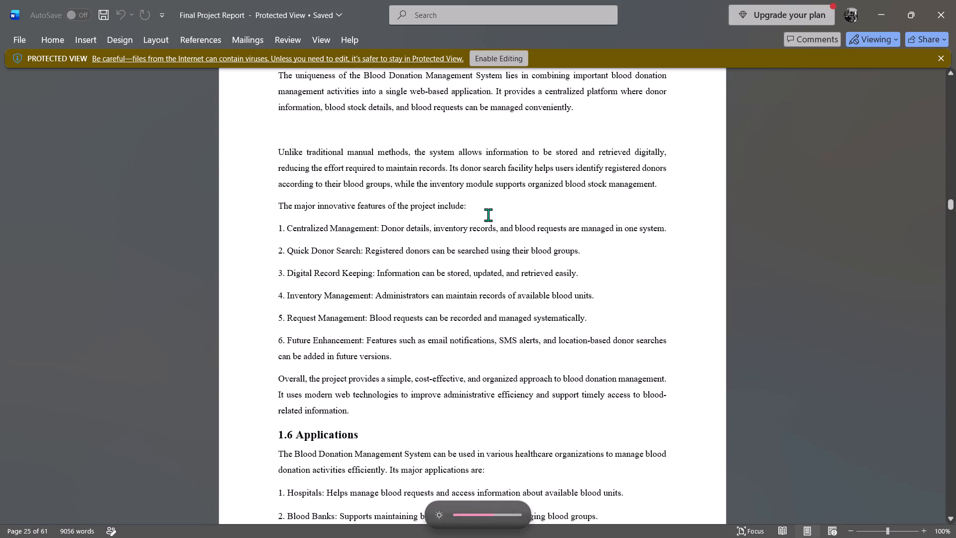
pyautogui.scroll(4, 488, 215)
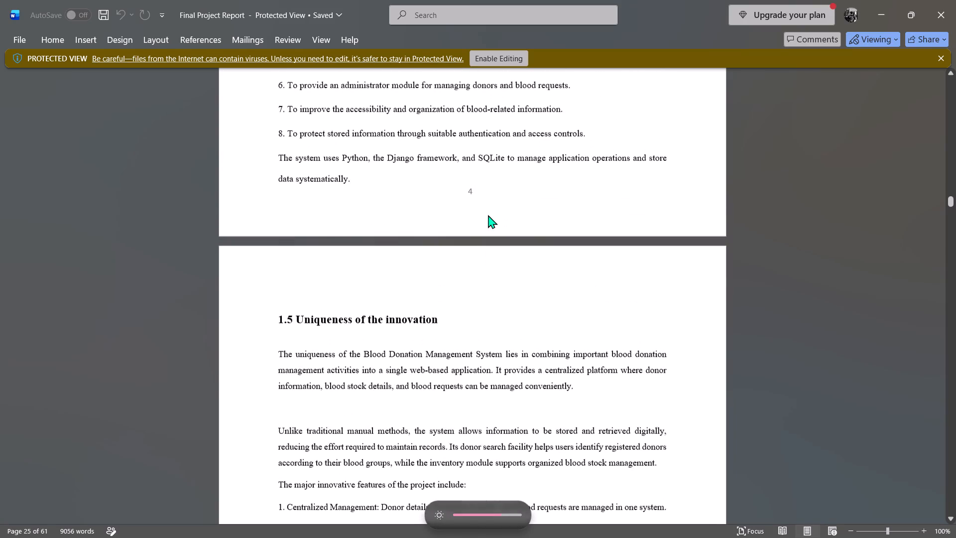
pyautogui.scroll(20, 488, 215)
pyautogui.scroll(5, 488, 215)
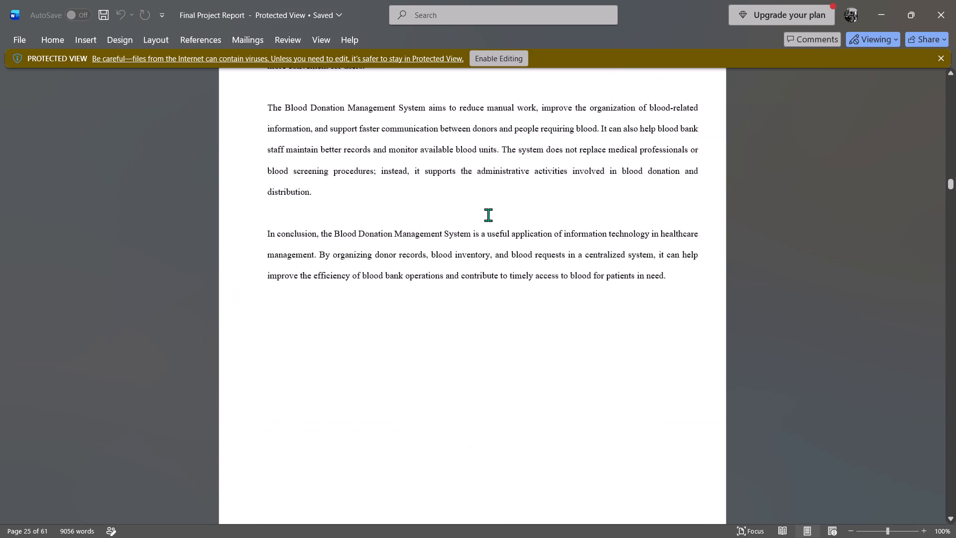
pyautogui.scroll(13, 488, 215)
pyautogui.scroll(-1, 488, 215)
pyautogui.scroll(7, 488, 215)
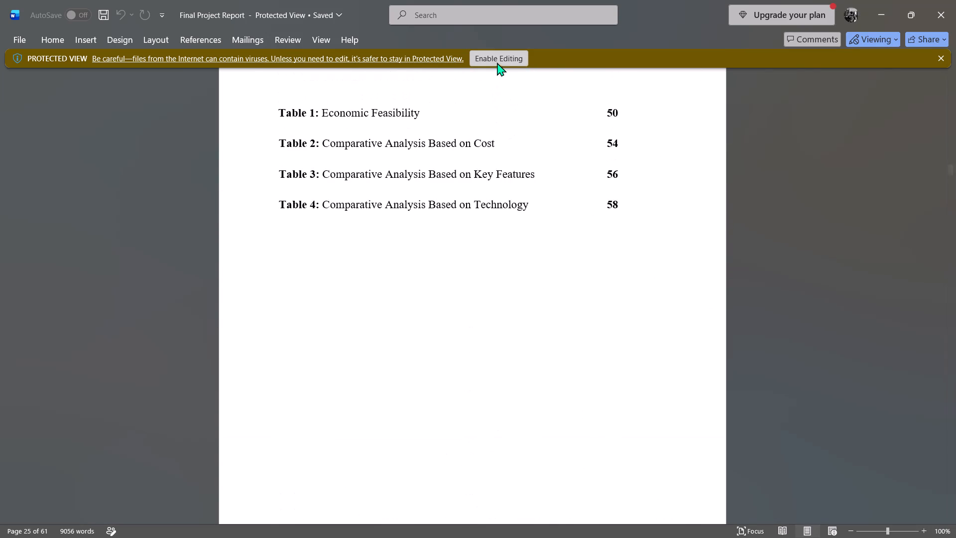
# Enable editing for the protected project report.
pyautogui.click(498, 60)
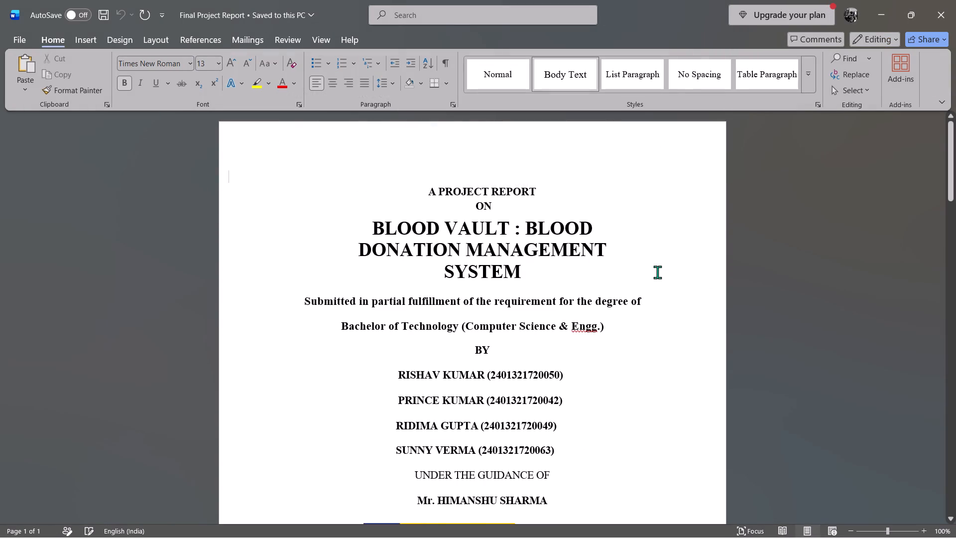
# Remove the space before the colon after "BLOOD VAULT" in the cover page title.
pyautogui.click(514, 224)
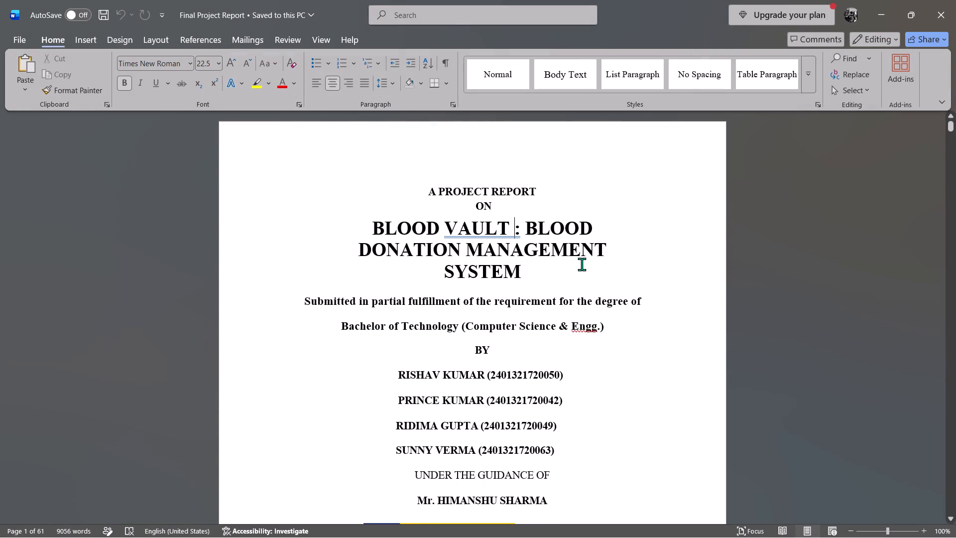
pyautogui.press('BackSpace')
# Correct the spacing in the first completion certificate's department heading so it reads "Department of CSE - Cyber Security".
pyautogui.scroll(-7, 553, 264)
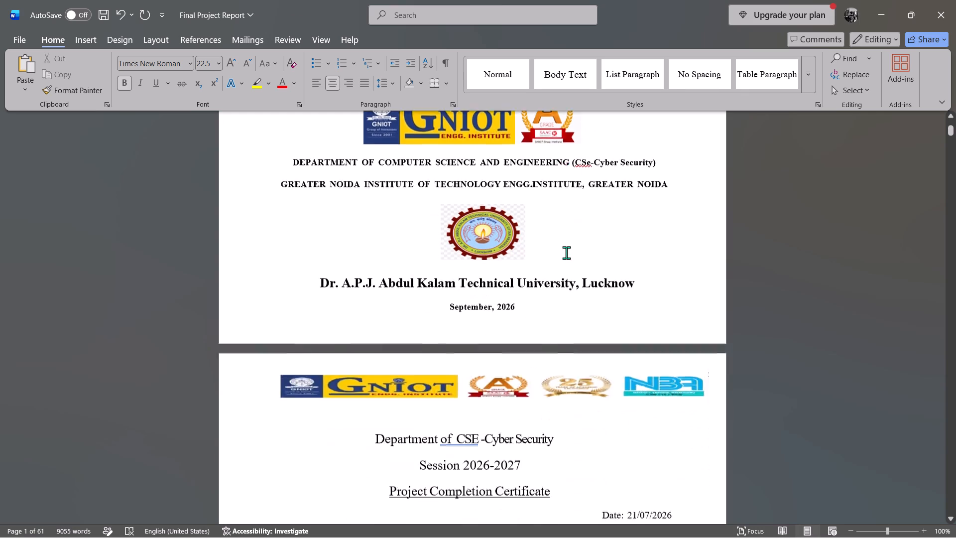
pyautogui.scroll(-2, 566, 253)
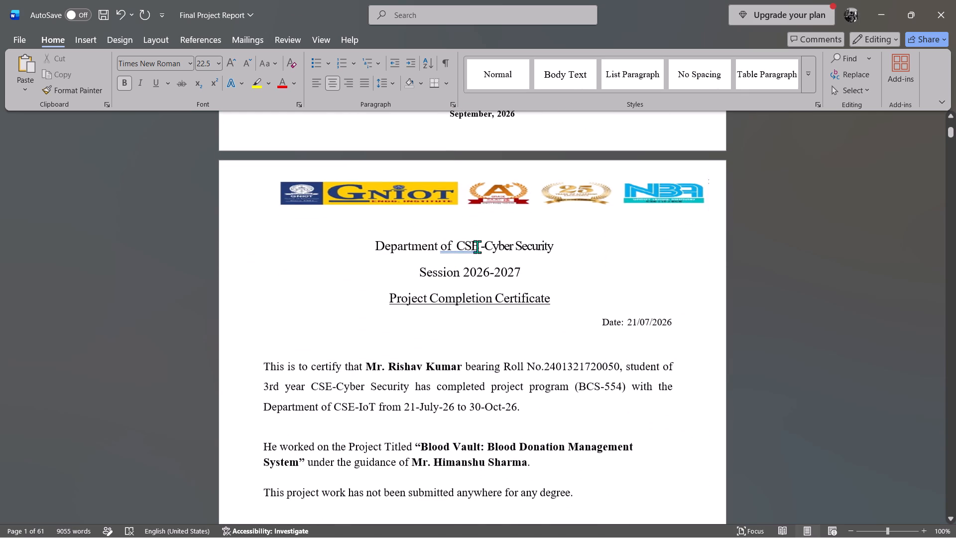
pyautogui.click(480, 248)
pyautogui.press('space')
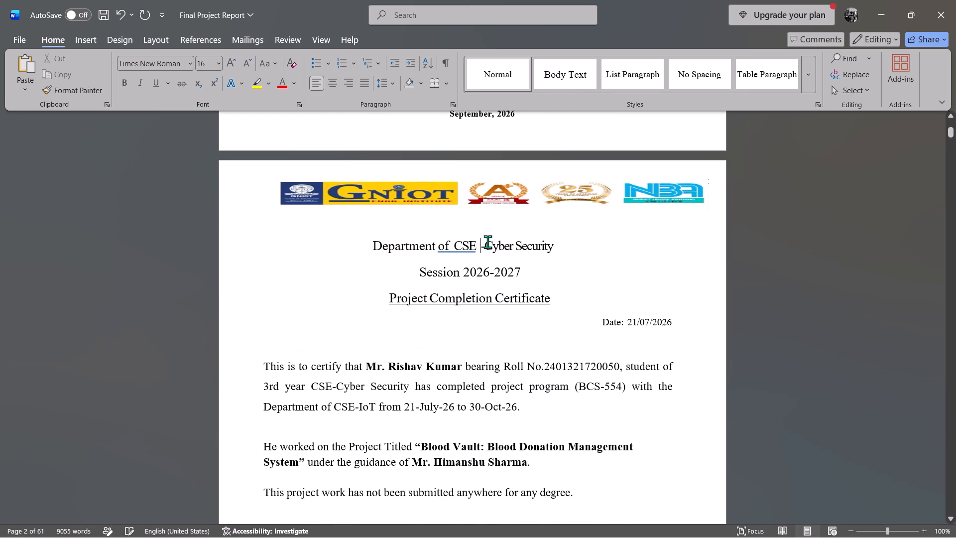
pyautogui.click(486, 244)
pyautogui.press('space')
pyautogui.click(448, 247)
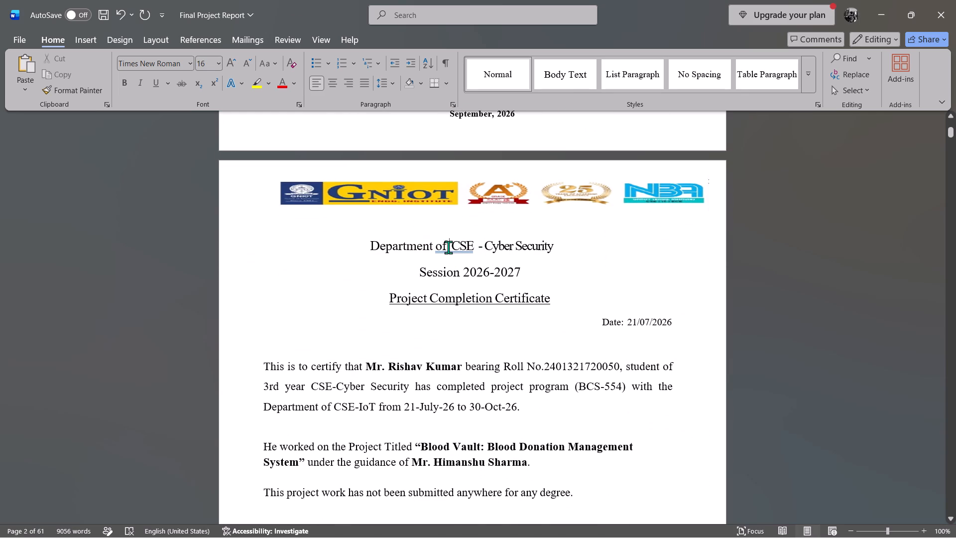
pyautogui.rightClick(448, 247)
pyautogui.click(406, 266)
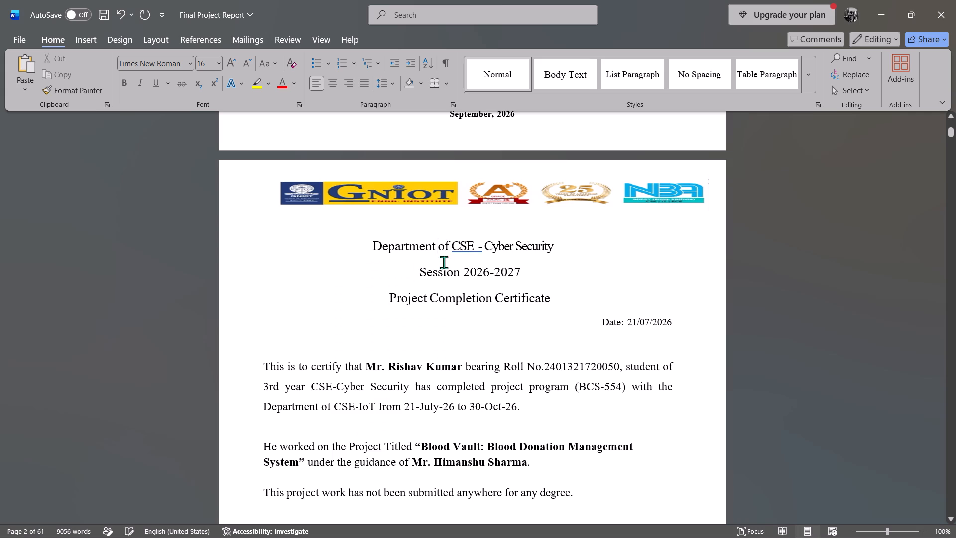
pyautogui.rightClick(466, 248)
pyautogui.click(440, 268)
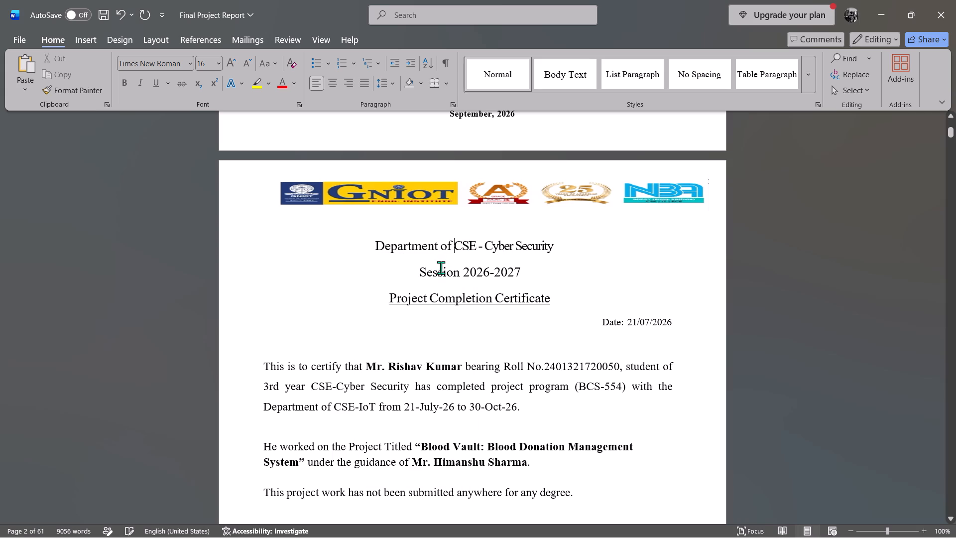
# Try to delete the blank page 5 among the project completion certificates.
pyautogui.scroll(-5, 616, 262)
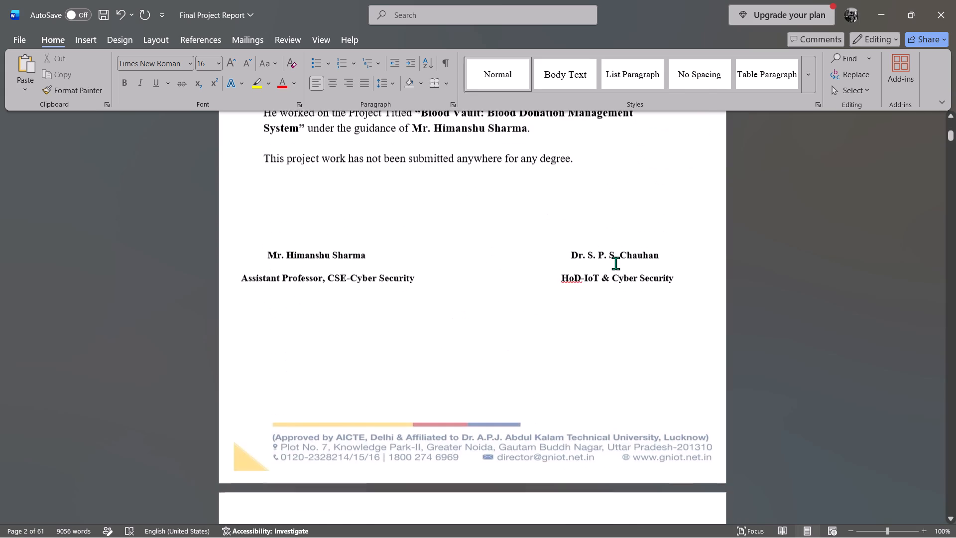
pyautogui.scroll(-18, 635, 247)
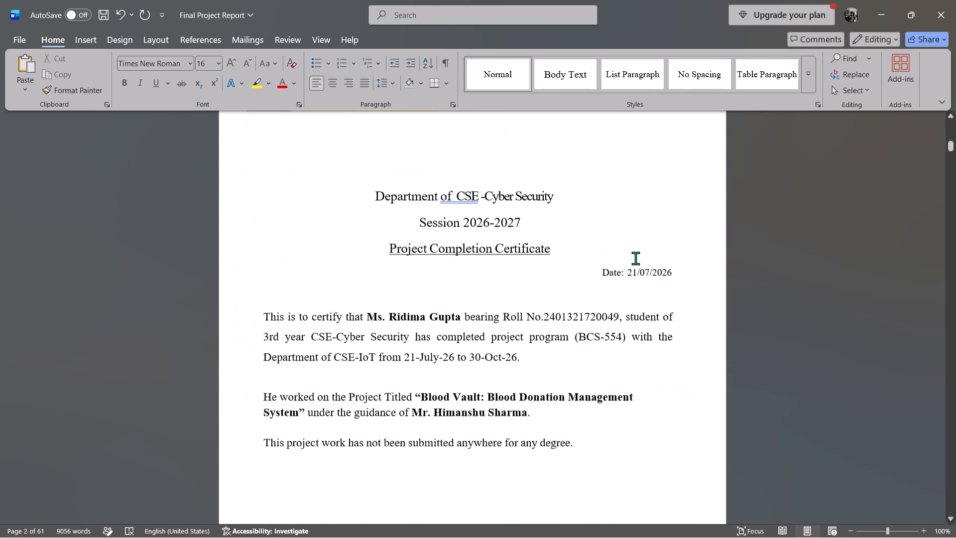
pyautogui.scroll(-9, 635, 258)
pyautogui.click(548, 279)
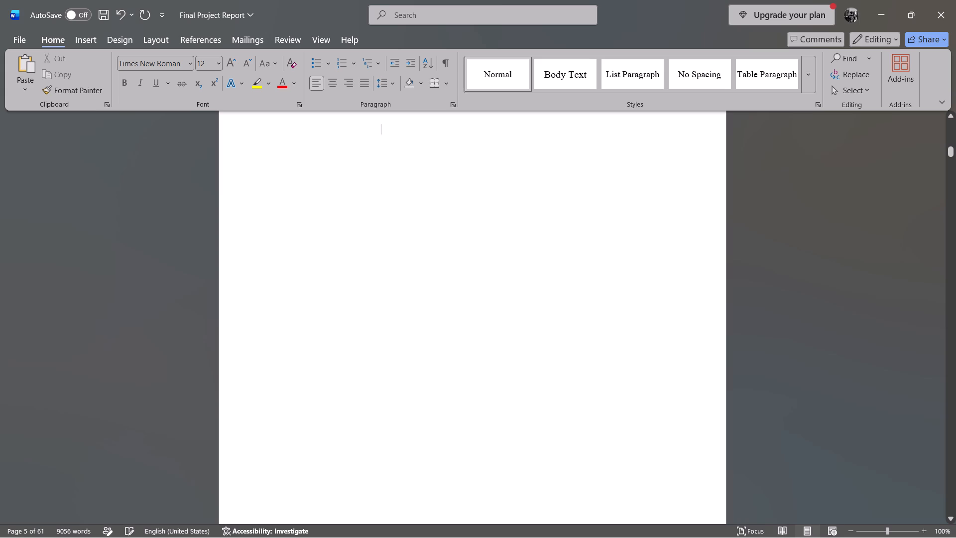
pyautogui.press('BackSpace')
pyautogui.press('BackSpace')
# Examine the blank page 5 and the certificate pages directly before and after it.
pyautogui.scroll(4, 508, 277)
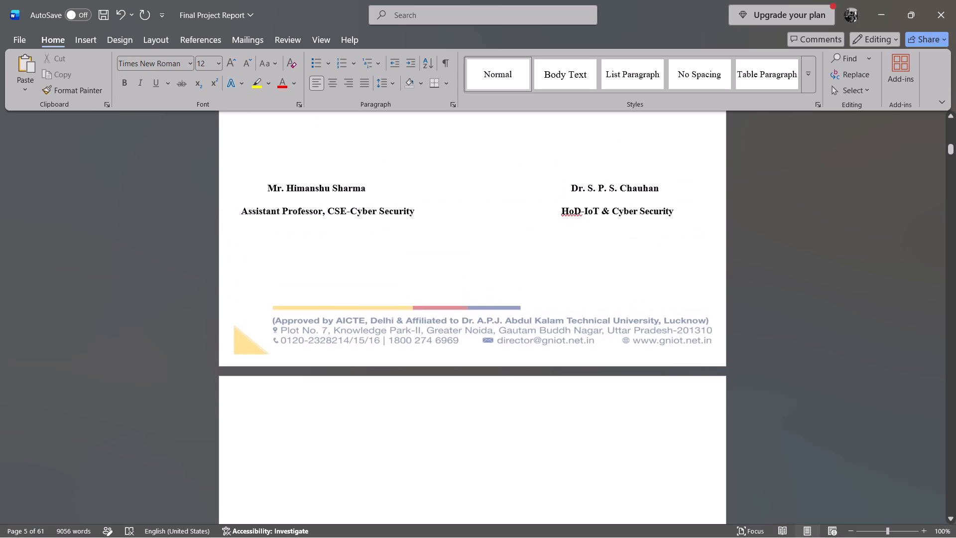
pyautogui.scroll(3, 508, 277)
pyautogui.scroll(-4, 508, 277)
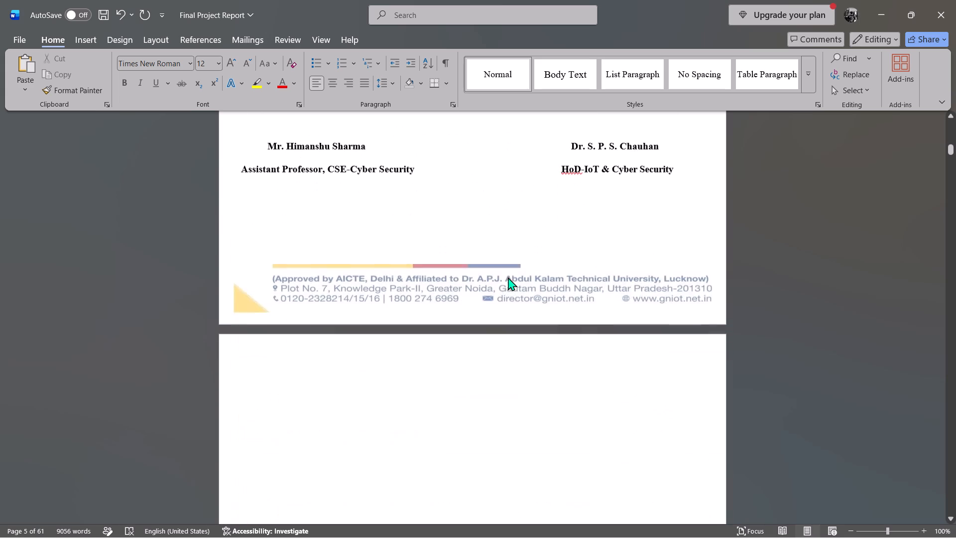
pyautogui.scroll(-2, 508, 277)
pyautogui.click(477, 326)
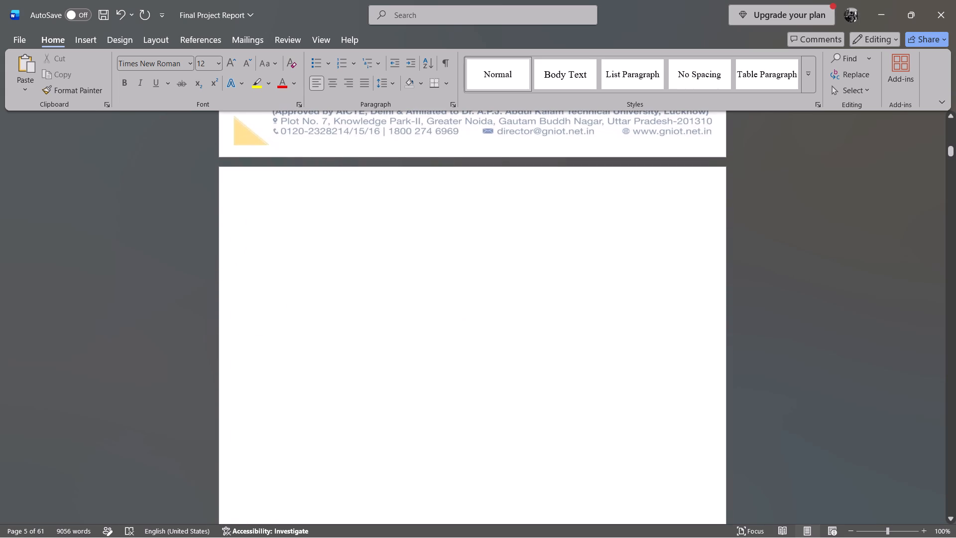
pyautogui.scroll(-4, 468, 267)
pyautogui.scroll(1, 464, 267)
pyautogui.scroll(-6, 464, 267)
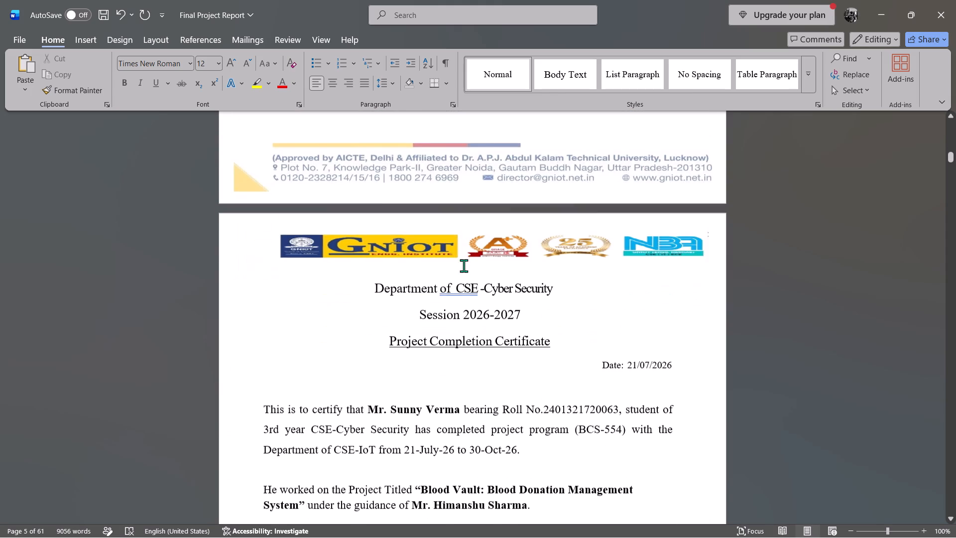
pyautogui.scroll(4, 464, 266)
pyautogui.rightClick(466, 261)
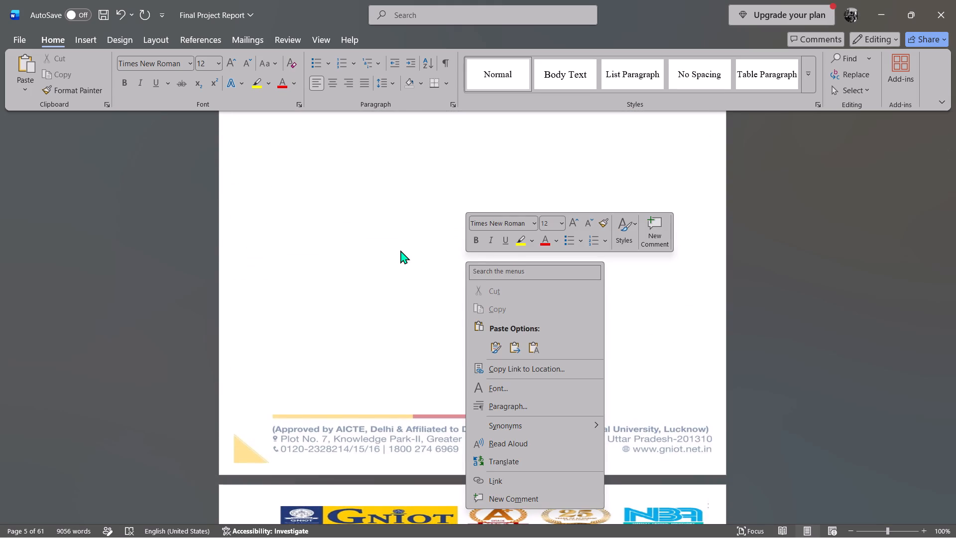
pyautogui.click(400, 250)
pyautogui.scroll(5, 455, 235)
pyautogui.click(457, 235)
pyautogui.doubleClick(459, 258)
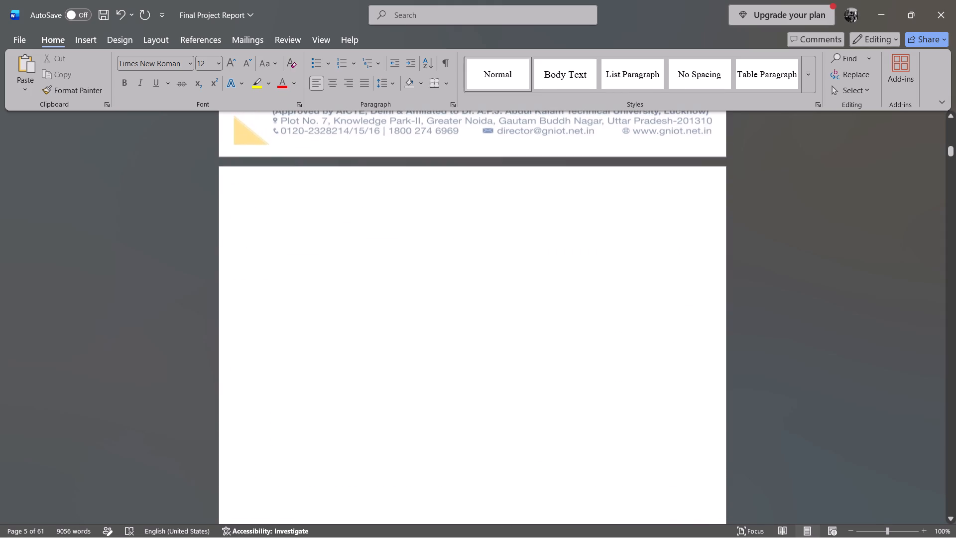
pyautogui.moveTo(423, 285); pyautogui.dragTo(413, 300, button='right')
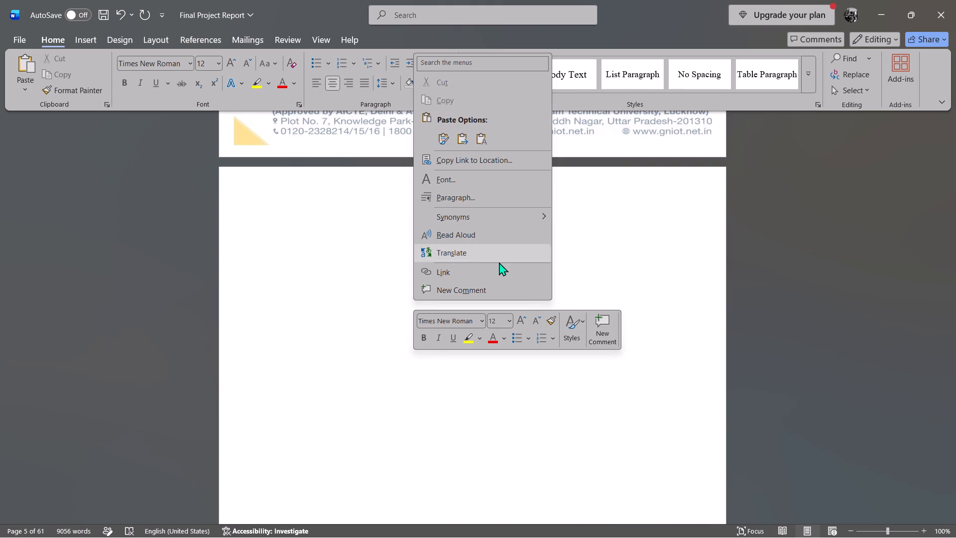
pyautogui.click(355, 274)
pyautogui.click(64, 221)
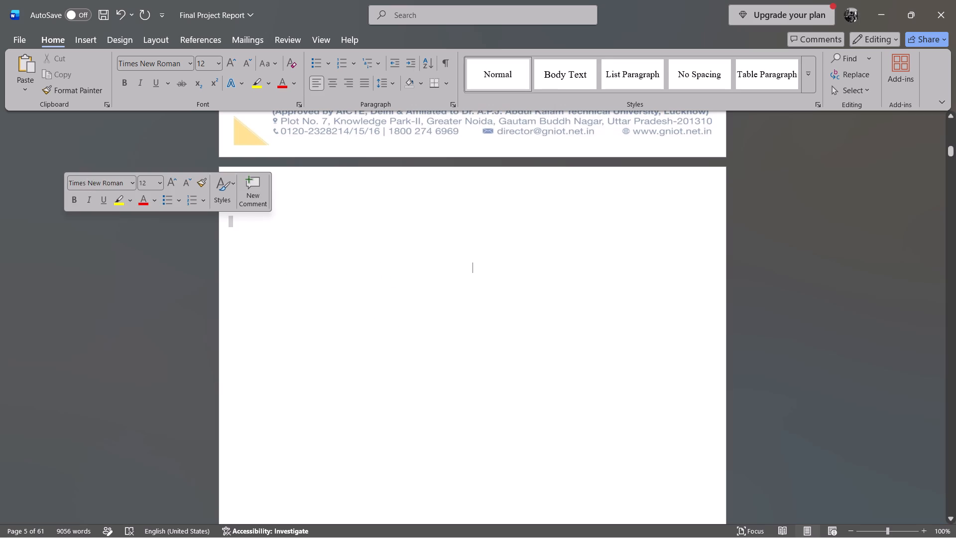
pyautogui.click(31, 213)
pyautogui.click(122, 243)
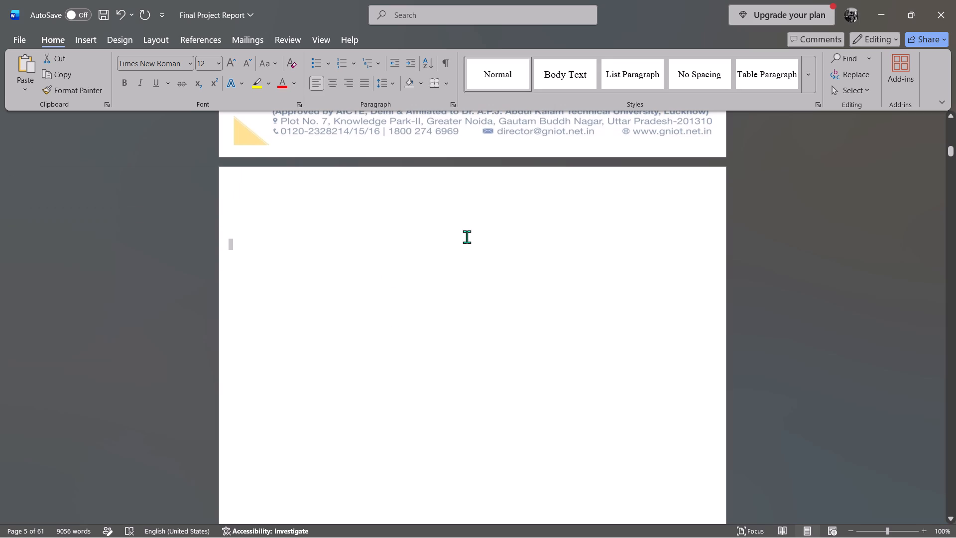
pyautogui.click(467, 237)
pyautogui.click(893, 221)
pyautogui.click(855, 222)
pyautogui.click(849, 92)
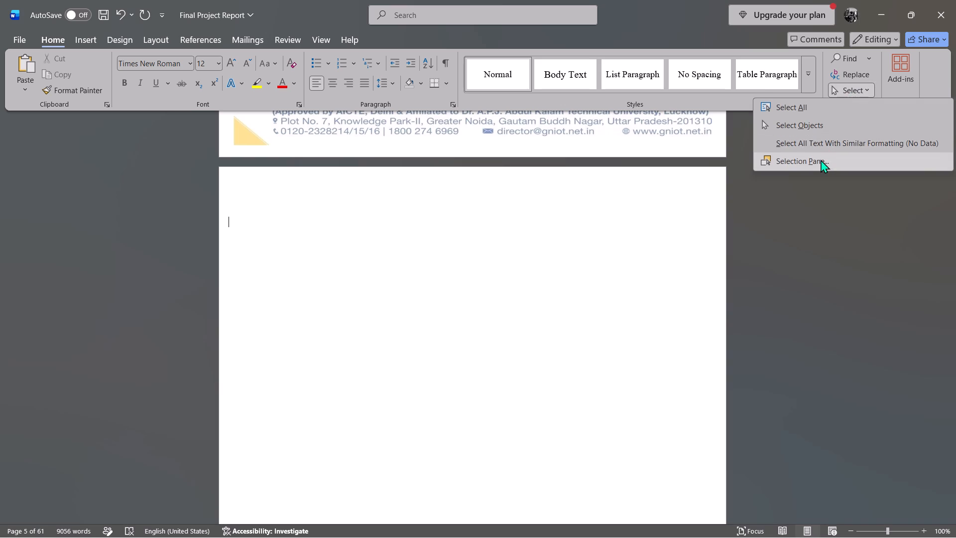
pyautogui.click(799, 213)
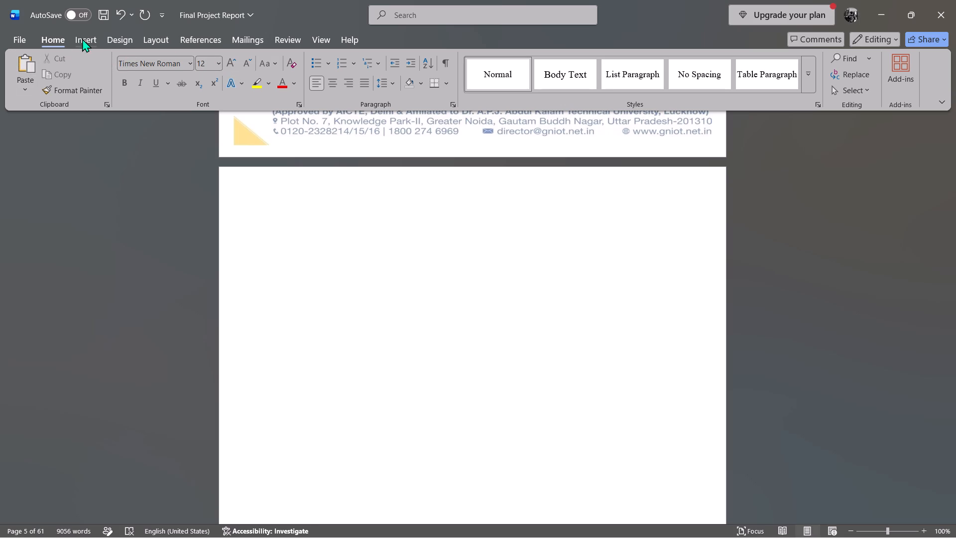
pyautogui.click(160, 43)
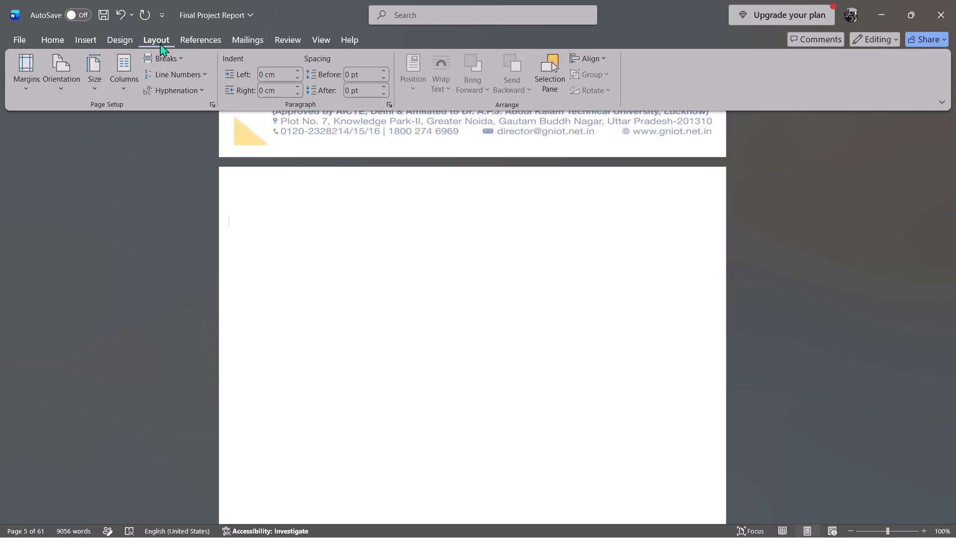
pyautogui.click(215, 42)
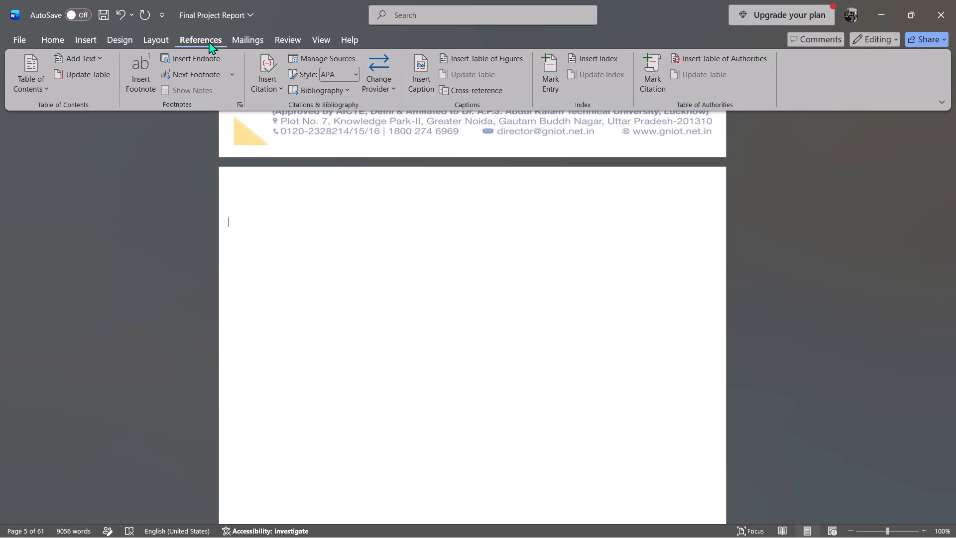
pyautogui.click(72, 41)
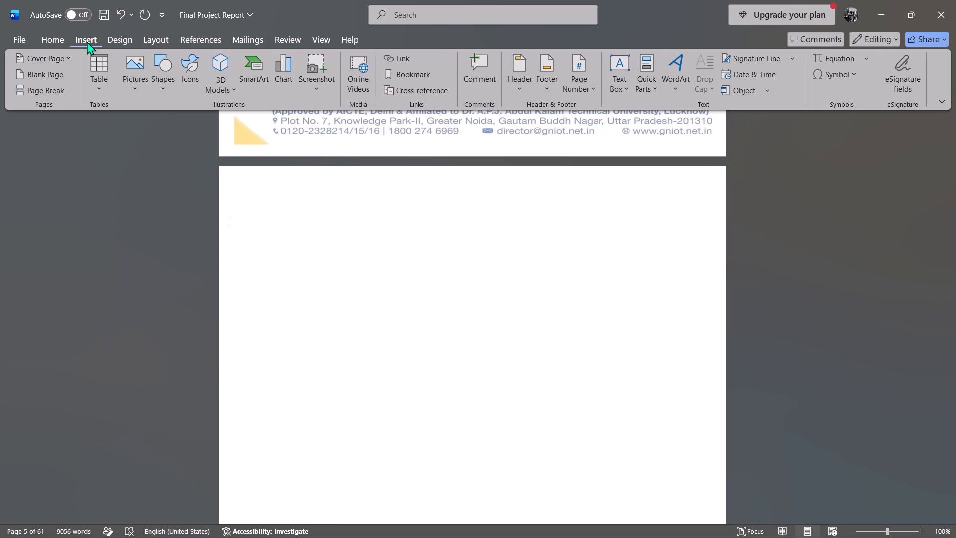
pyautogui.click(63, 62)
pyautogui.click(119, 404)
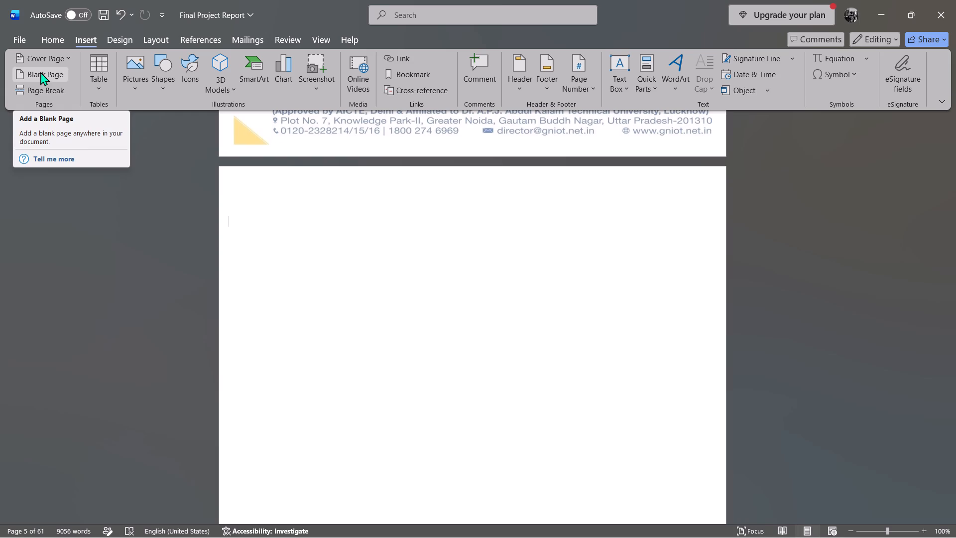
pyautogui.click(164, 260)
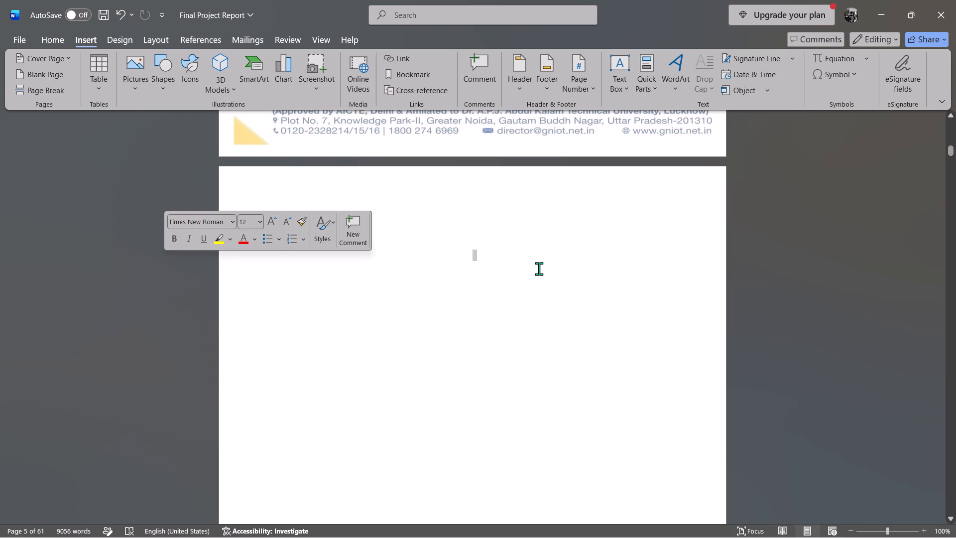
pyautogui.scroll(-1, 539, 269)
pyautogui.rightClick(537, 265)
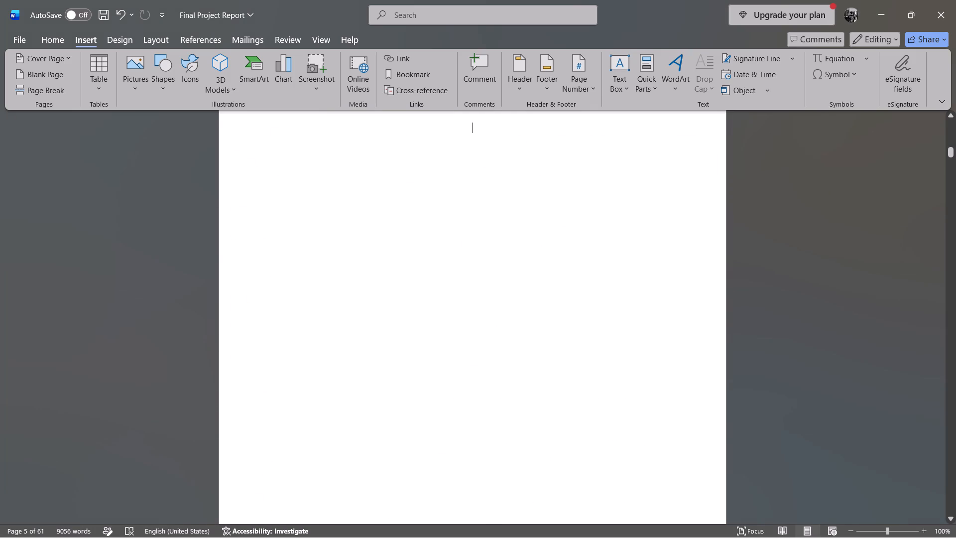
pyautogui.hotkey('ctrl', 'shift', '8')
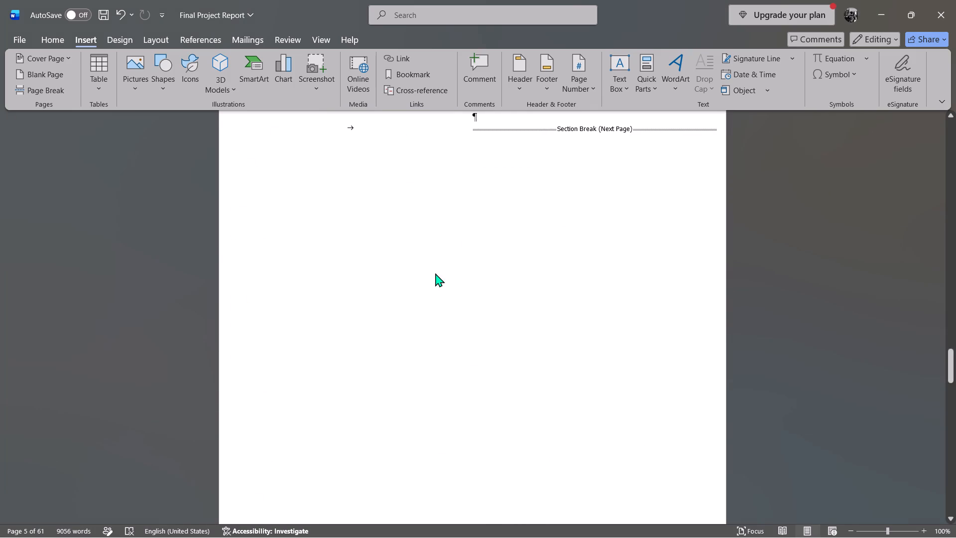
pyautogui.scroll(2, 544, 194)
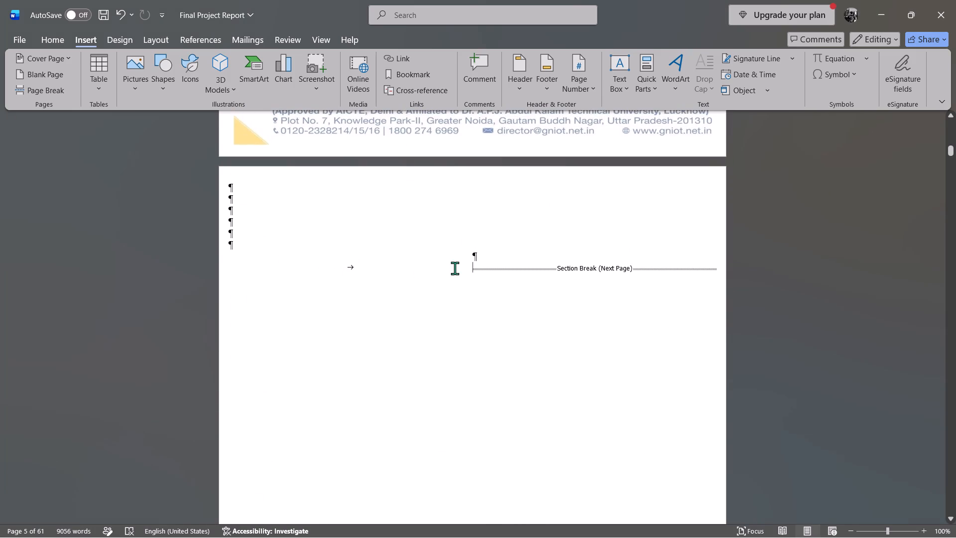
pyautogui.scroll(-6, 582, 297)
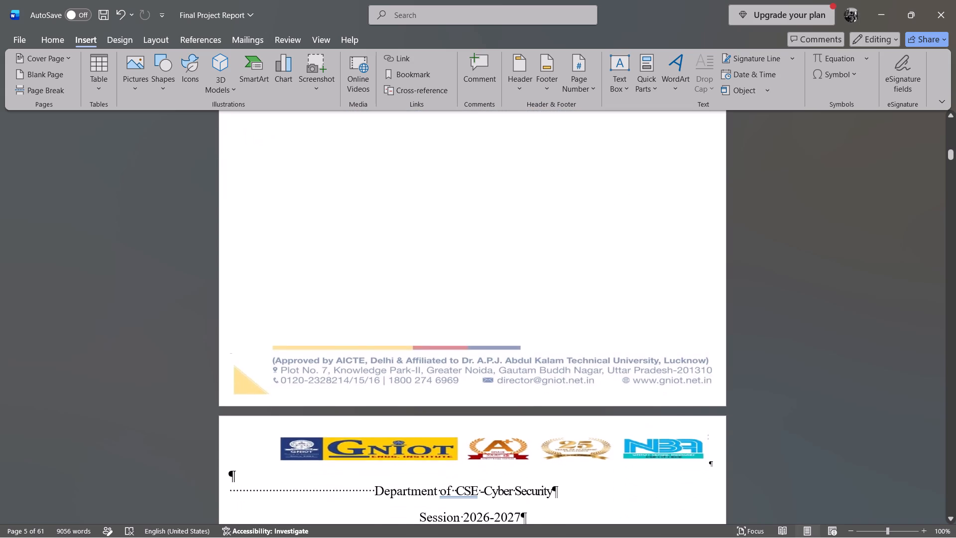
pyautogui.scroll(-2, 584, 297)
pyautogui.scroll(9, 586, 295)
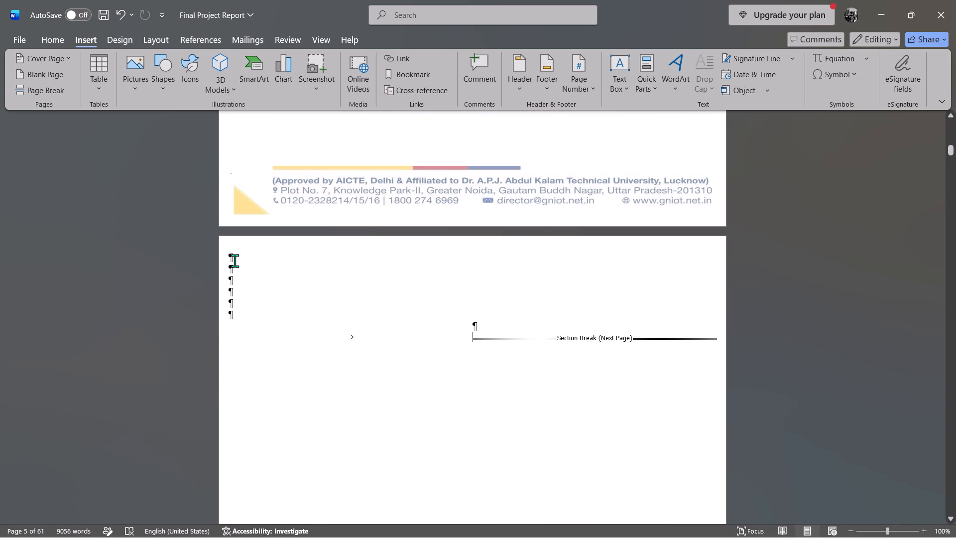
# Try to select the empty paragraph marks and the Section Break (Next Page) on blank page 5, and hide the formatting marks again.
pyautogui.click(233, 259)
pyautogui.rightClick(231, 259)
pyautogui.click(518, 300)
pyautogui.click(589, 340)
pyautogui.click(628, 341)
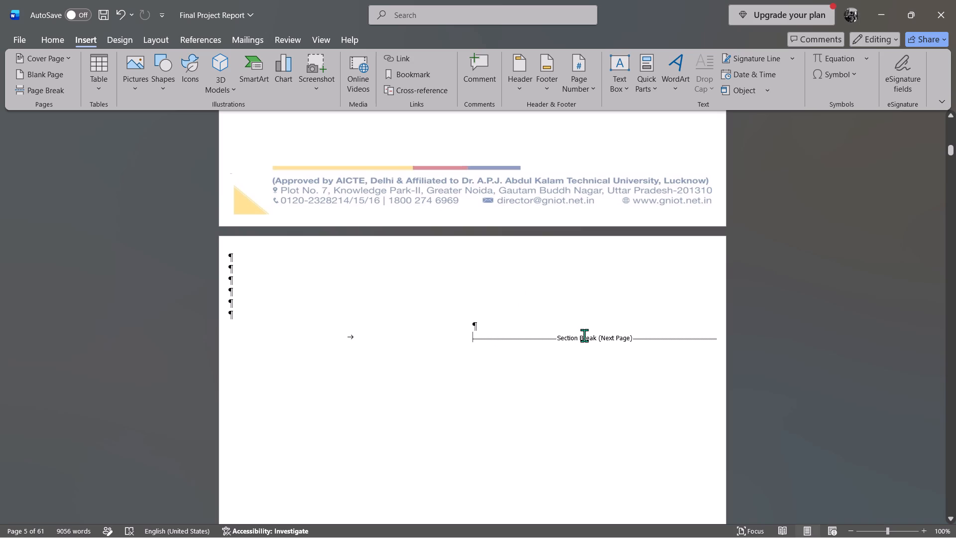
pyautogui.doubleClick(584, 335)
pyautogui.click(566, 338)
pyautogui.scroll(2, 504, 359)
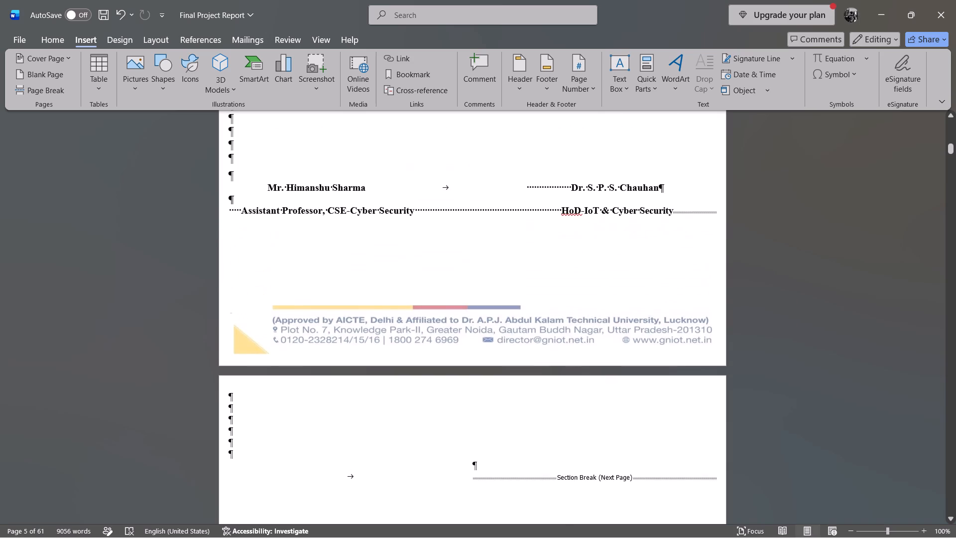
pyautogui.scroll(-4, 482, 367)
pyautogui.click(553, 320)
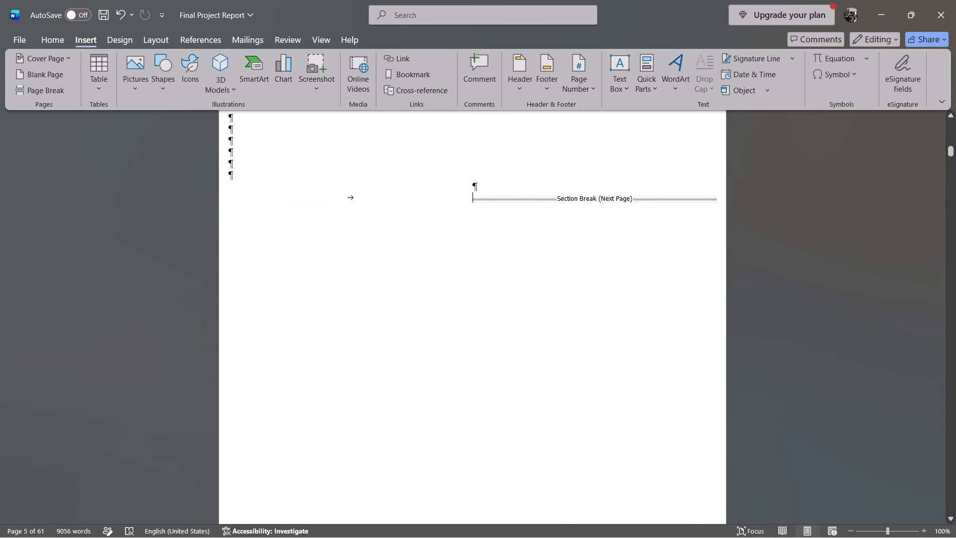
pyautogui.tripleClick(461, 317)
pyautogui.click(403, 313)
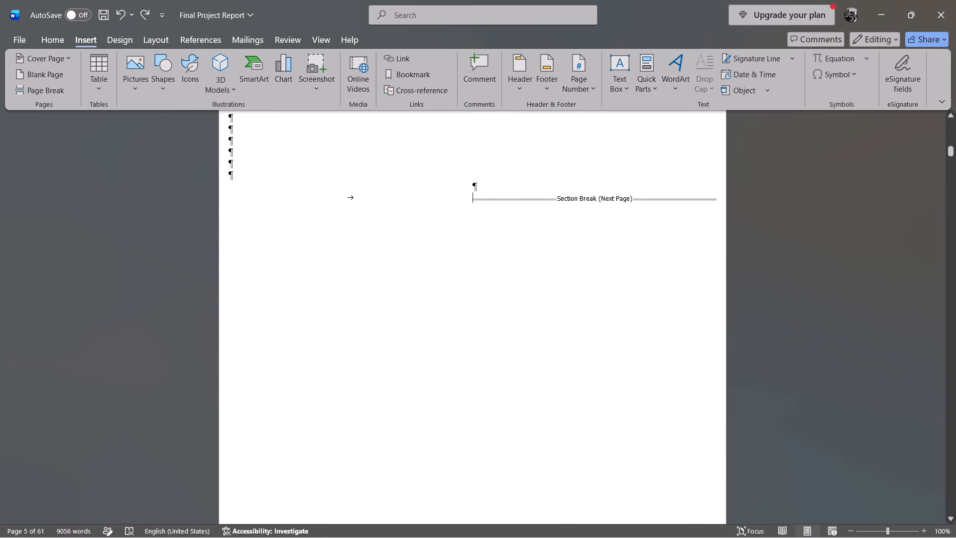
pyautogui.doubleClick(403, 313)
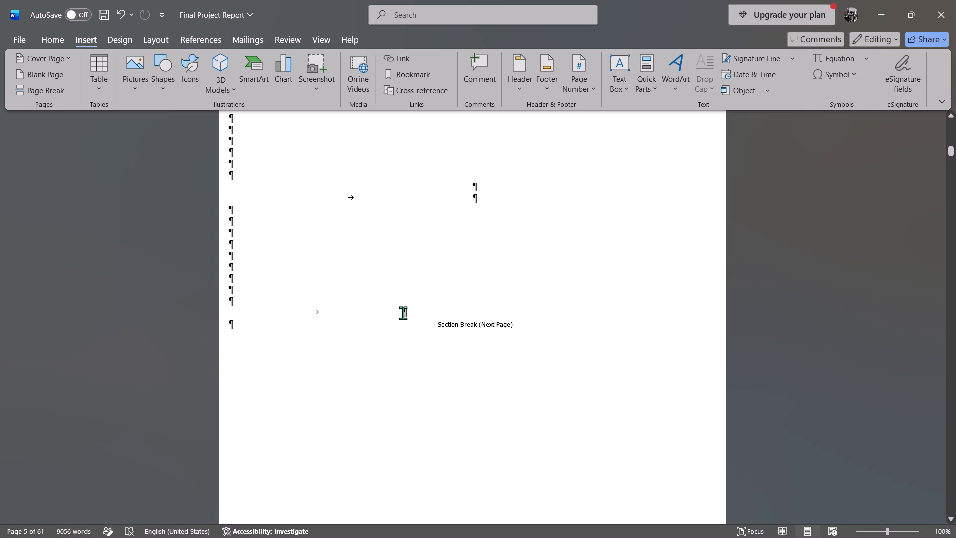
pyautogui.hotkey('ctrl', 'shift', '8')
# Examine blank page 5 and the certificate pages before and after it.
pyautogui.scroll(4, 435, 297)
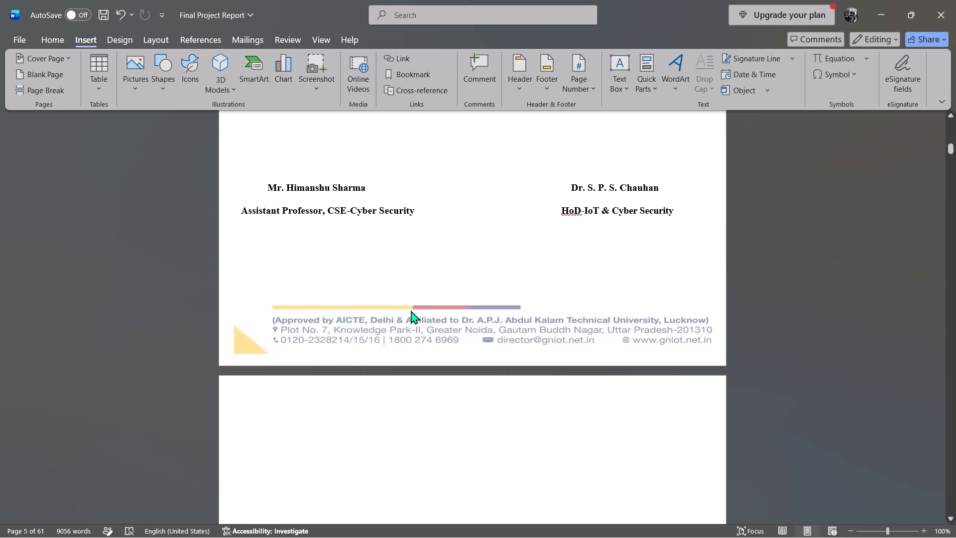
pyautogui.scroll(4, 411, 310)
pyautogui.scroll(-4, 395, 369)
pyautogui.scroll(1, 401, 350)
pyautogui.scroll(-5, 402, 350)
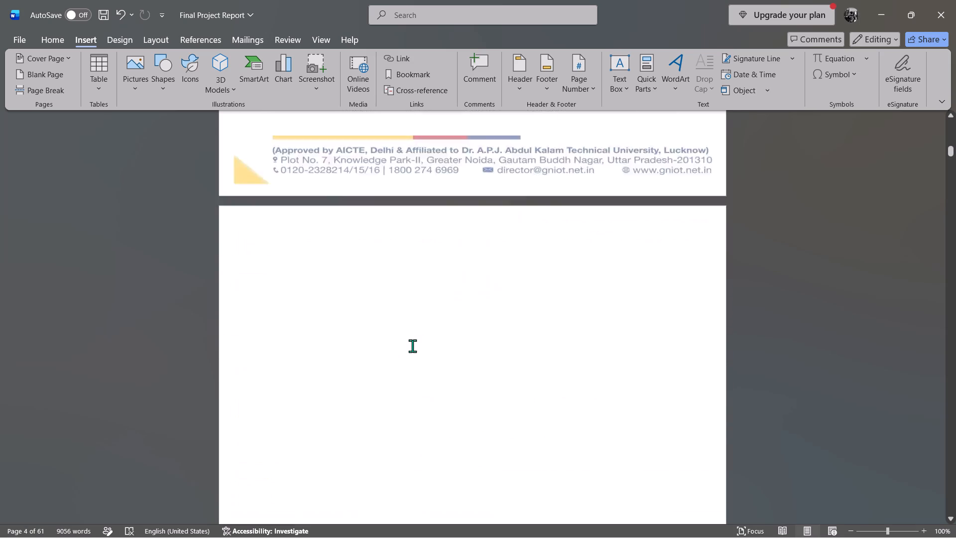
pyautogui.scroll(-7, 412, 346)
pyautogui.scroll(1, 415, 343)
pyautogui.scroll(-2, 415, 343)
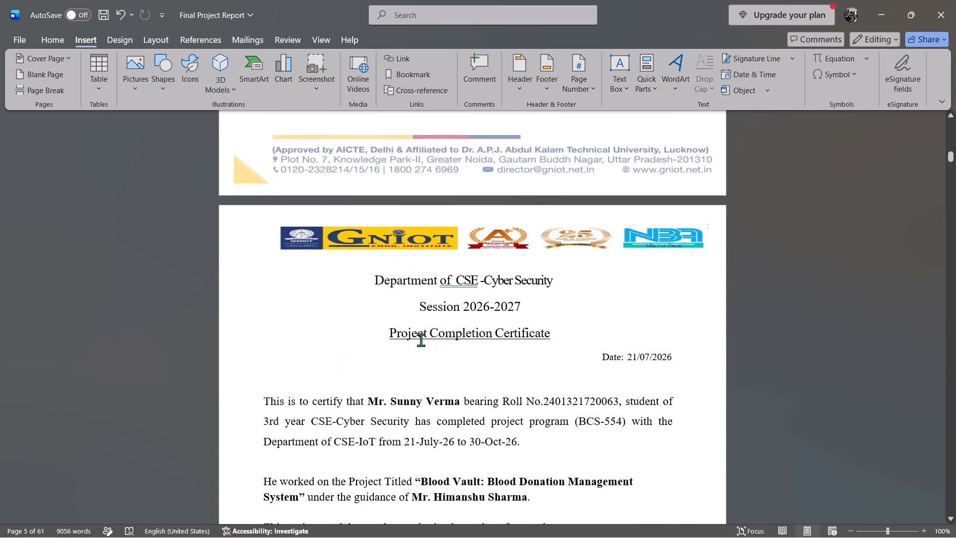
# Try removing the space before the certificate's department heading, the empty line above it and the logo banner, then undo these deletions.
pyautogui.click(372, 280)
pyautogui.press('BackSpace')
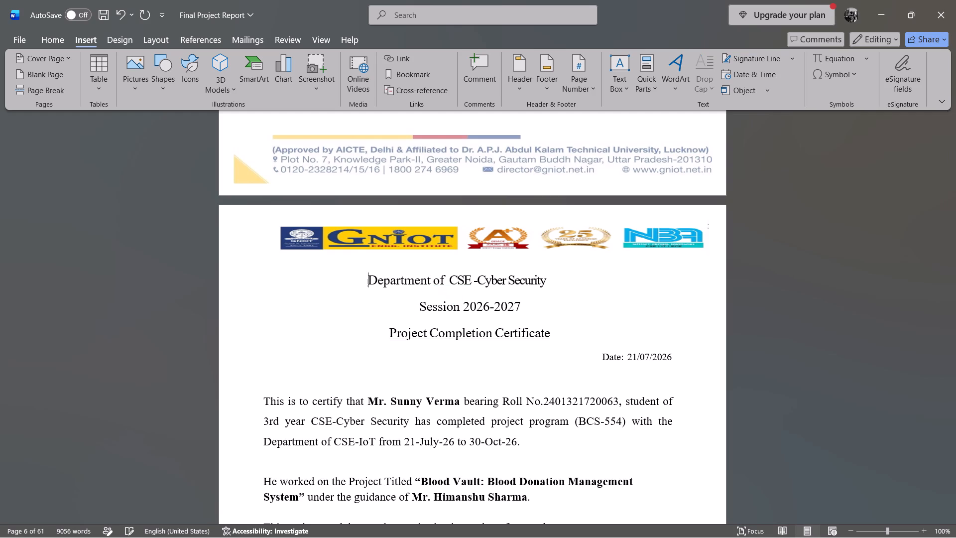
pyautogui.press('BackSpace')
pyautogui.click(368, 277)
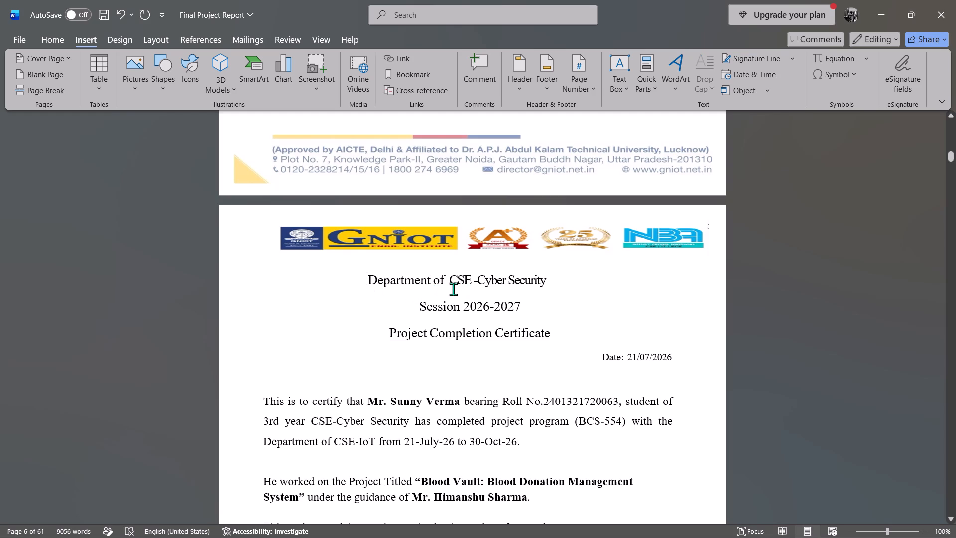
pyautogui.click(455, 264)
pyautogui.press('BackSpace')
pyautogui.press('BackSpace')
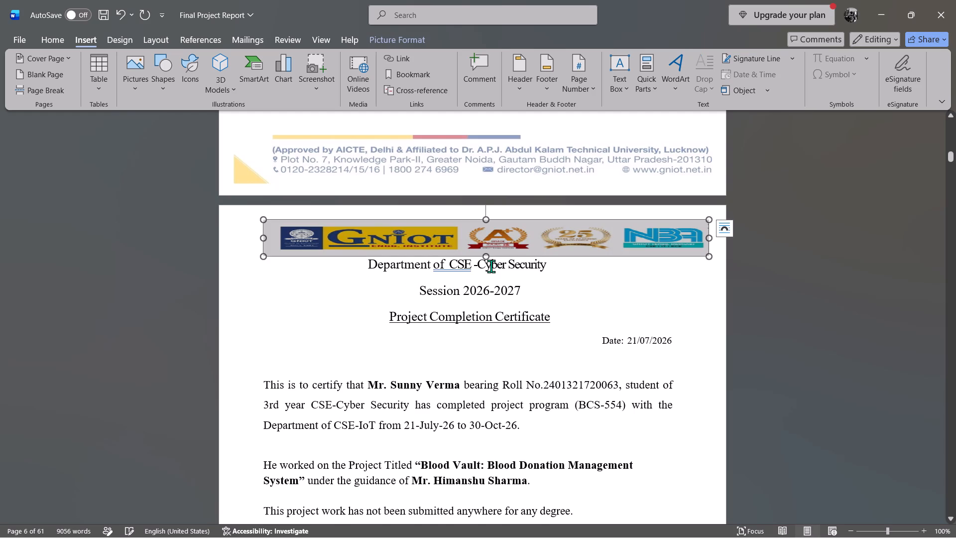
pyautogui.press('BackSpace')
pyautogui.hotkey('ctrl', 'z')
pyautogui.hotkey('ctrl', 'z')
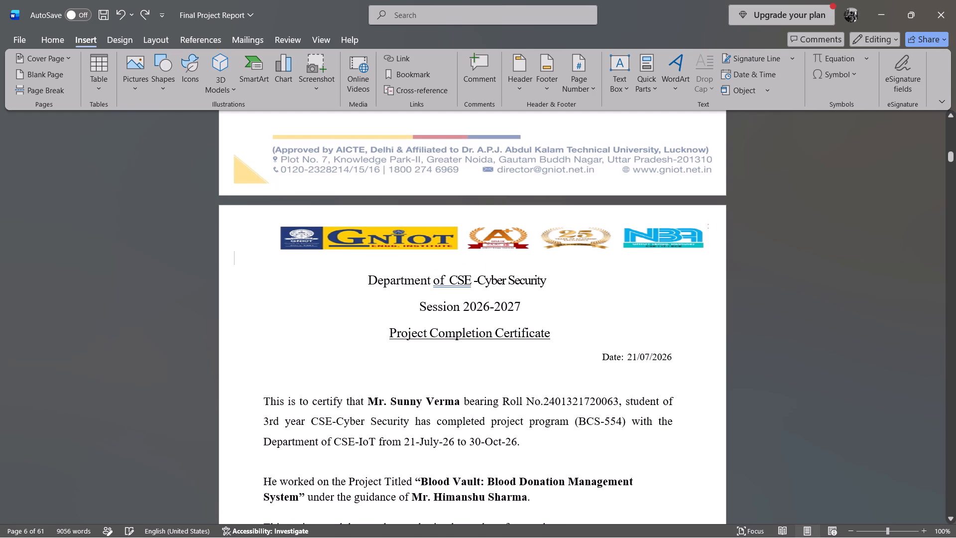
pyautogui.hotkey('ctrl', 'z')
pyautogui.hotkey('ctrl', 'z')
# Delete the college address banner image below the certificate text, before the Acknowledgement page.
pyautogui.scroll(-2, 597, 318)
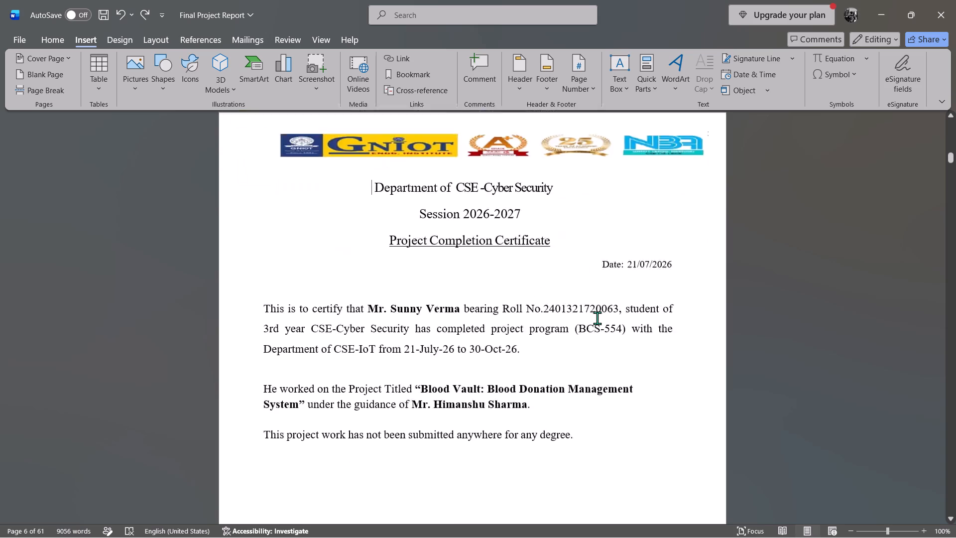
pyautogui.scroll(-13, 597, 318)
pyautogui.scroll(4, 597, 317)
pyautogui.click(473, 304)
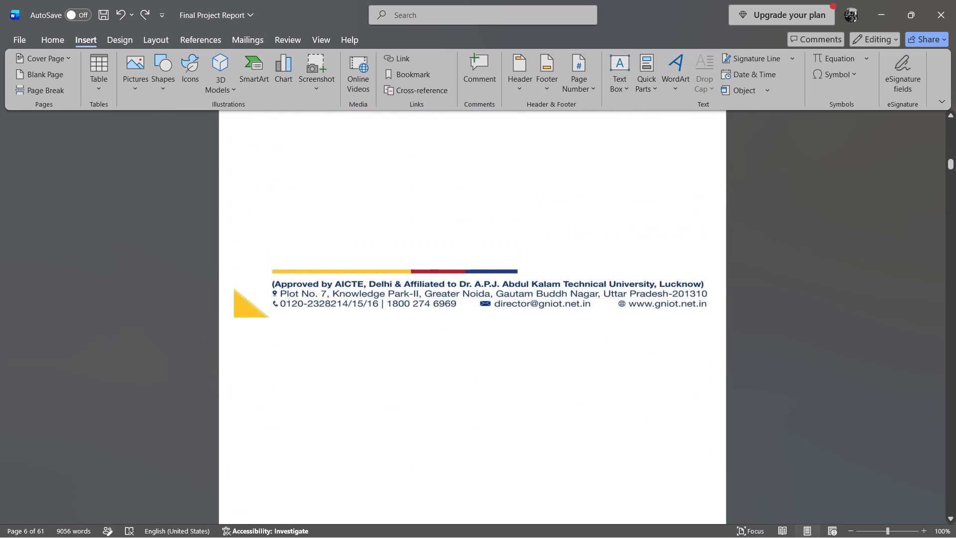
pyautogui.press('Delete')
pyautogui.scroll(4, 476, 303)
pyautogui.scroll(-4, 476, 303)
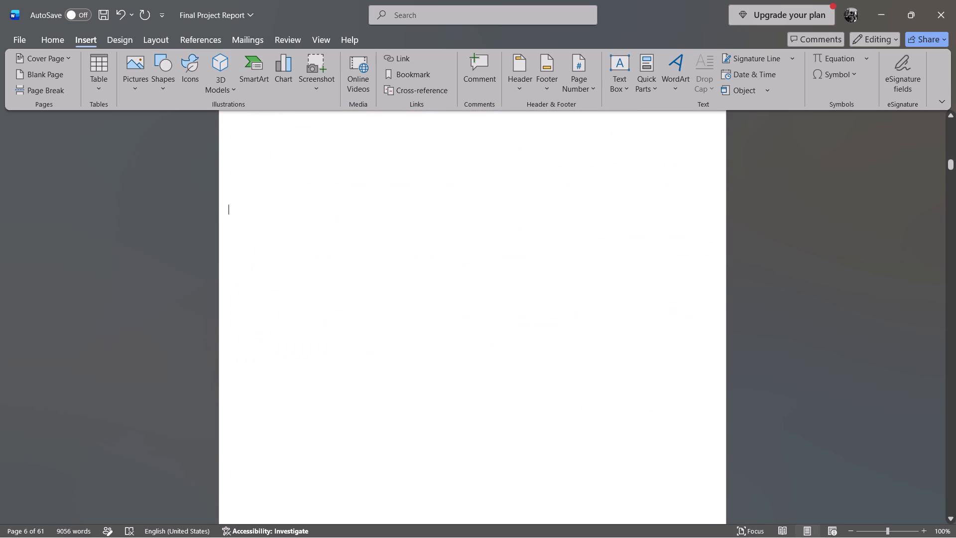
# Accept the suggested correction that removes the extra space before the comma after the project coordinator's name in the Acknowledgement.
pyautogui.scroll(-10, 476, 303)
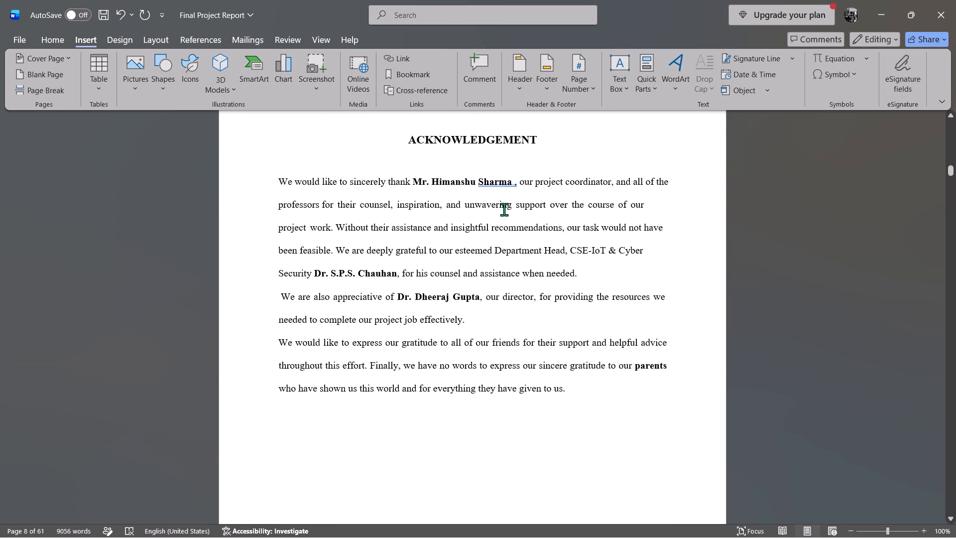
pyautogui.click(498, 183)
pyautogui.rightClick(498, 183)
pyautogui.click(480, 198)
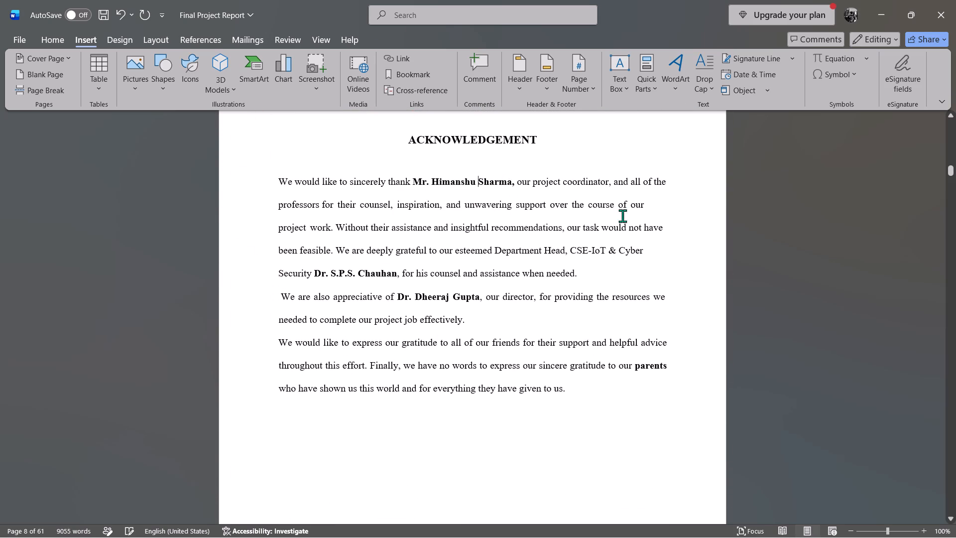
# Review the Abstract and the Index table of contents through to its final References entry.
pyautogui.scroll(-8, 579, 289)
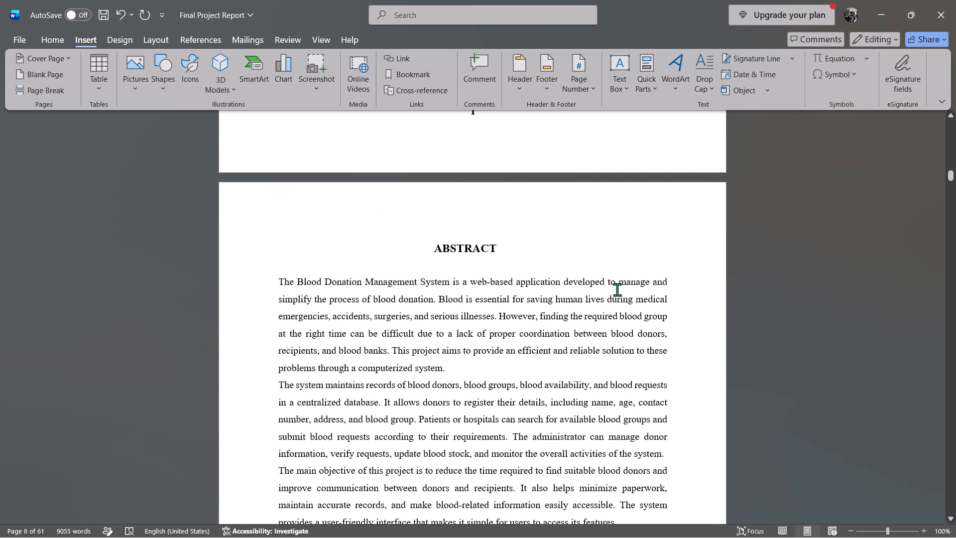
pyautogui.scroll(-1, 617, 289)
pyautogui.scroll(2, 553, 280)
pyautogui.scroll(-10, 551, 280)
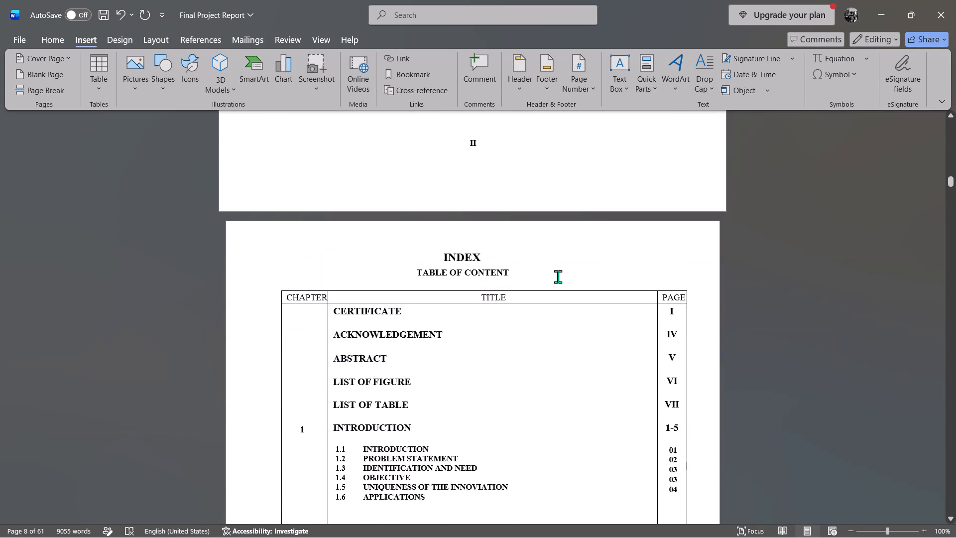
pyautogui.scroll(-2, 558, 276)
pyautogui.scroll(-4, 416, 272)
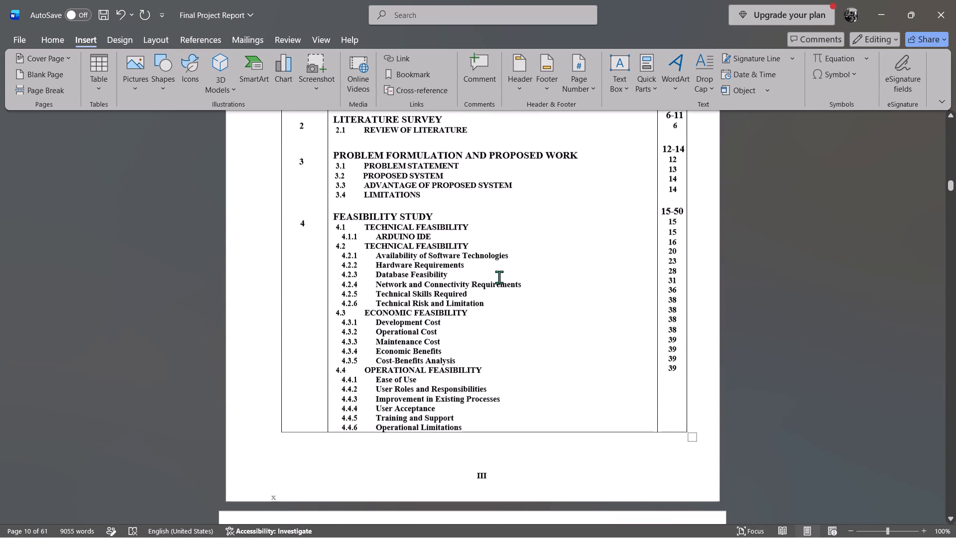
pyautogui.scroll(-3, 499, 277)
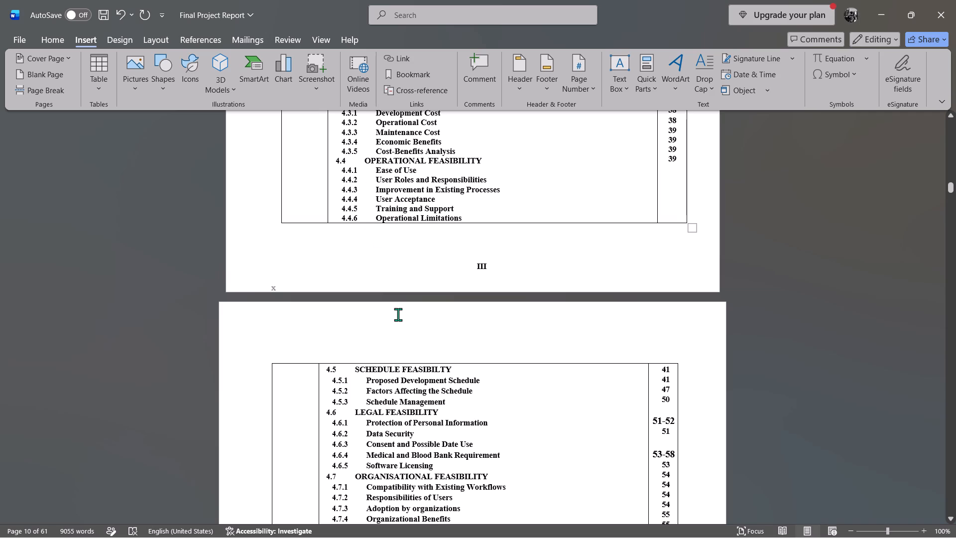
pyautogui.scroll(-1, 398, 315)
pyautogui.scroll(1, 362, 318)
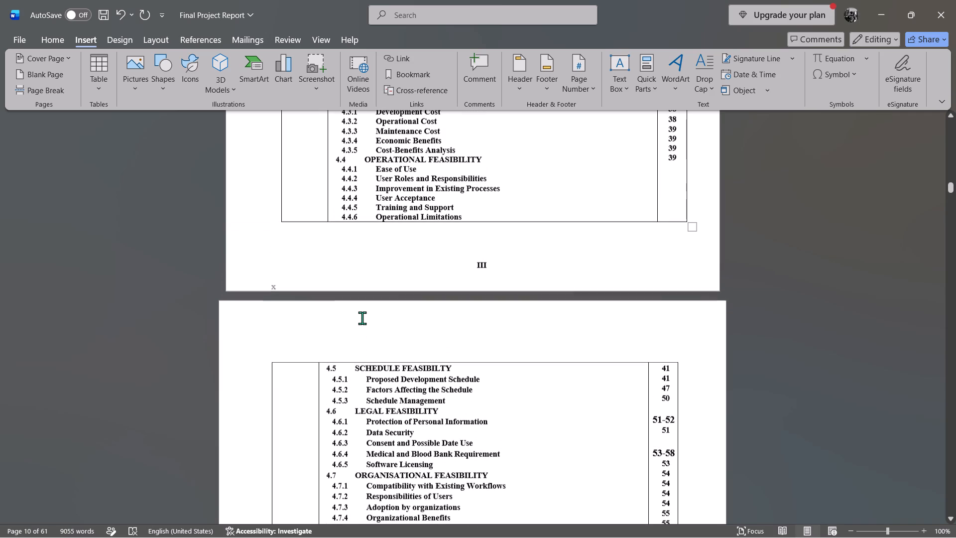
pyautogui.scroll(-2, 362, 318)
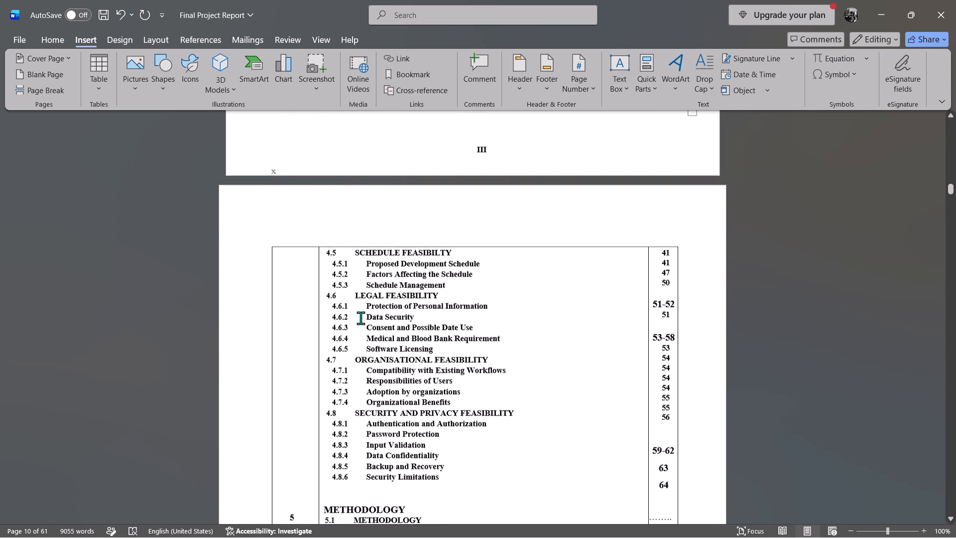
pyautogui.scroll(-5, 360, 318)
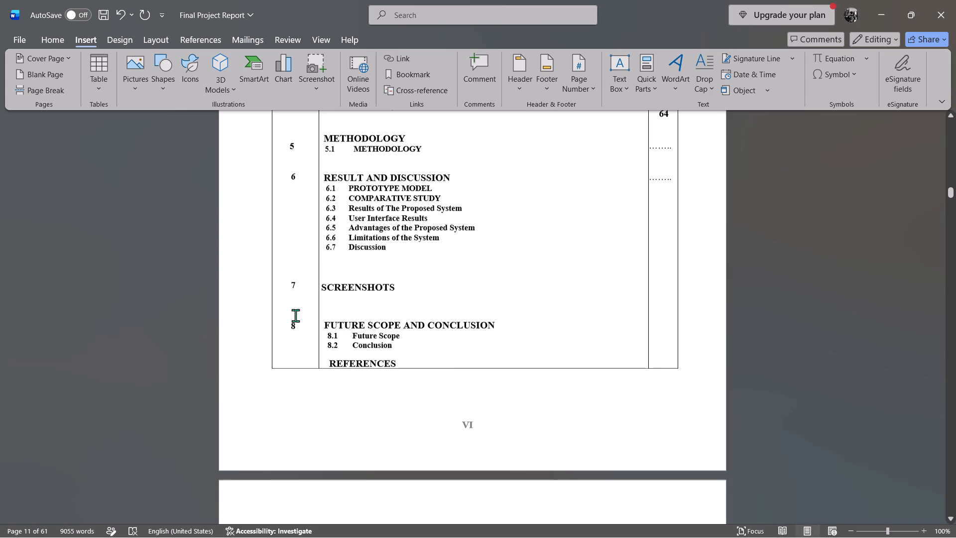
# Add chapter number 9 below 8 in the chapter column of the index table.
pyautogui.click(309, 331)
pyautogui.press('Return')
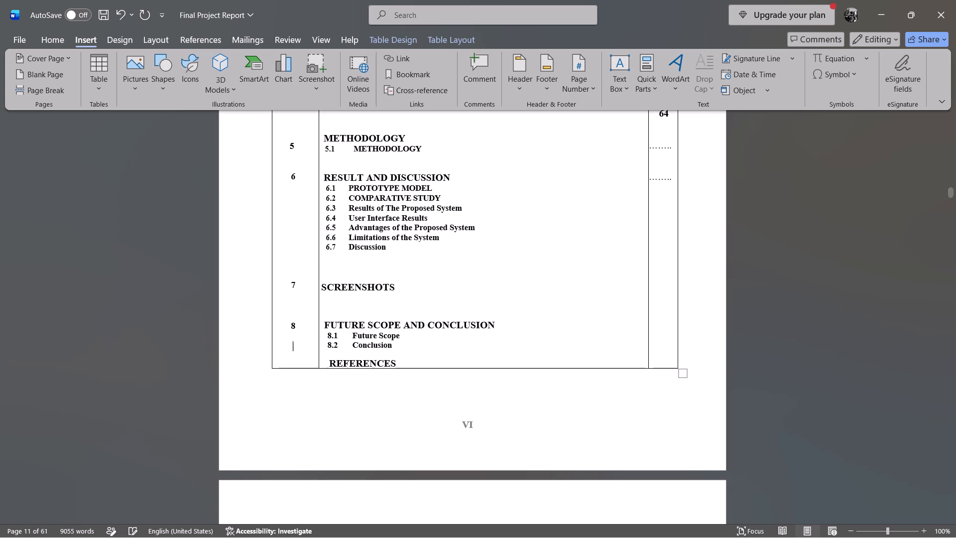
pyautogui.press('Return')
pyautogui.press('9')
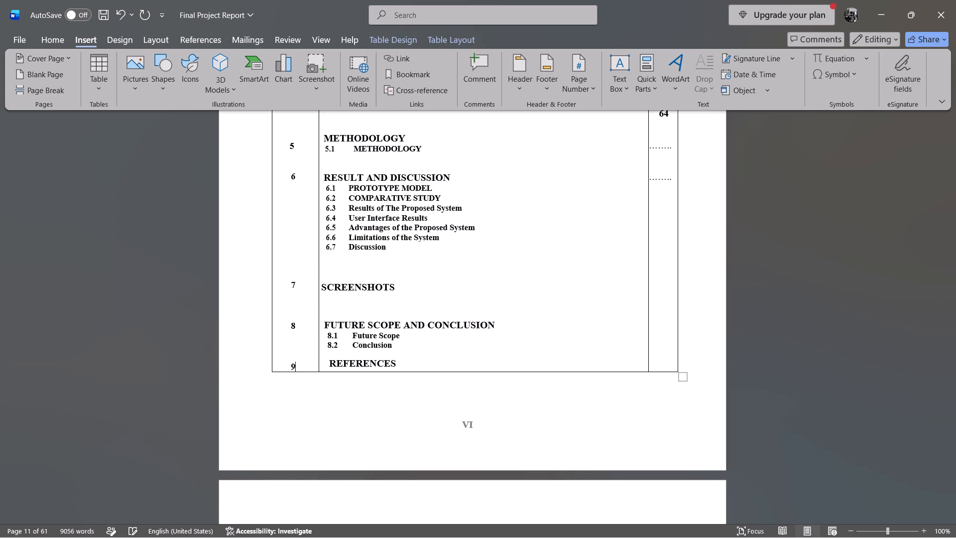
pyautogui.press('BackSpace')
pyautogui.press('BackSpace')
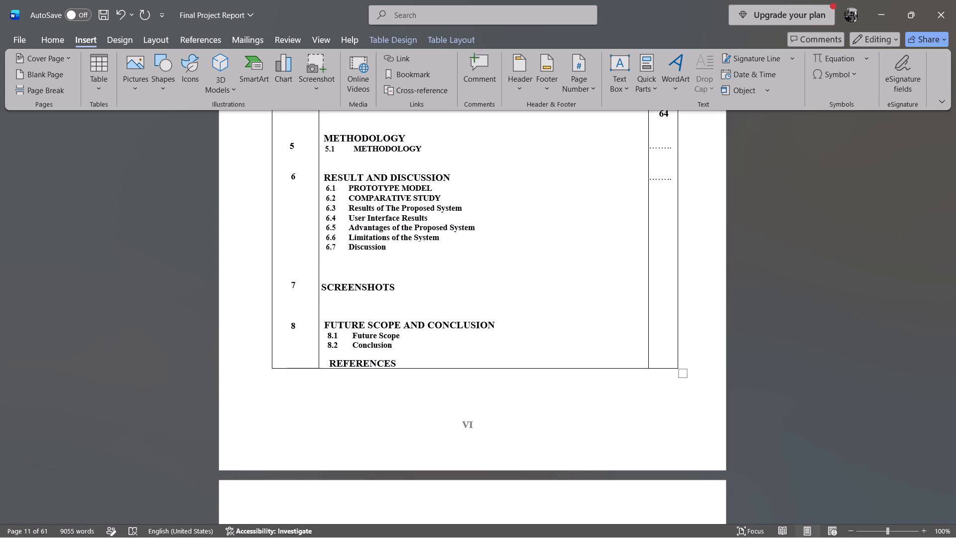
pyautogui.press('9')
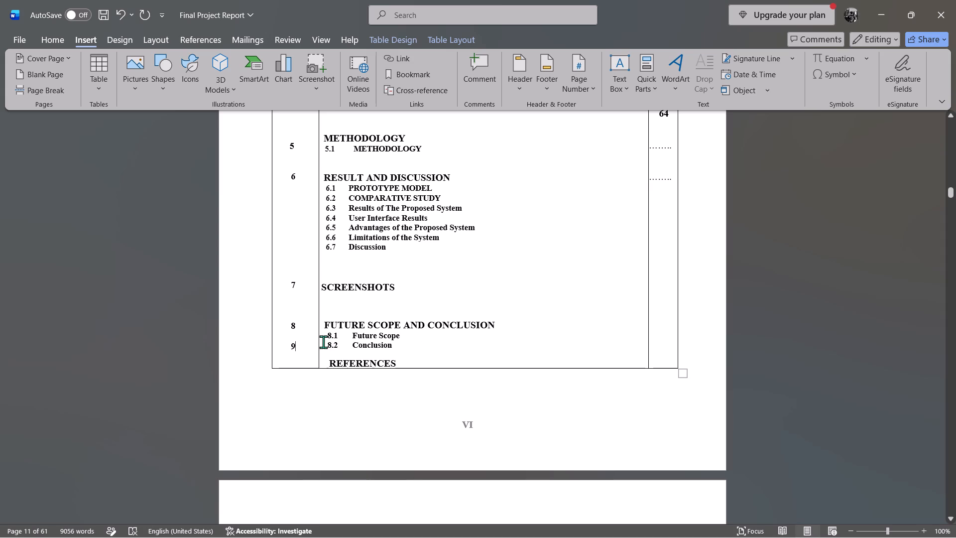
# Set the line spacing of chapter numbers 8 and 9 to 2.5 to align 9 with REFERENCES.
pyautogui.moveTo(285, 326); pyautogui.dragTo(302, 353)
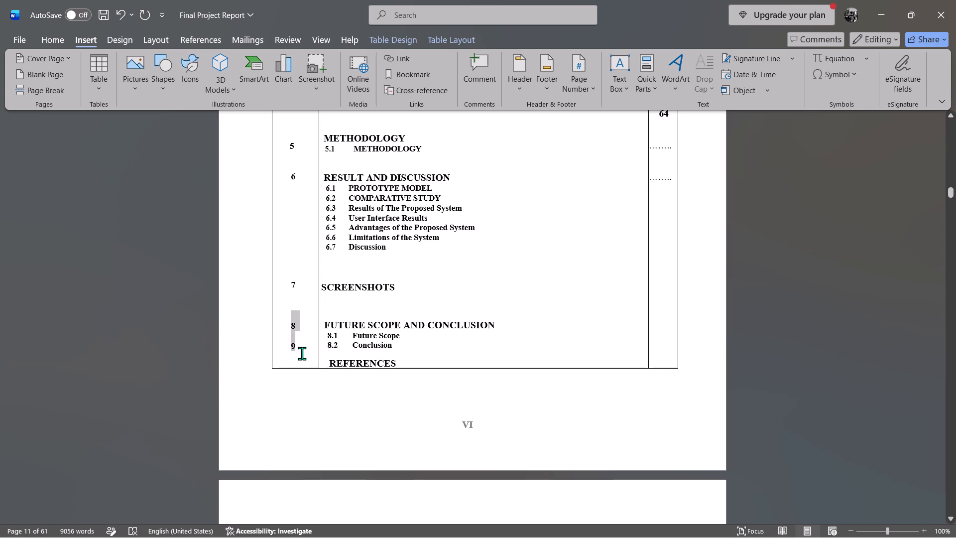
pyautogui.moveTo(302, 353); pyautogui.dragTo(302, 341)
pyautogui.click(300, 344)
pyautogui.moveTo(300, 345); pyautogui.dragTo(291, 326)
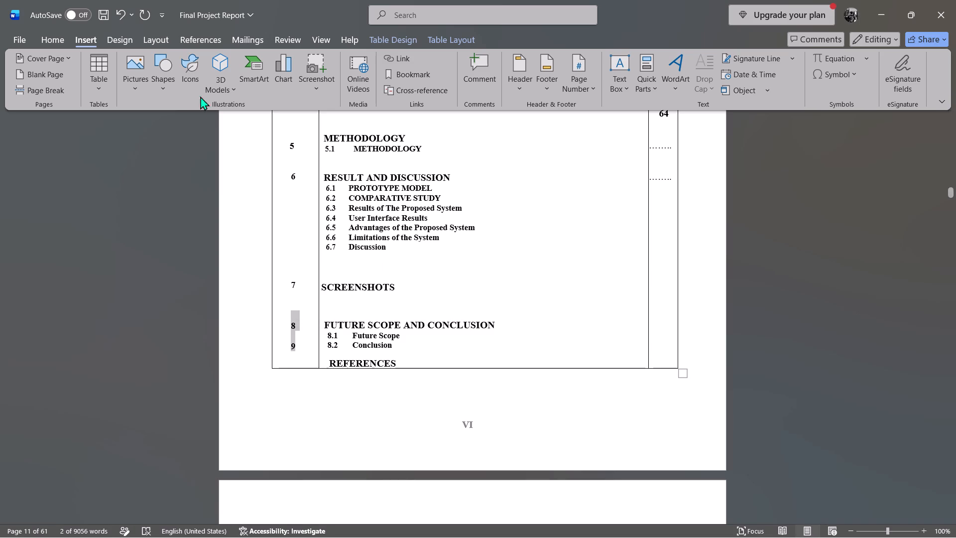
pyautogui.click(51, 34)
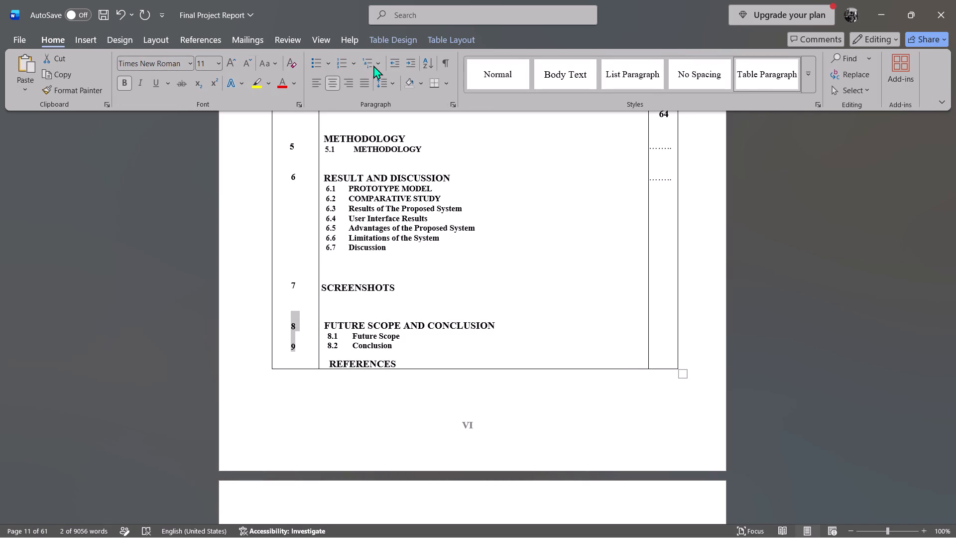
pyautogui.click(394, 84)
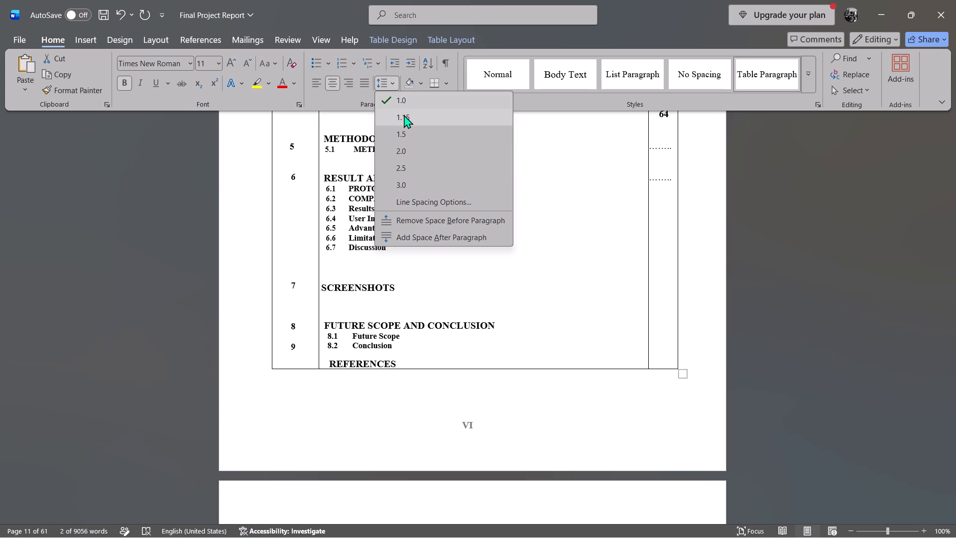
pyautogui.click(415, 168)
pyautogui.click(274, 400)
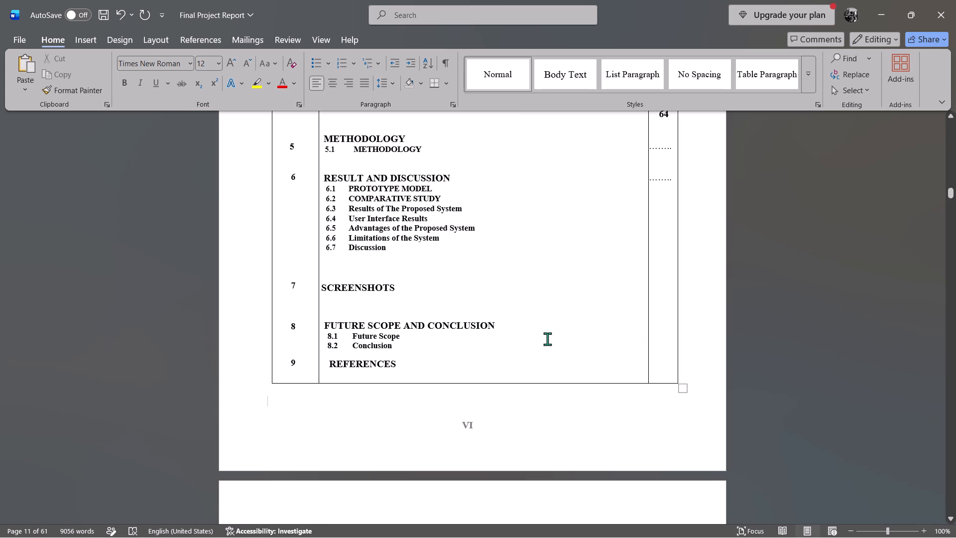
# Delete the entire list of figures, through Fig 19: Telegram Bot, between the index and the List of Table.
pyautogui.scroll(-3, 547, 339)
pyautogui.scroll(-2, 598, 330)
pyautogui.scroll(-3, 532, 255)
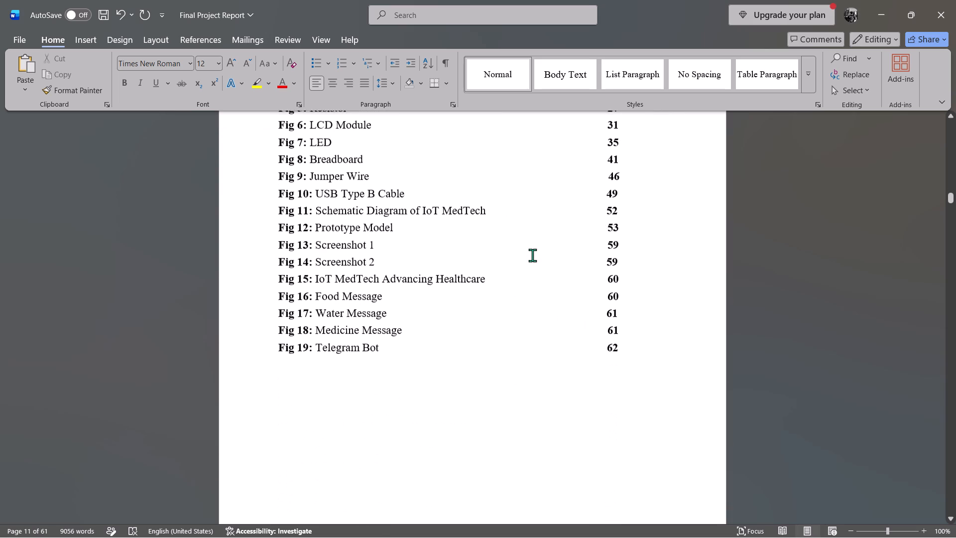
pyautogui.moveTo(652, 341); pyautogui.dragTo(426, 138)
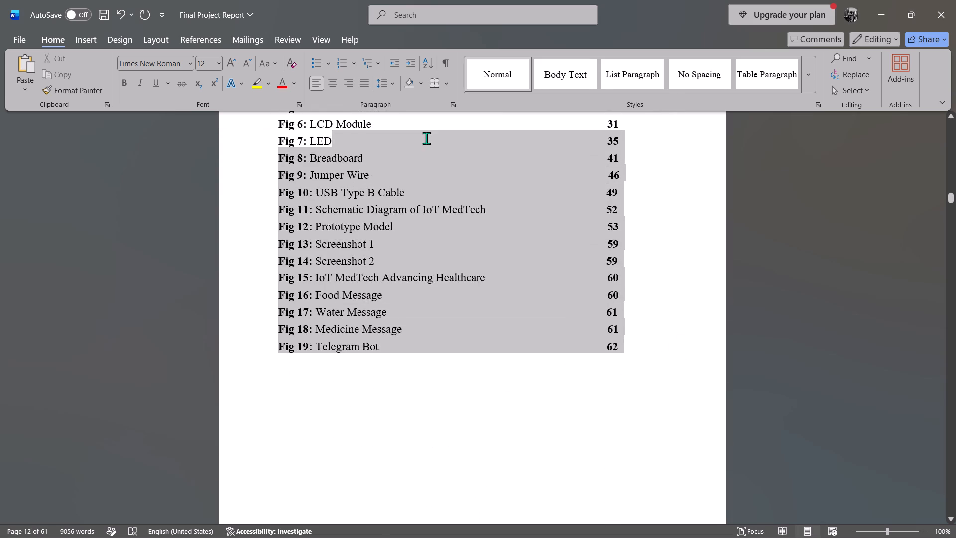
pyautogui.moveTo(426, 138); pyautogui.dragTo(287, 225)
pyautogui.press('BackSpace')
pyautogui.press('BackSpace')
pyautogui.press('BackSpace')
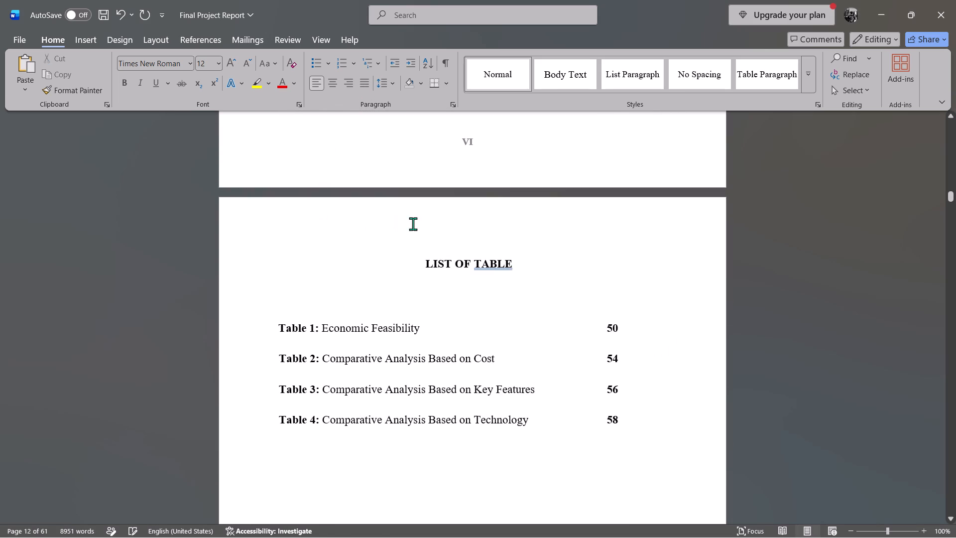
# Delete the LIST OF TABLE heading and its Table 1 to Table 4 entries from the page after the index.
pyautogui.scroll(2, 455, 233)
pyautogui.scroll(-6, 455, 233)
pyautogui.scroll(2, 455, 233)
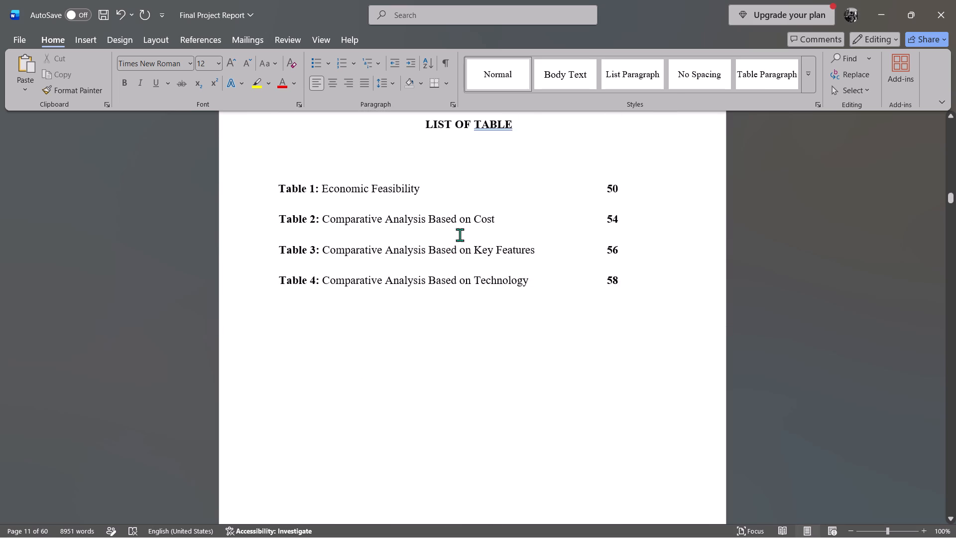
pyautogui.scroll(1, 525, 252)
pyautogui.moveTo(641, 366); pyautogui.dragTo(233, 177)
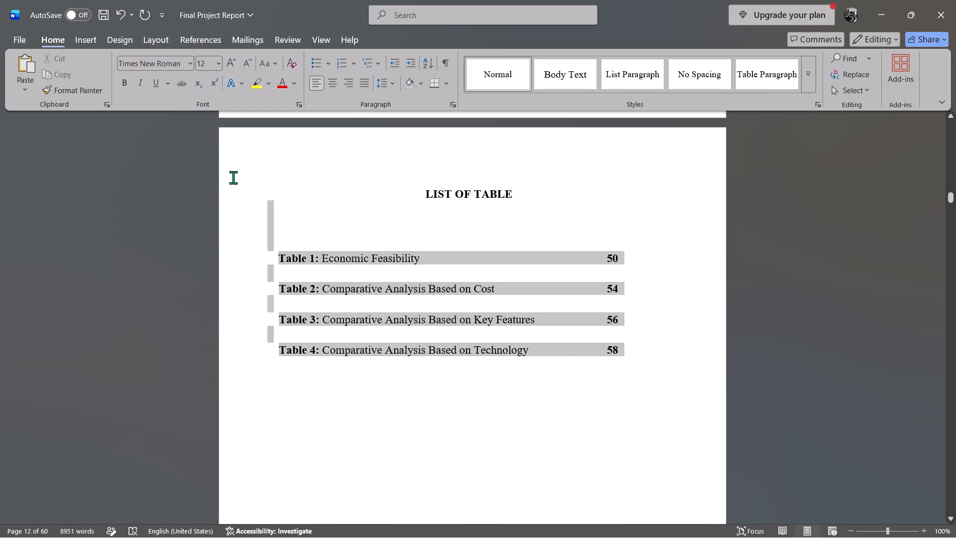
pyautogui.moveTo(233, 177); pyautogui.dragTo(235, 169)
pyautogui.press('BackSpace')
pyautogui.scroll(1, 350, 188)
pyautogui.press('BackSpace')
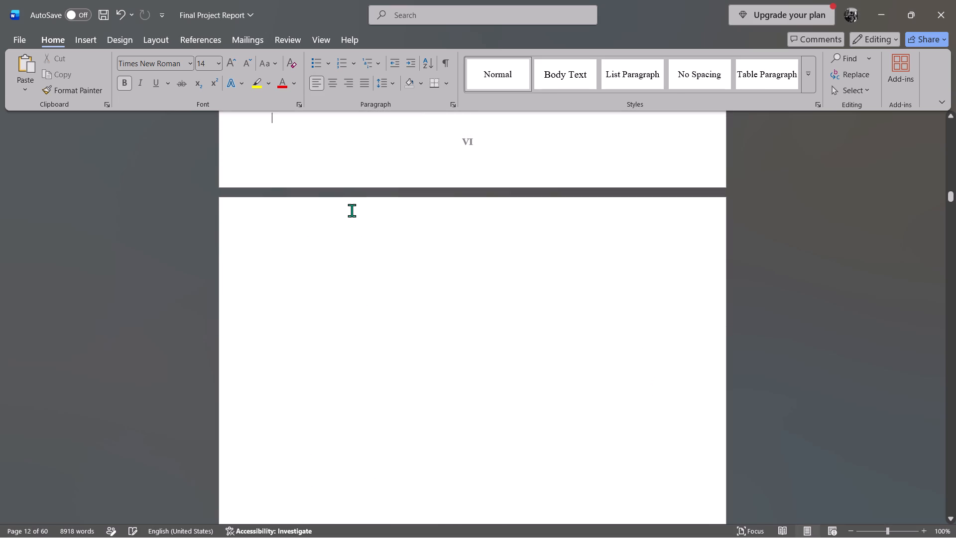
# Remove the extra blank page between the end of the index table and Chapter 1.
pyautogui.scroll(-2, 356, 263)
pyautogui.click(357, 255)
pyautogui.press('BackSpace')
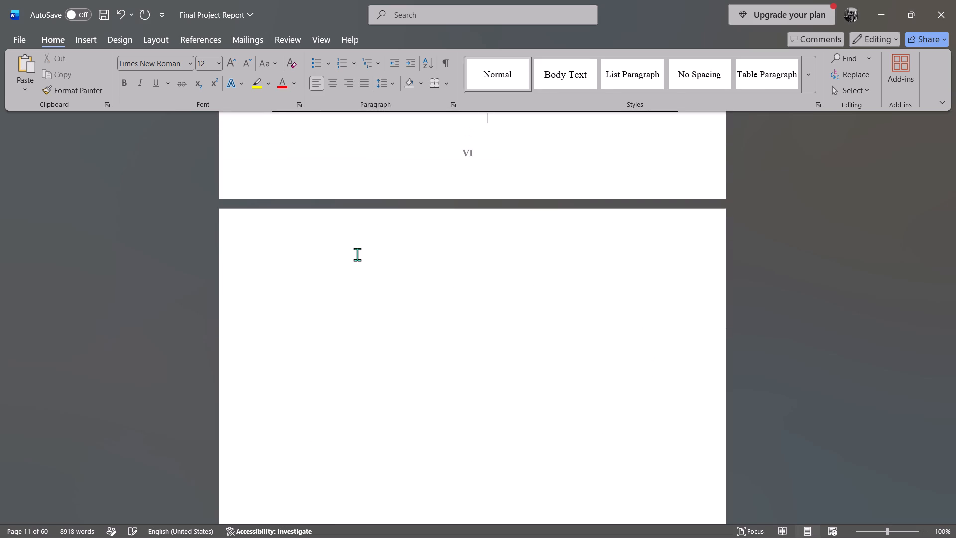
pyautogui.scroll(2, 357, 254)
pyautogui.scroll(-10, 357, 254)
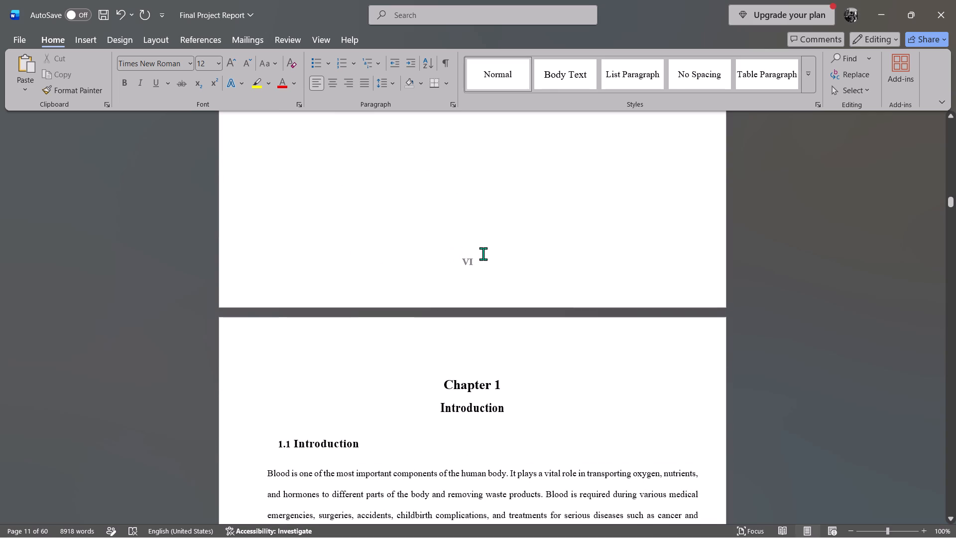
pyautogui.click(478, 260)
# Delete the page number II at the bottom of the Abstract page.
pyautogui.scroll(20, 499, 258)
pyautogui.scroll(5, 499, 258)
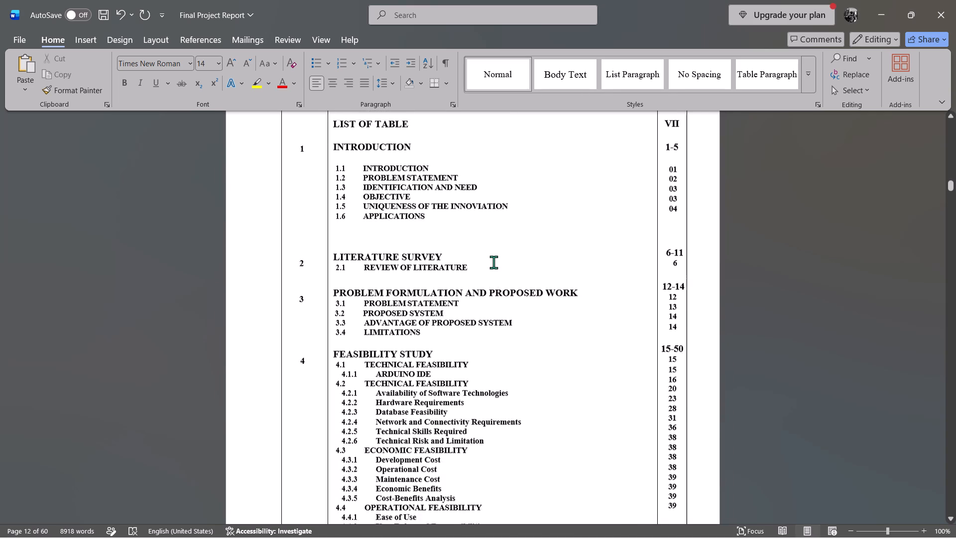
pyautogui.scroll(8, 493, 262)
pyautogui.scroll(-3, 492, 263)
pyautogui.click(497, 302)
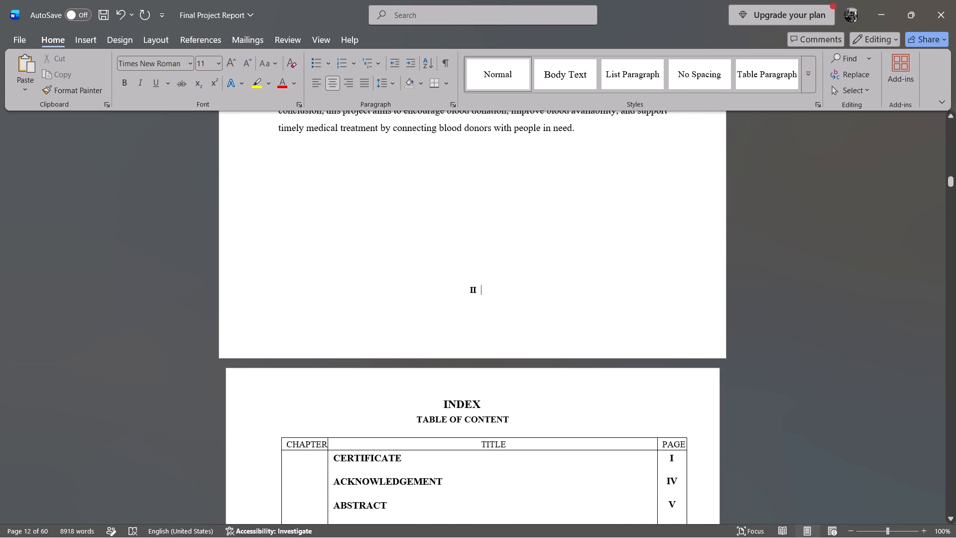
pyautogui.press('BackSpace')
pyautogui.press('BackSpace')
pyautogui.press('BackSpace')
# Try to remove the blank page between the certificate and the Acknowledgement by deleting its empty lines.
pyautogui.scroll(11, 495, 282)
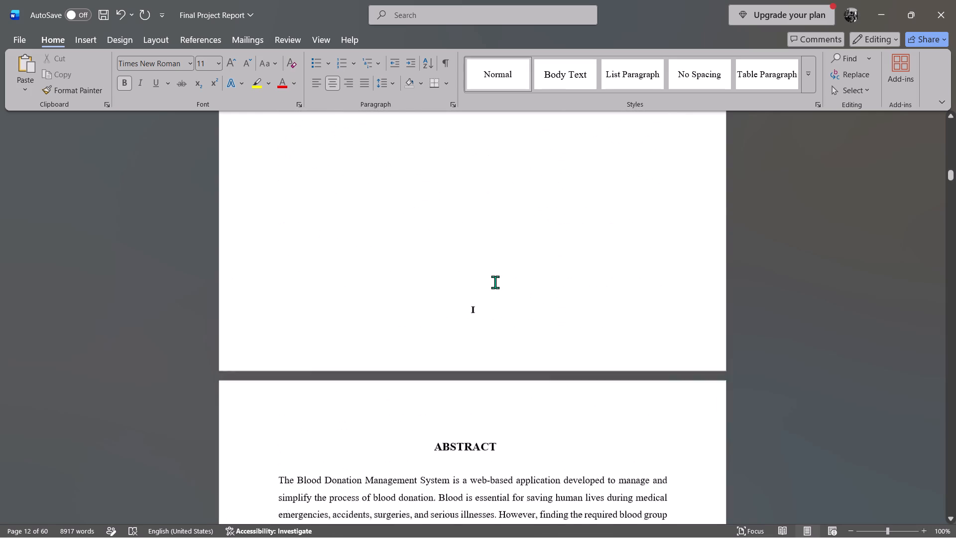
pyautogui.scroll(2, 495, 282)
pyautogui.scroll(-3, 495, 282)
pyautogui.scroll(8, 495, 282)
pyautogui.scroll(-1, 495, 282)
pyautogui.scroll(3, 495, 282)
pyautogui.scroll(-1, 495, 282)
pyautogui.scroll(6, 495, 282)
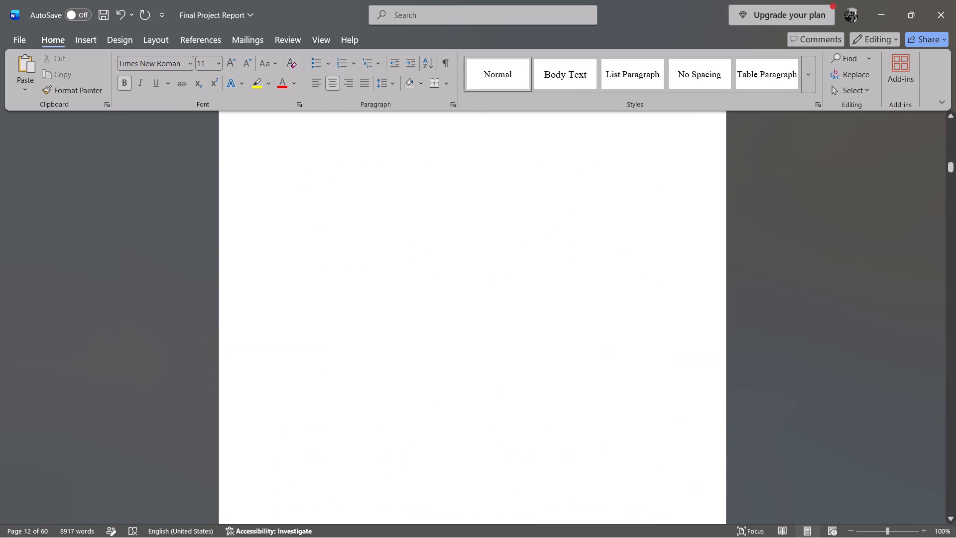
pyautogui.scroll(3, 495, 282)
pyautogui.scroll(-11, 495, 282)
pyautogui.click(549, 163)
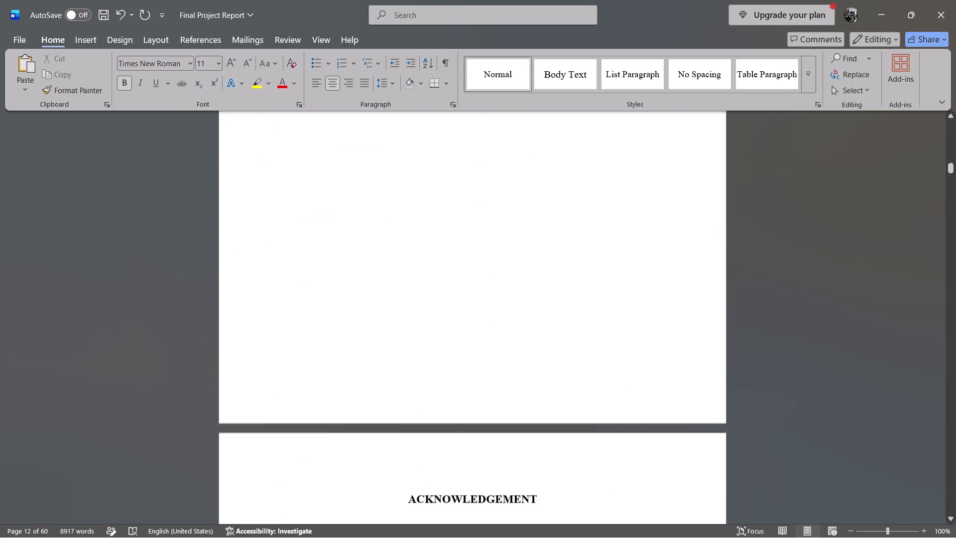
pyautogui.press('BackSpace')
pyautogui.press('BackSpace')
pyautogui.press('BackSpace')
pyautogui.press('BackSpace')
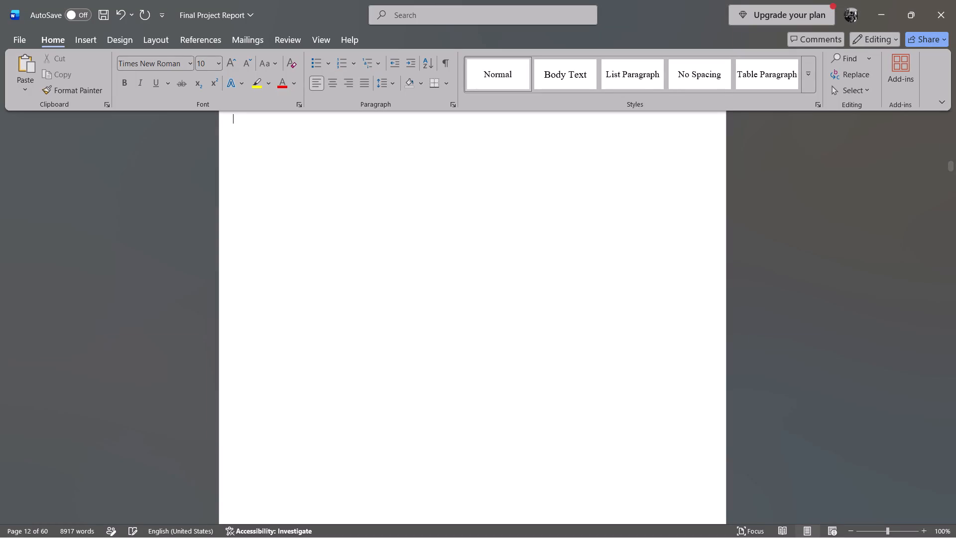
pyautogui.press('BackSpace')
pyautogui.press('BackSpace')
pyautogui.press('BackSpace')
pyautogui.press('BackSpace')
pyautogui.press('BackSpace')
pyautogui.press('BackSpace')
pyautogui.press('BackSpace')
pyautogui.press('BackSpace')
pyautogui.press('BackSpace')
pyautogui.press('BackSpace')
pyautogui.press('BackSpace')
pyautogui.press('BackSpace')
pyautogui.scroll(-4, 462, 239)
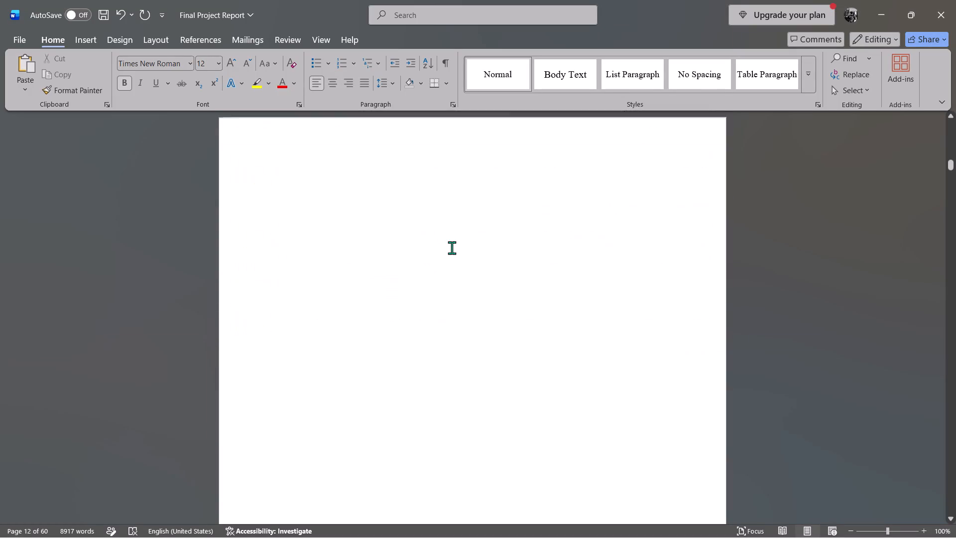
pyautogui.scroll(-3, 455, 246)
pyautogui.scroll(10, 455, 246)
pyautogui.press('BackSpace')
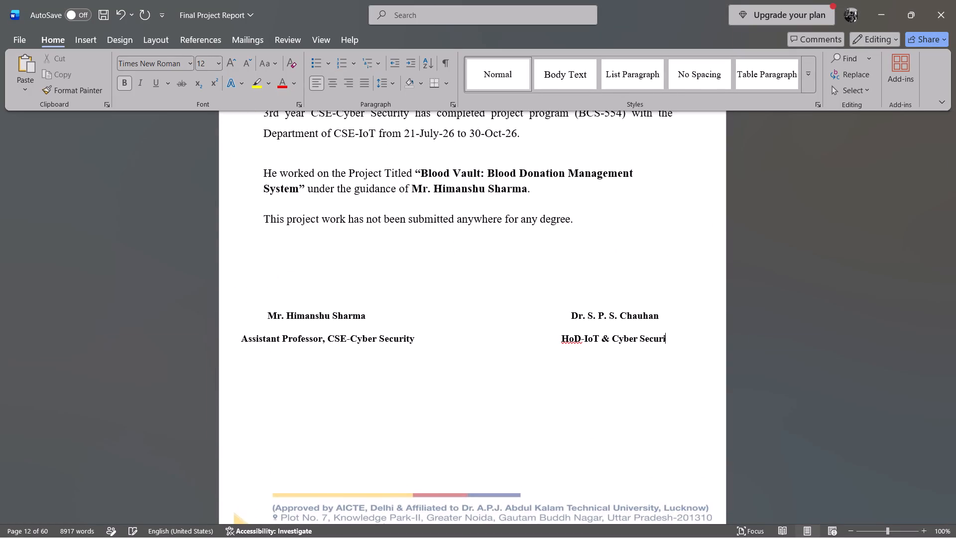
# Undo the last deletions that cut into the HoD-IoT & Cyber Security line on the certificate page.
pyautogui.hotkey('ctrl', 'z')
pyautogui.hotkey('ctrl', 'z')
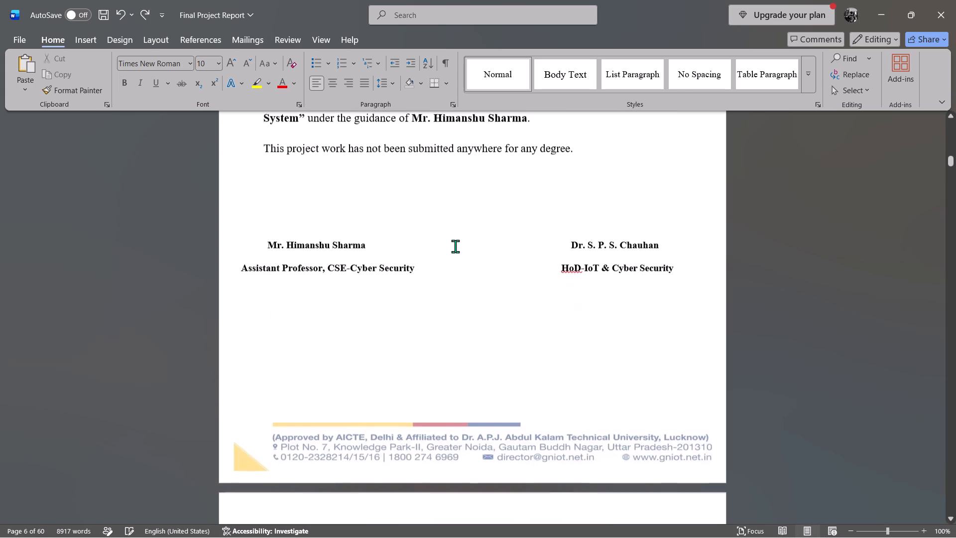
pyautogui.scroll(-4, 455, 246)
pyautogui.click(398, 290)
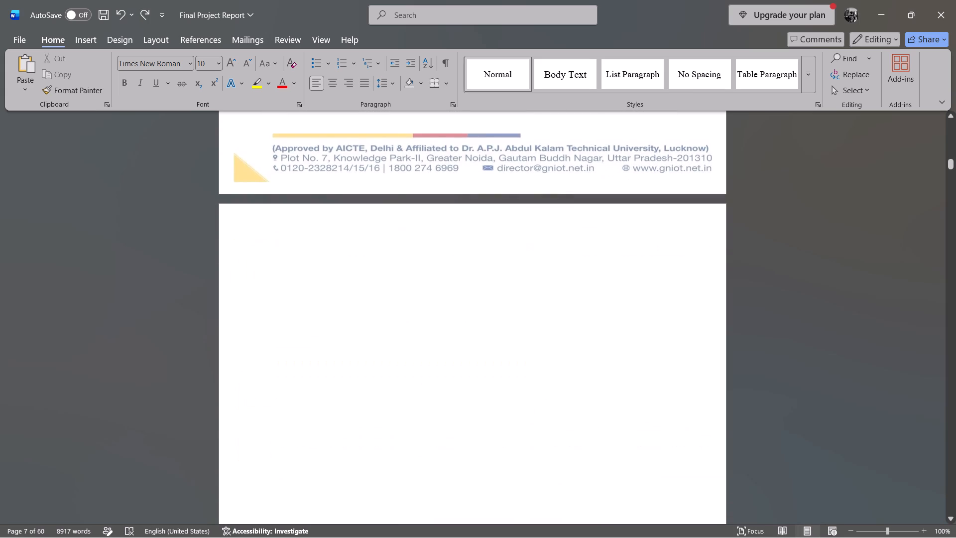
# Review the report from the Acknowledgement through the index, Chapters 1 and 2, and into Chapter 3 for layout and page numbering.
pyautogui.scroll(-16, 592, 265)
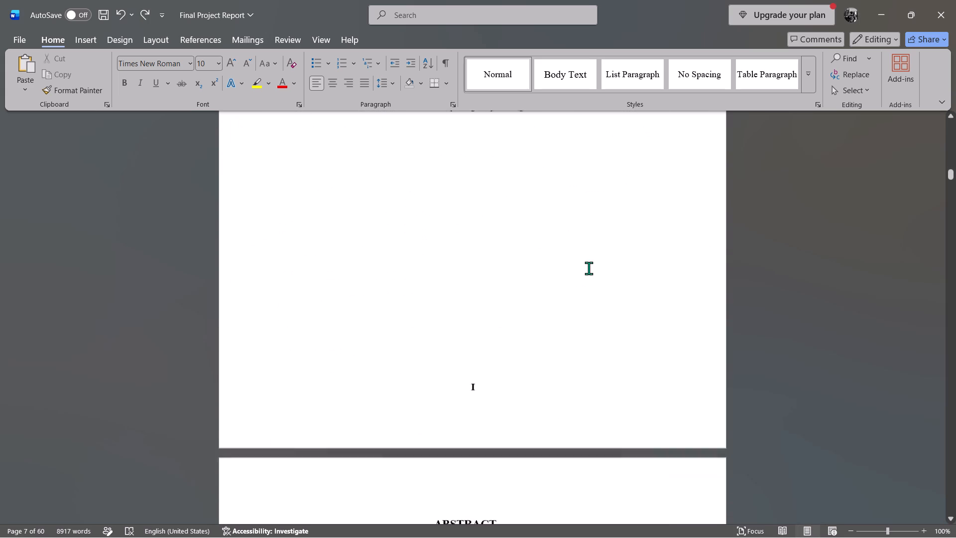
pyautogui.scroll(-7, 589, 268)
pyautogui.scroll(-7, 472, 250)
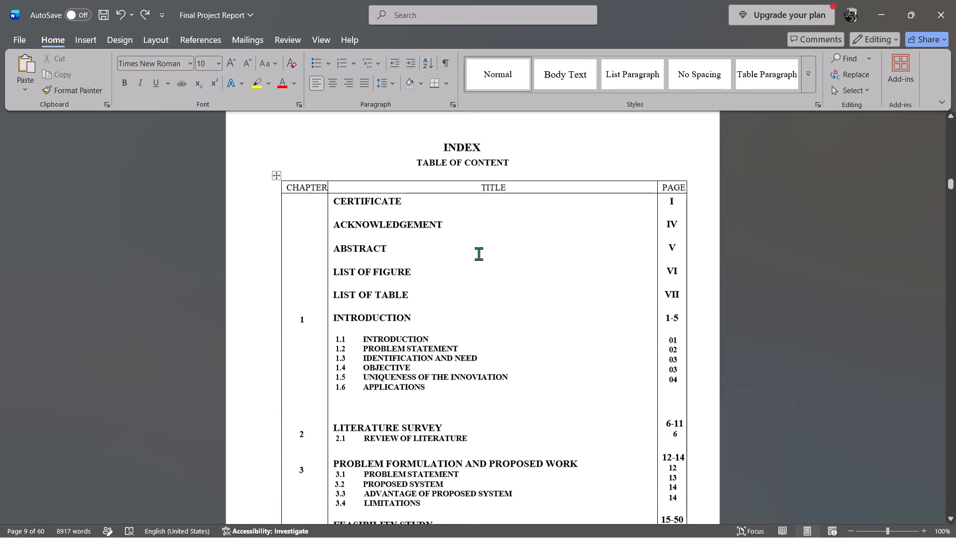
pyautogui.scroll(-16, 489, 254)
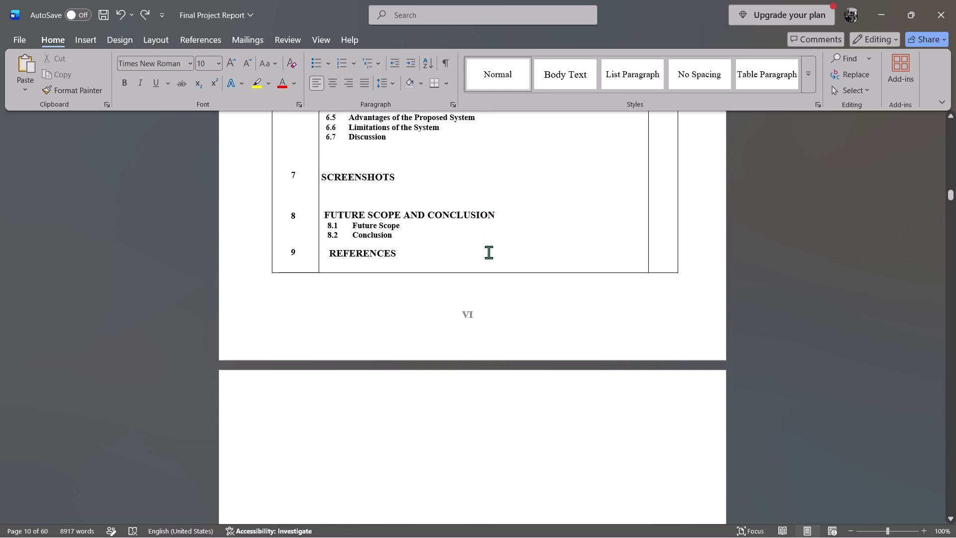
pyautogui.scroll(-10, 488, 252)
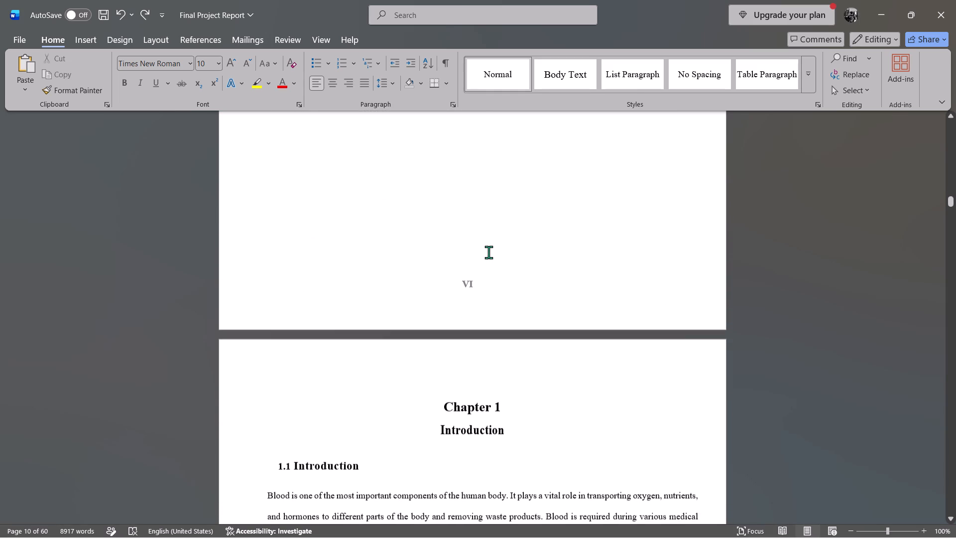
pyautogui.scroll(-3, 488, 252)
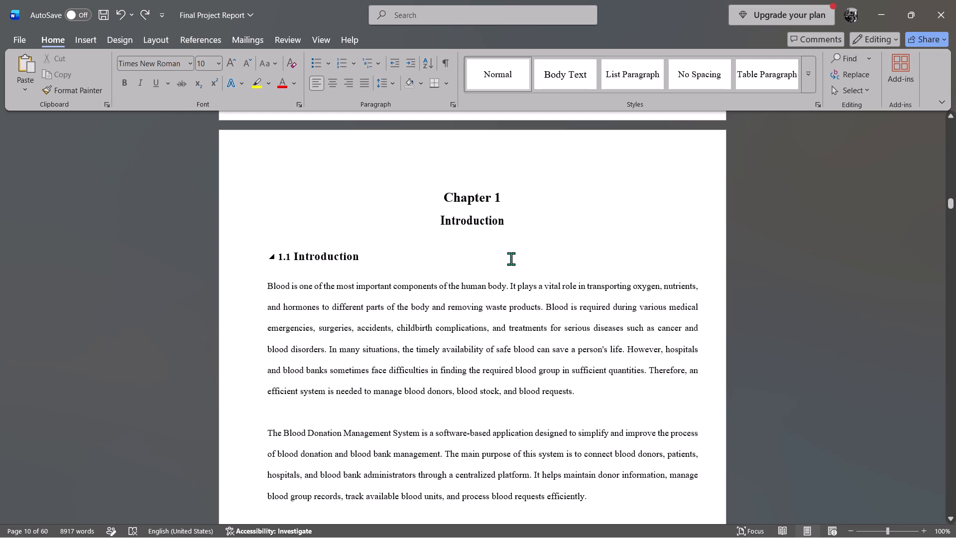
pyautogui.scroll(-5, 546, 262)
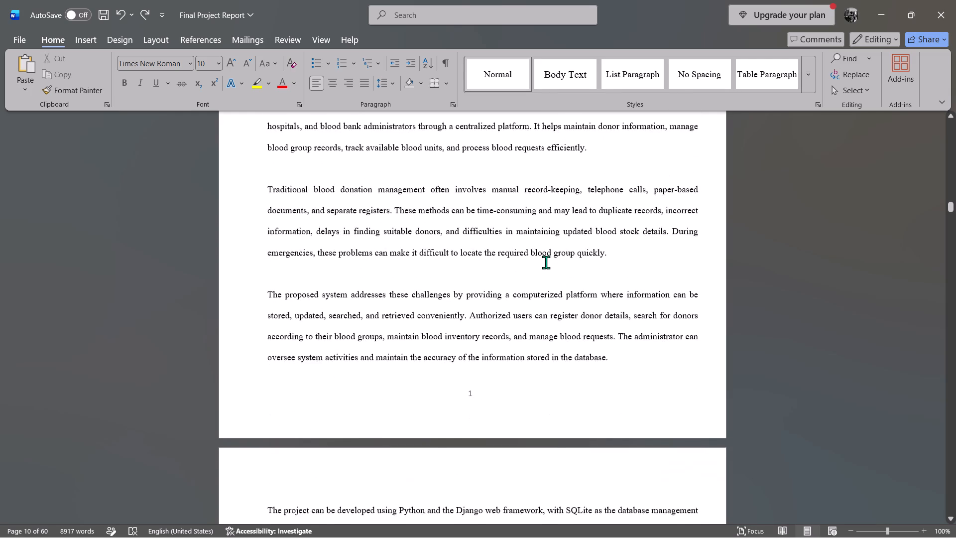
pyautogui.scroll(-8, 546, 262)
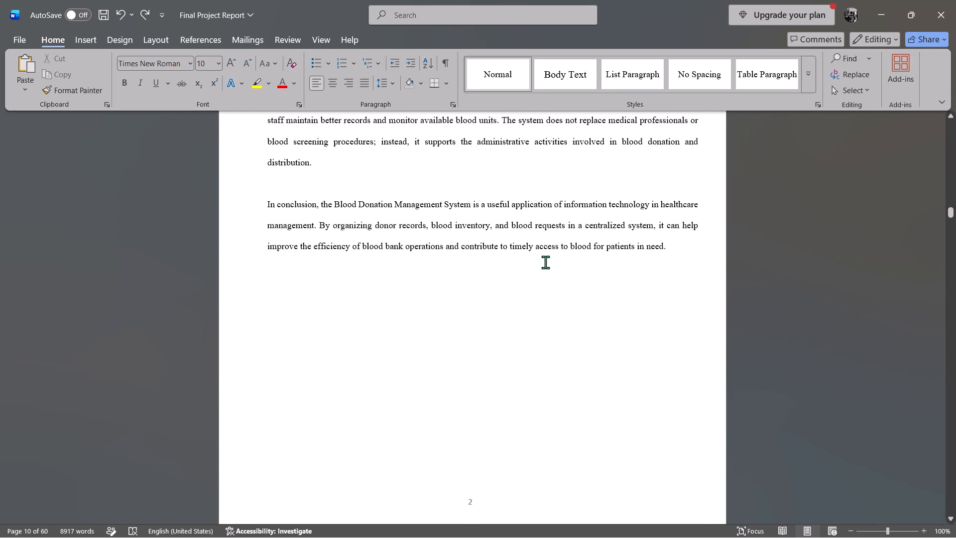
pyautogui.scroll(-6, 545, 262)
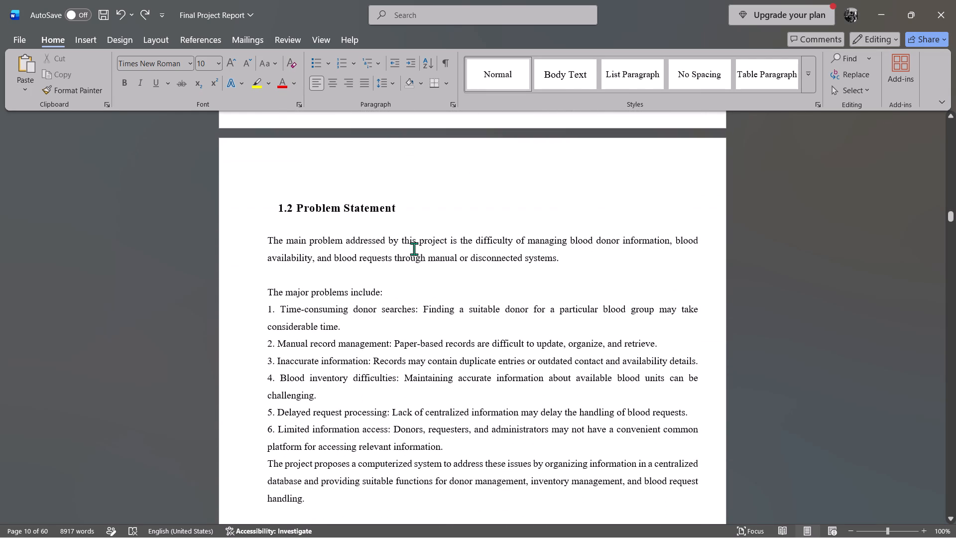
pyautogui.scroll(-9, 468, 255)
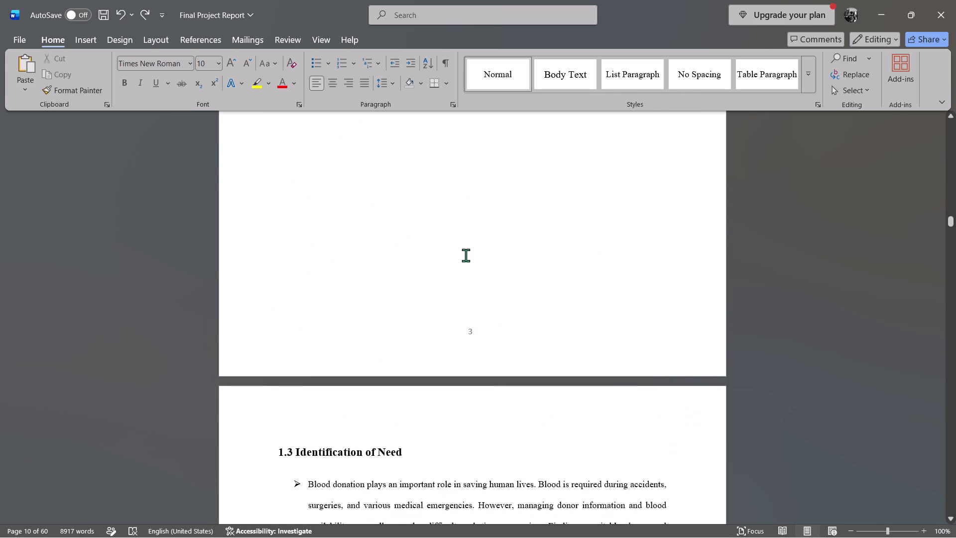
pyautogui.scroll(-9, 466, 255)
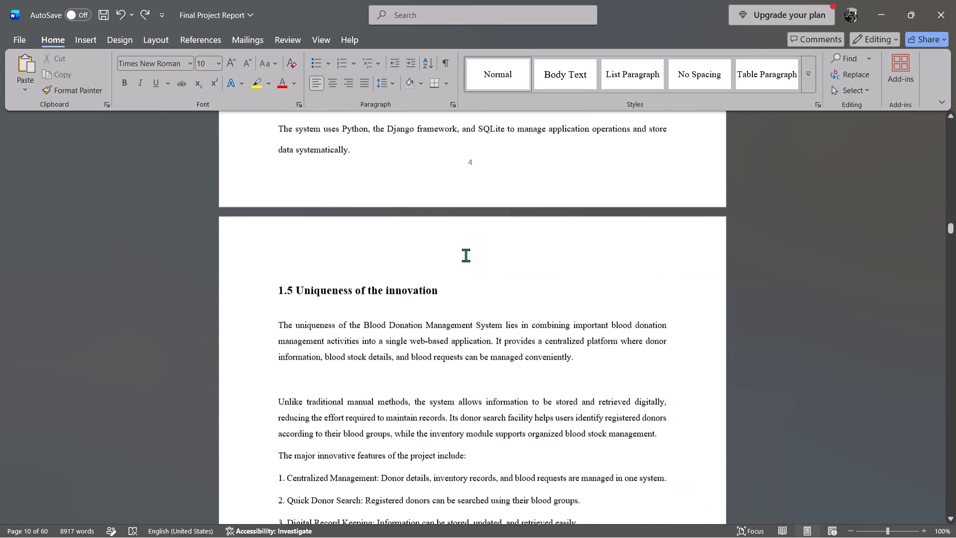
pyautogui.scroll(-4, 466, 255)
pyautogui.scroll(1, 466, 255)
pyautogui.scroll(-4, 466, 255)
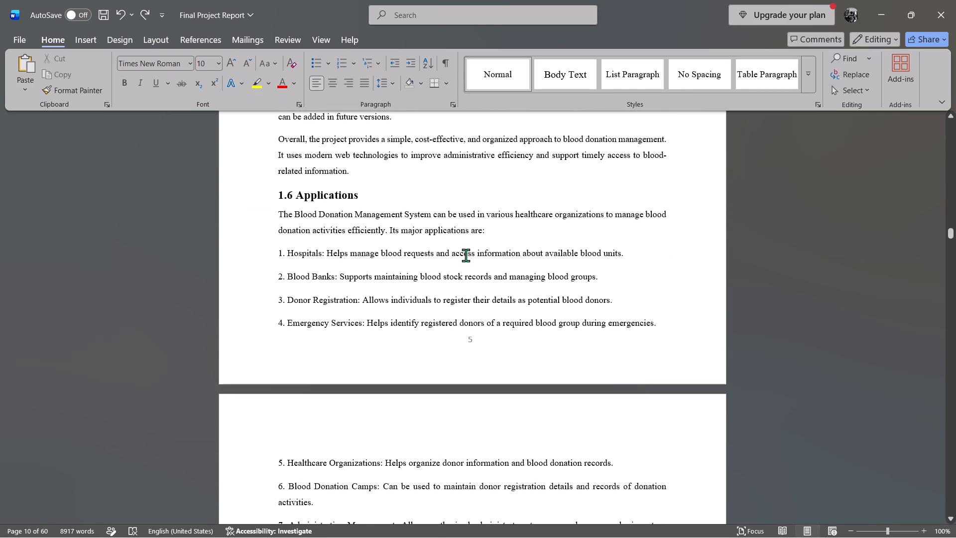
pyautogui.scroll(-11, 405, 224)
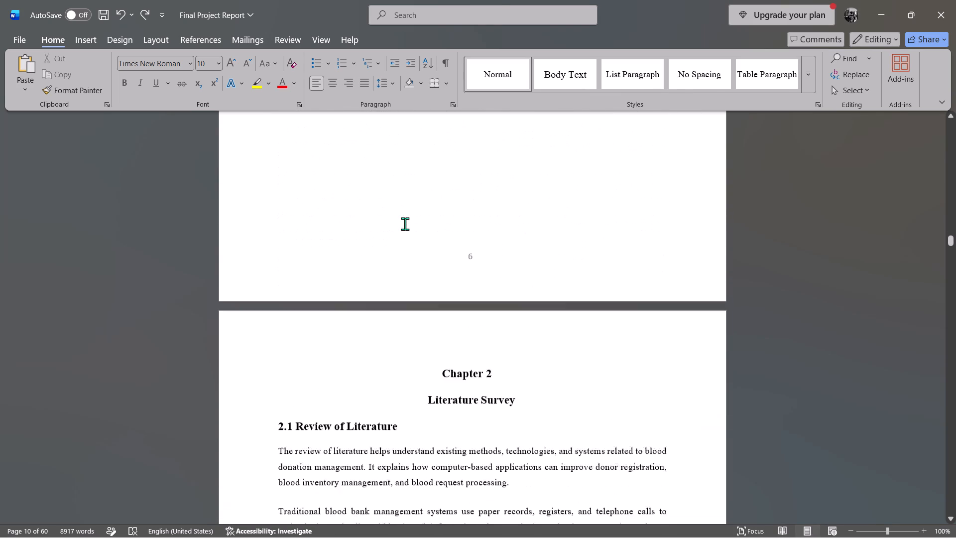
pyautogui.scroll(-6, 405, 224)
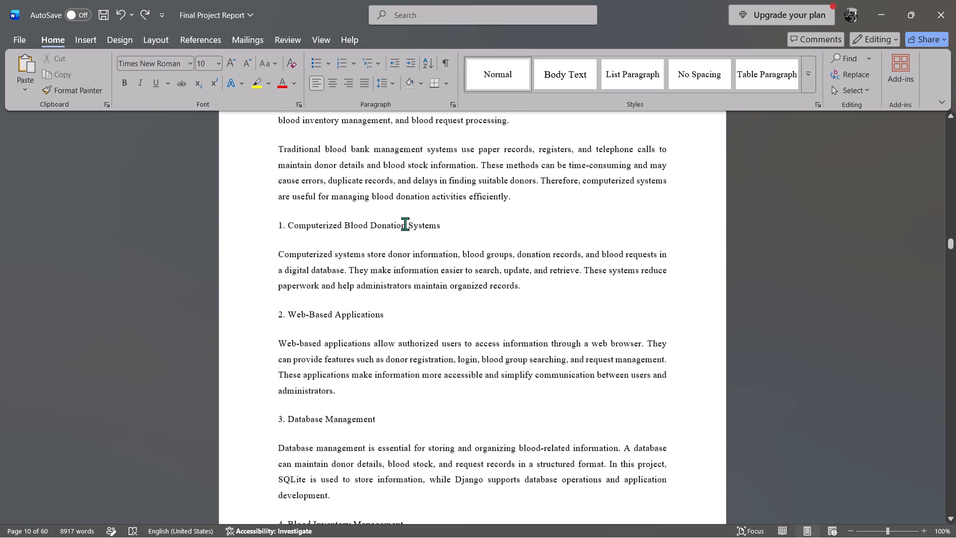
pyautogui.scroll(-14, 405, 224)
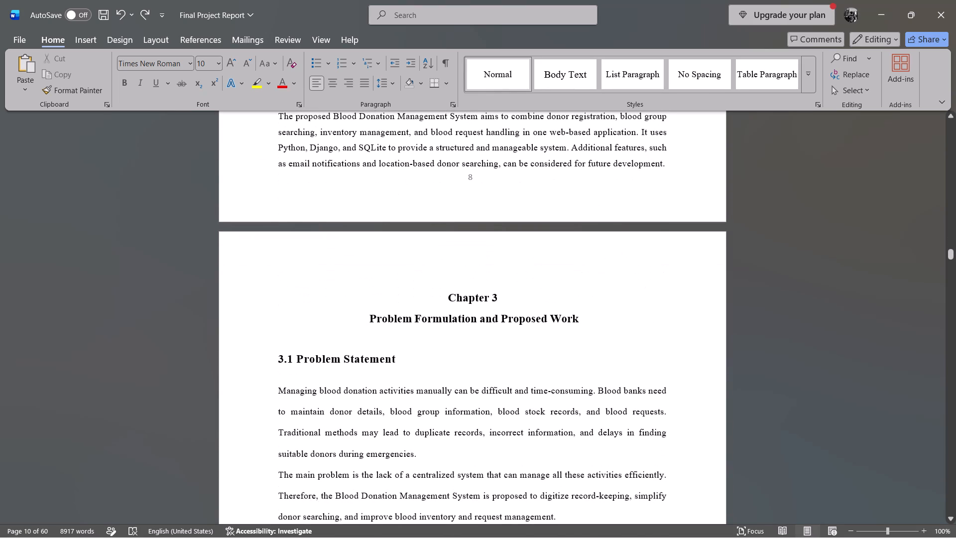
pyautogui.scroll(-4, 405, 225)
# Go back to the index table and check its chapter titles and page numbers against the report pages.
pyautogui.scroll(8, 426, 214)
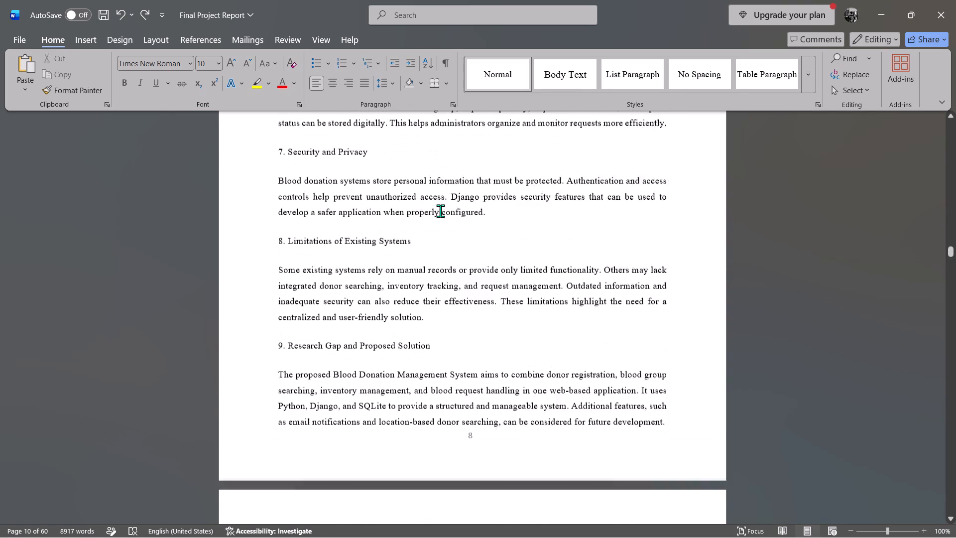
pyautogui.moveTo(463, 214); pyautogui.dragTo(458, 111, button='middle')
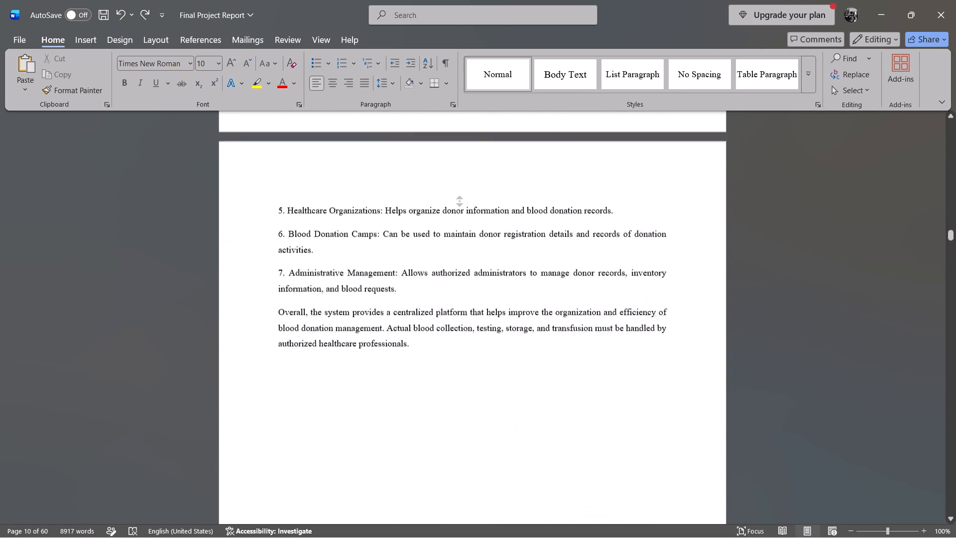
pyautogui.moveTo(458, 111); pyautogui.dragTo(456, 102, button='middle')
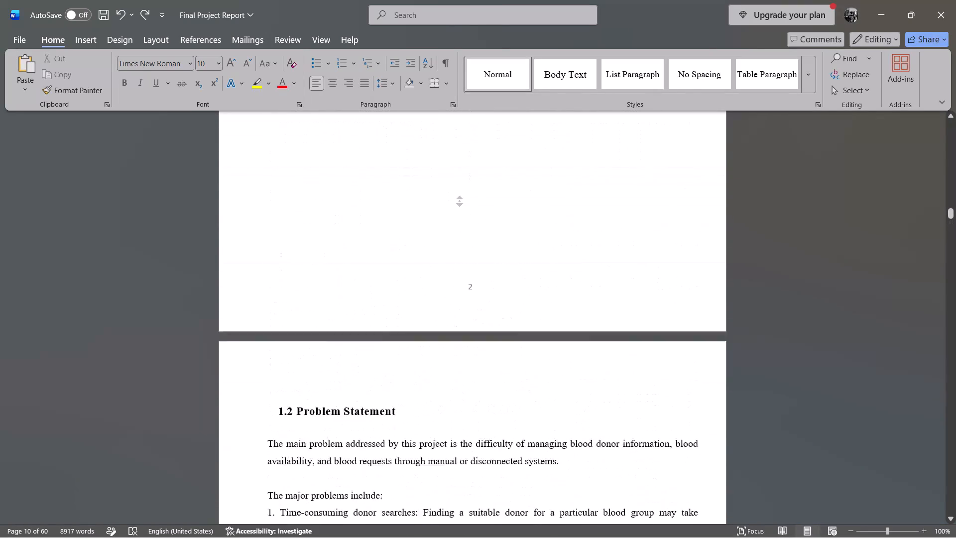
pyautogui.moveTo(456, 102); pyautogui.dragTo(456, 160, button='middle')
pyautogui.scroll(8, 480, 240)
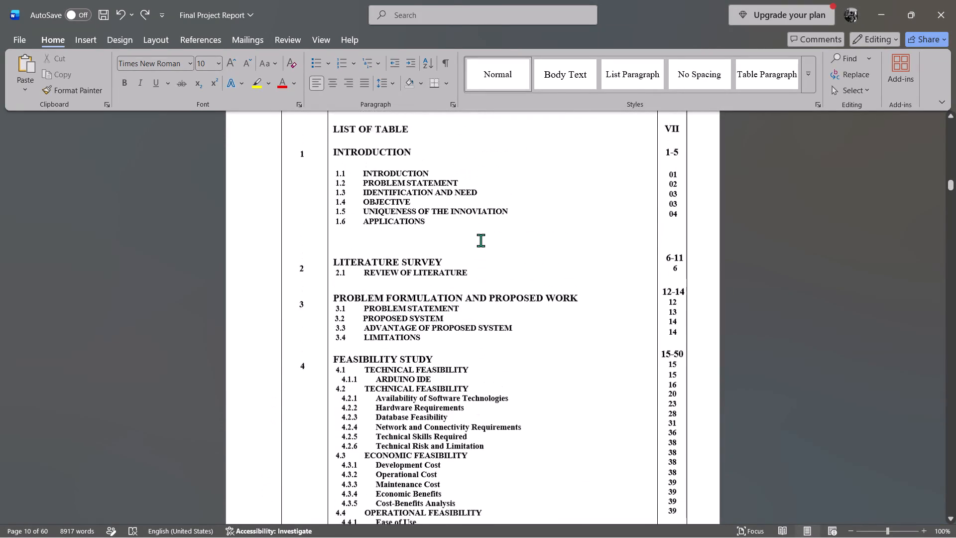
pyautogui.scroll(-1, 475, 244)
pyautogui.moveTo(475, 257); pyautogui.dragTo(469, 334, button='middle')
pyautogui.scroll(-1, 469, 288)
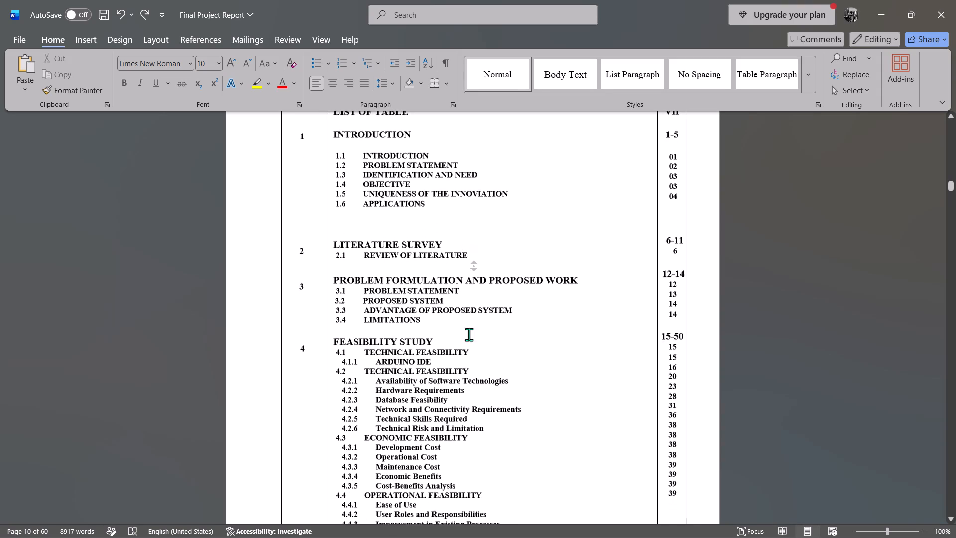
pyautogui.moveTo(469, 334); pyautogui.dragTo(535, 327, button='middle')
pyautogui.middleClick(584, 189)
pyautogui.scroll(1, 584, 189)
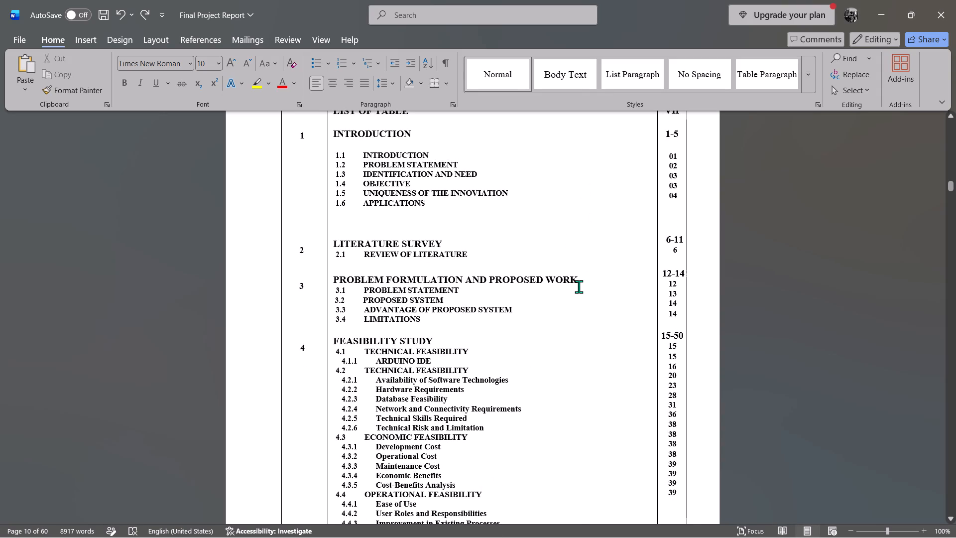
pyautogui.moveTo(693, 276); pyautogui.dragTo(693, 299, button='middle')
pyautogui.scroll(1, 623, 198)
pyautogui.middleClick(623, 198)
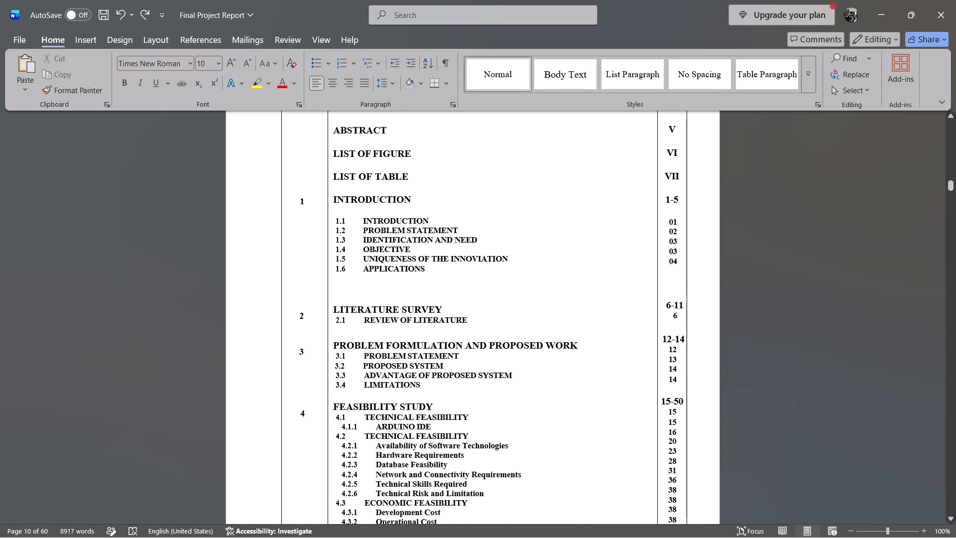
# Review the literature survey and Chapter 3, Problem Formulation and Proposed Work, through the block diagram page for layout and page numbering.
pyautogui.middleClick(615, 233)
pyautogui.scroll(7, 621, 229)
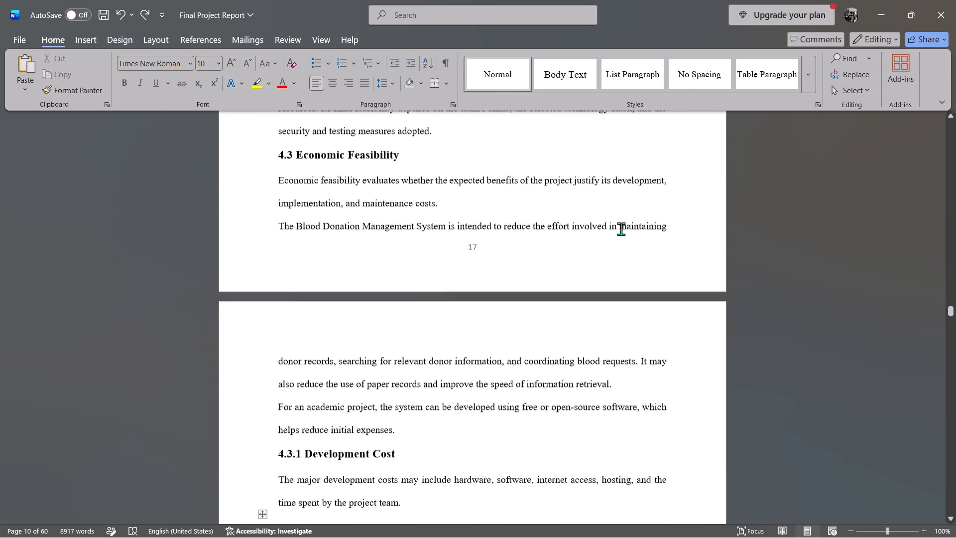
pyautogui.scroll(10, 621, 229)
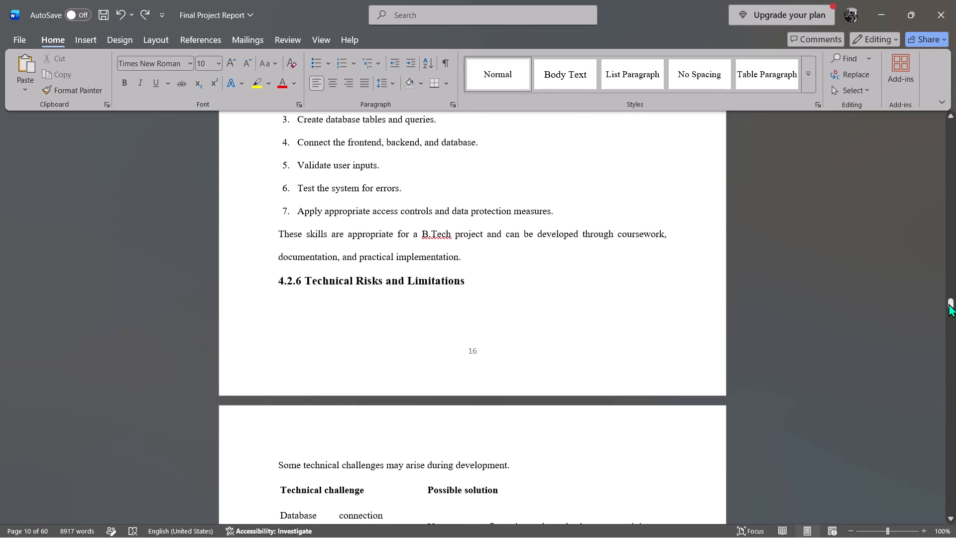
pyautogui.moveTo(949, 303); pyautogui.dragTo(938, 240)
pyautogui.scroll(-7, 608, 358)
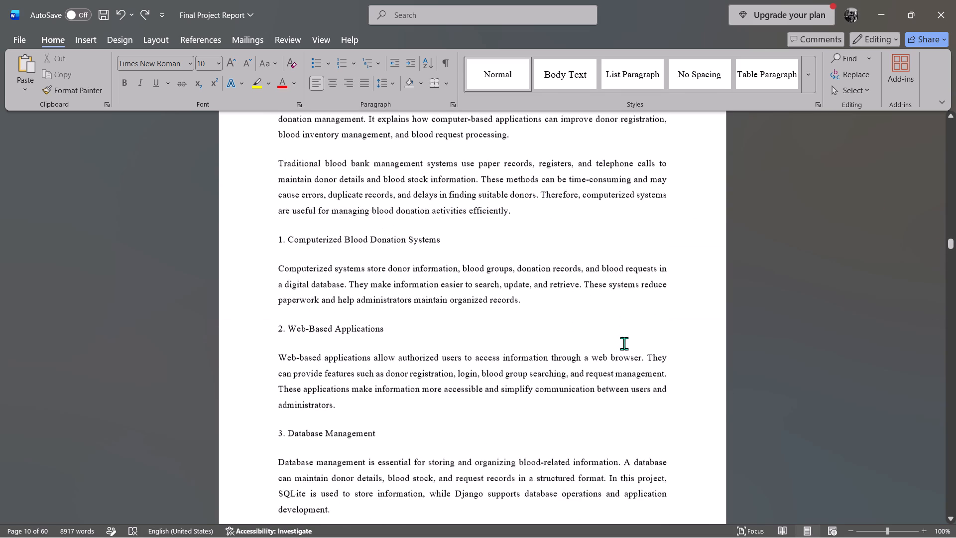
pyautogui.scroll(-15, 624, 343)
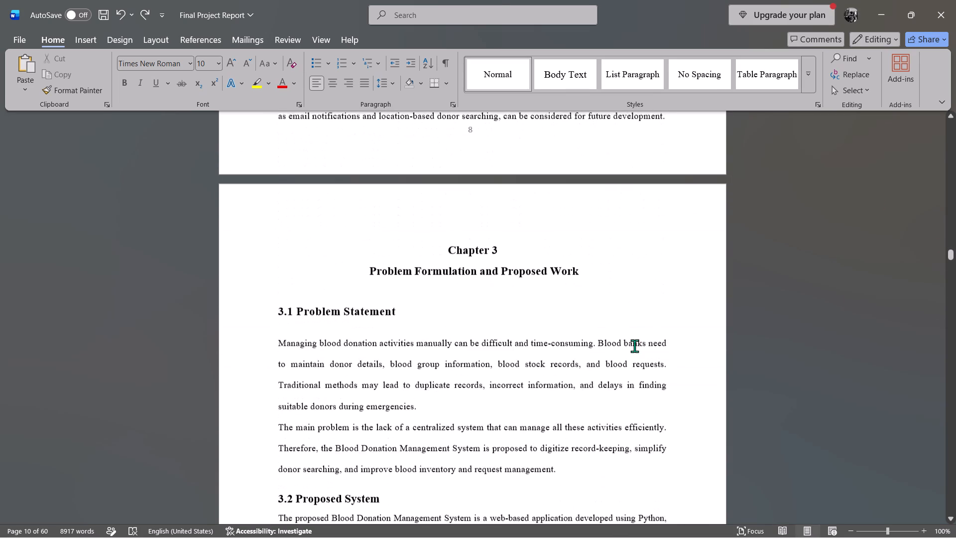
pyautogui.scroll(-12, 634, 346)
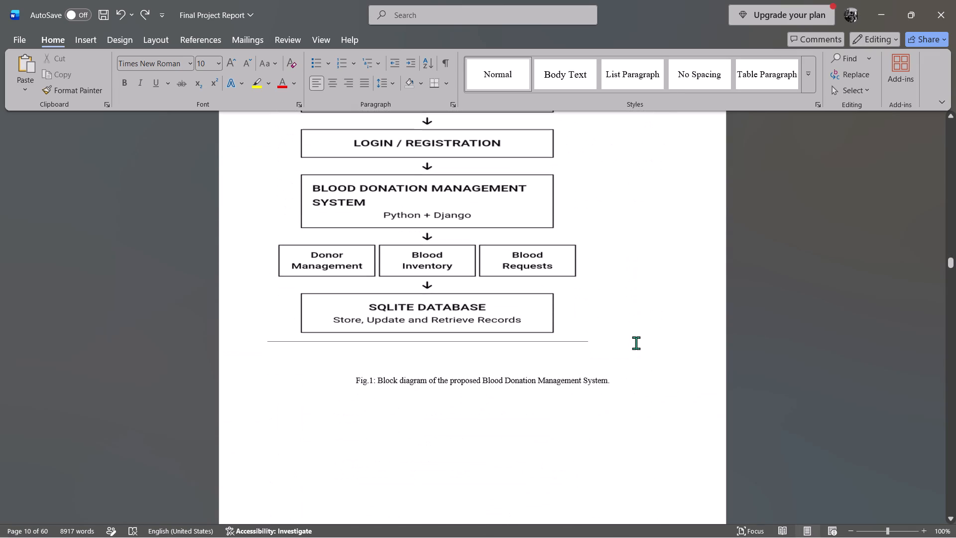
pyautogui.scroll(3, 636, 343)
pyautogui.scroll(-1, 636, 343)
pyautogui.scroll(1, 636, 343)
pyautogui.scroll(-7, 636, 343)
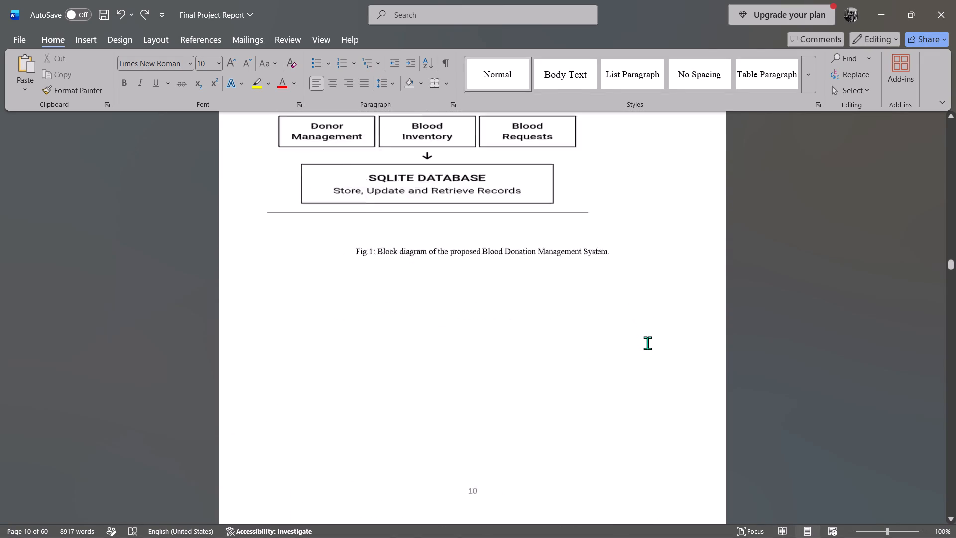
pyautogui.scroll(-5, 647, 343)
pyautogui.scroll(1, 646, 340)
pyautogui.scroll(-1, 646, 340)
# Check sections 4.1 and 4.2 of Chapter 4, Feasibility Study, for headings, tables and page numbers against the index.
pyautogui.scroll(-8, 646, 340)
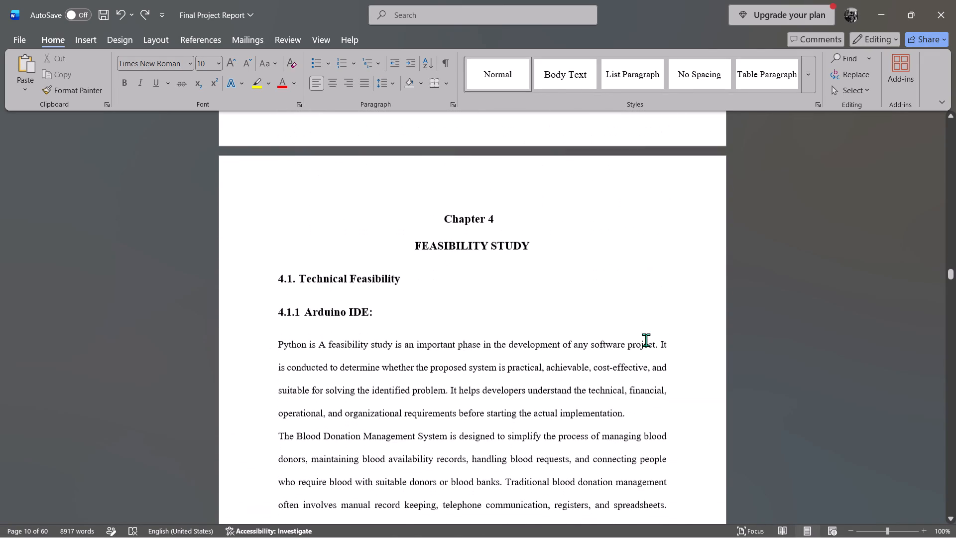
pyautogui.scroll(-13, 646, 340)
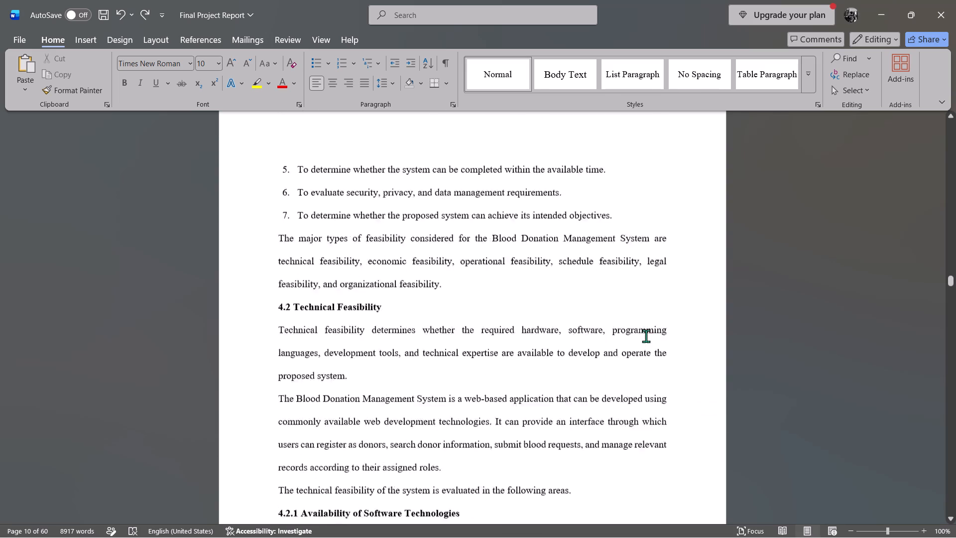
pyautogui.scroll(-9, 646, 336)
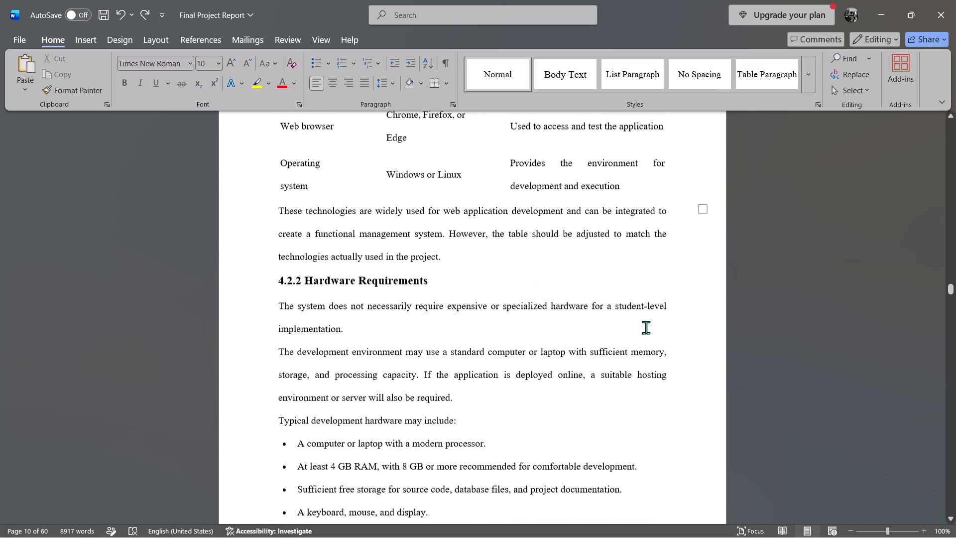
pyautogui.scroll(-15, 646, 327)
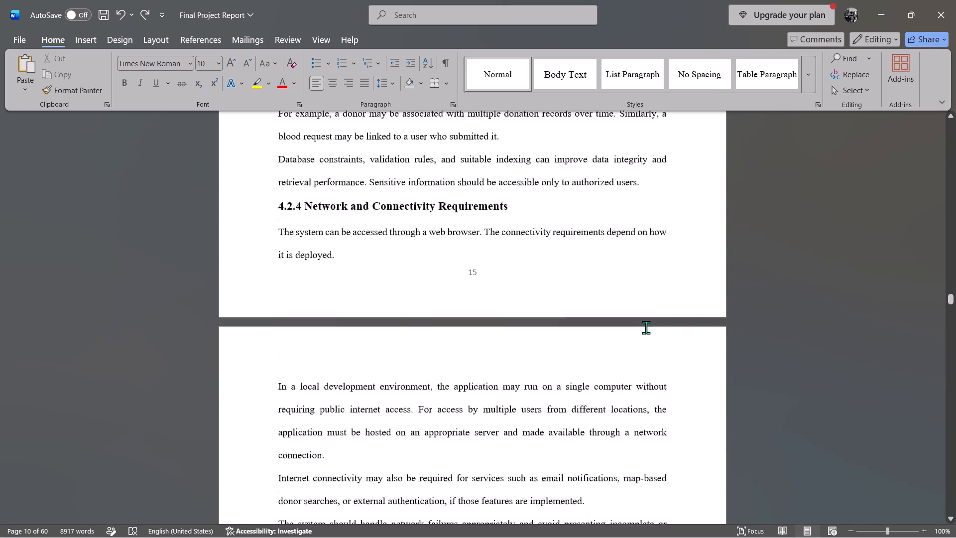
pyautogui.scroll(-12, 646, 327)
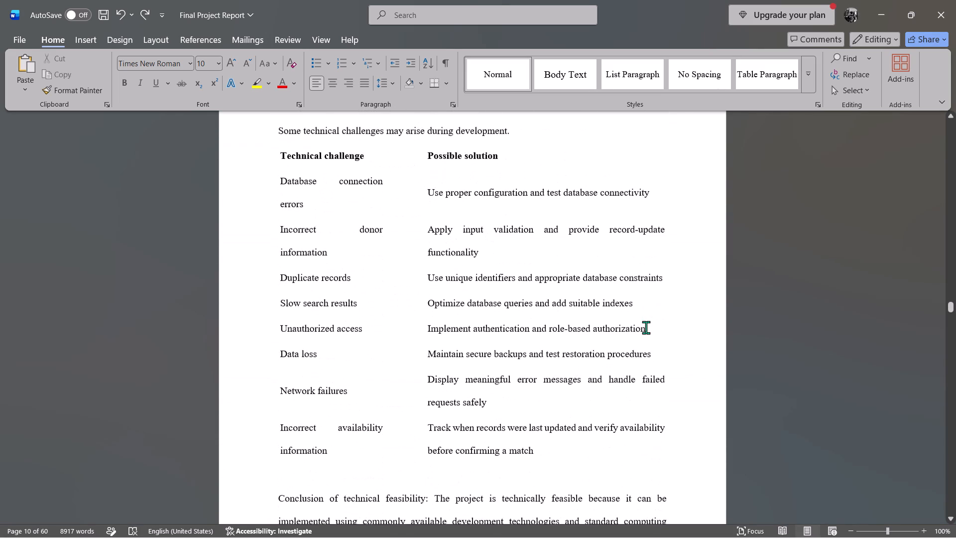
pyautogui.scroll(-1, 646, 327)
pyautogui.scroll(4, 646, 327)
pyautogui.scroll(-11, 646, 327)
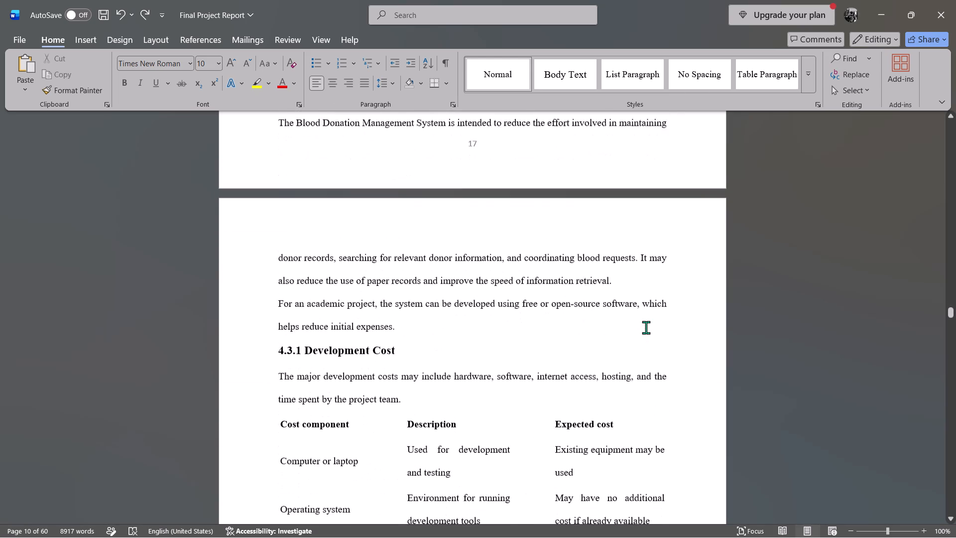
# Review the rest of Chapter 4, from Economic Feasibility in 4.3 through section 4.8, for headings, tables and page numbers.
pyautogui.scroll(-19, 646, 327)
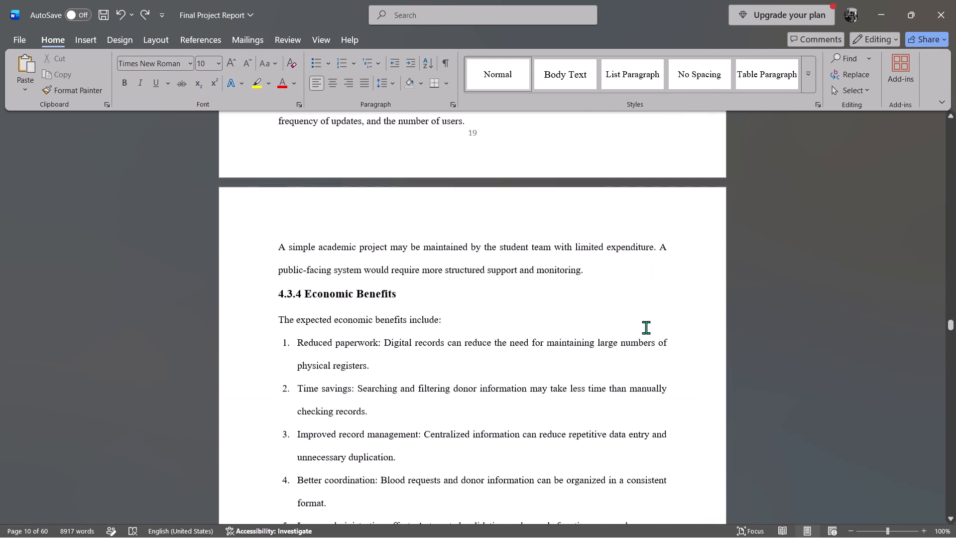
pyautogui.scroll(-18, 646, 327)
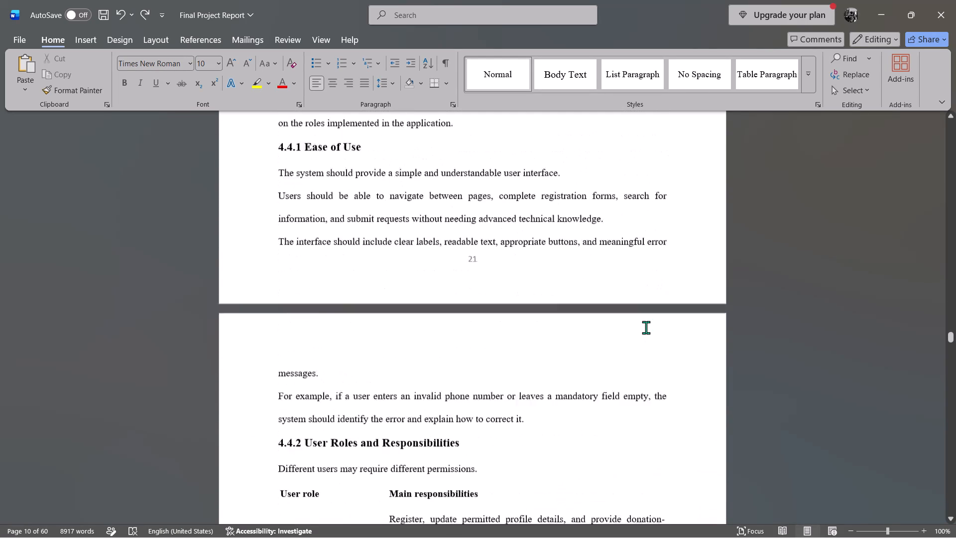
pyautogui.scroll(-13, 644, 327)
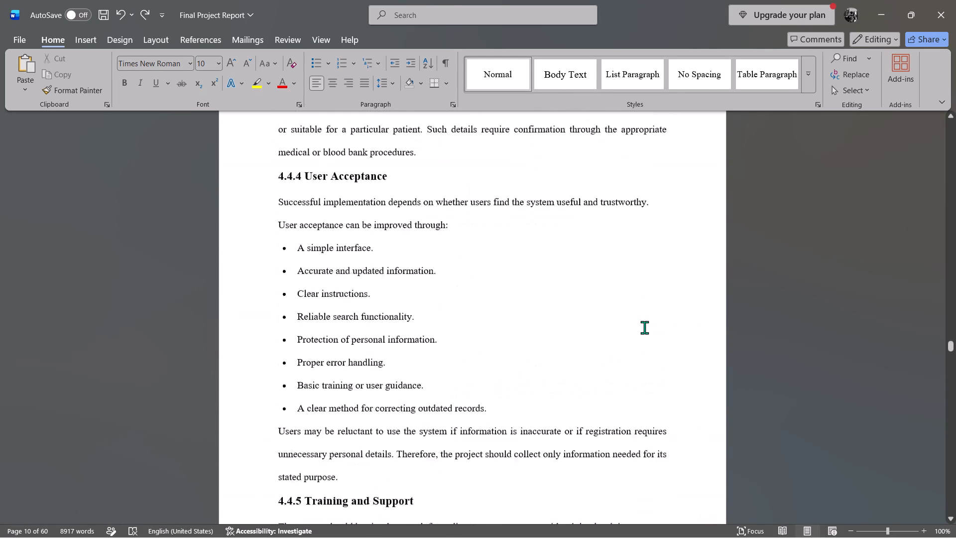
pyautogui.scroll(-15, 644, 327)
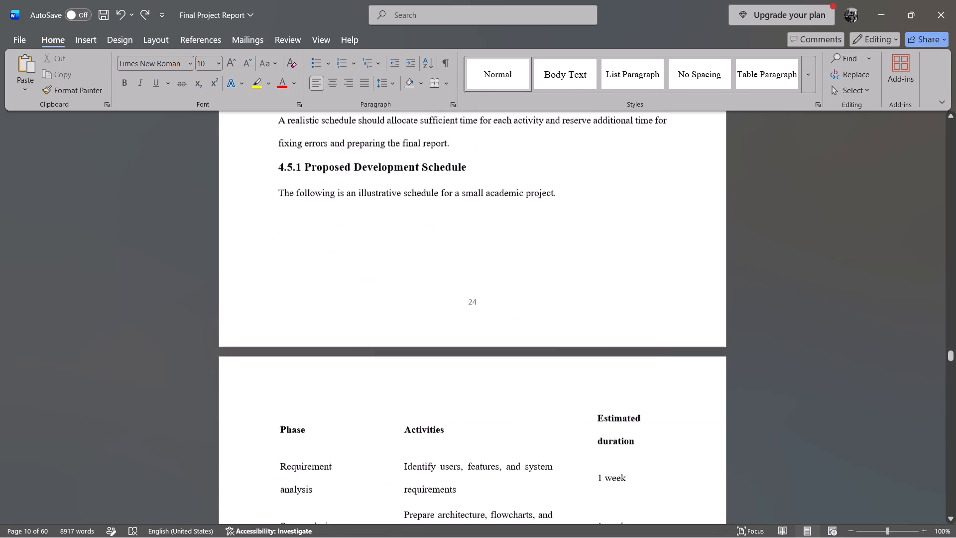
pyautogui.scroll(-4, 639, 327)
pyautogui.scroll(4, 639, 327)
pyautogui.scroll(-2, 639, 327)
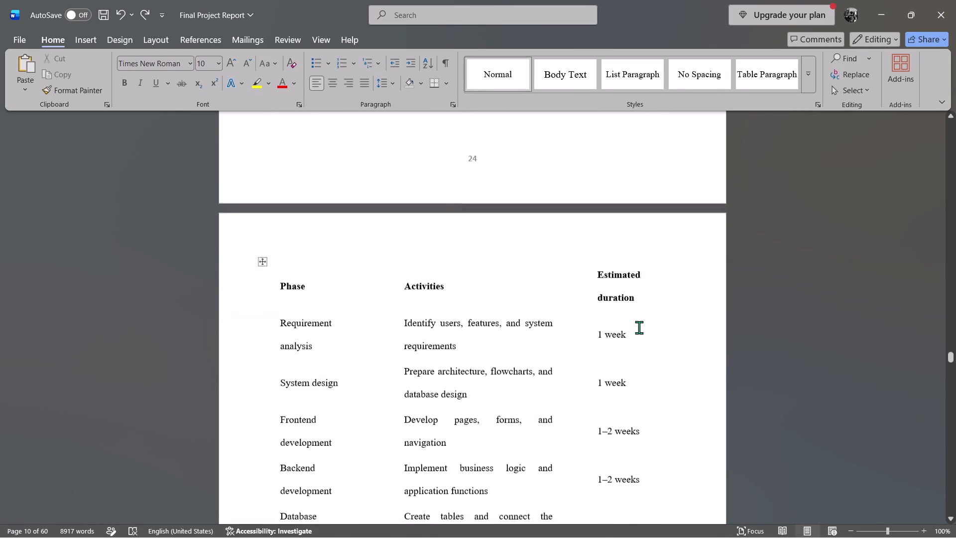
pyautogui.scroll(-7, 639, 327)
pyautogui.scroll(1, 639, 327)
pyautogui.scroll(-5, 639, 327)
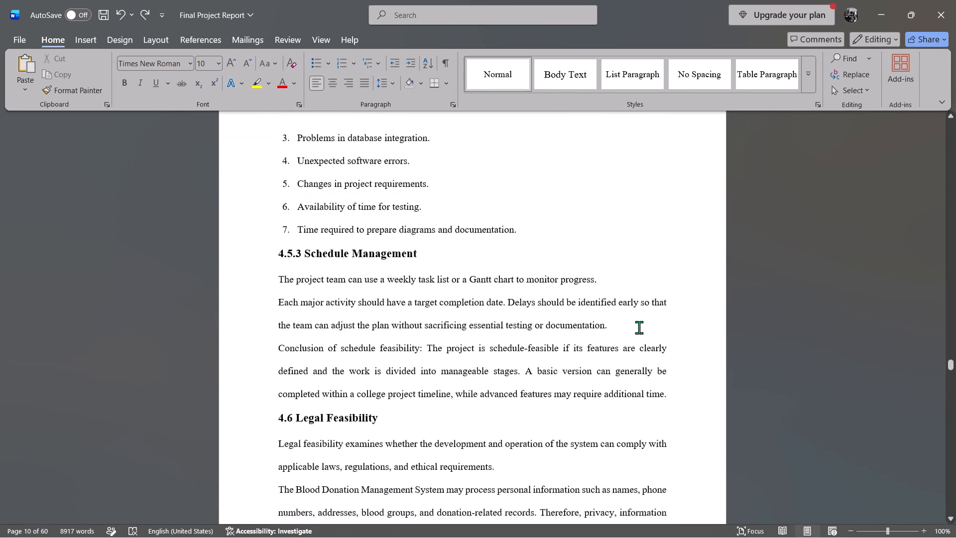
pyautogui.scroll(-12, 639, 327)
pyautogui.scroll(1, 639, 327)
pyautogui.scroll(-18, 639, 327)
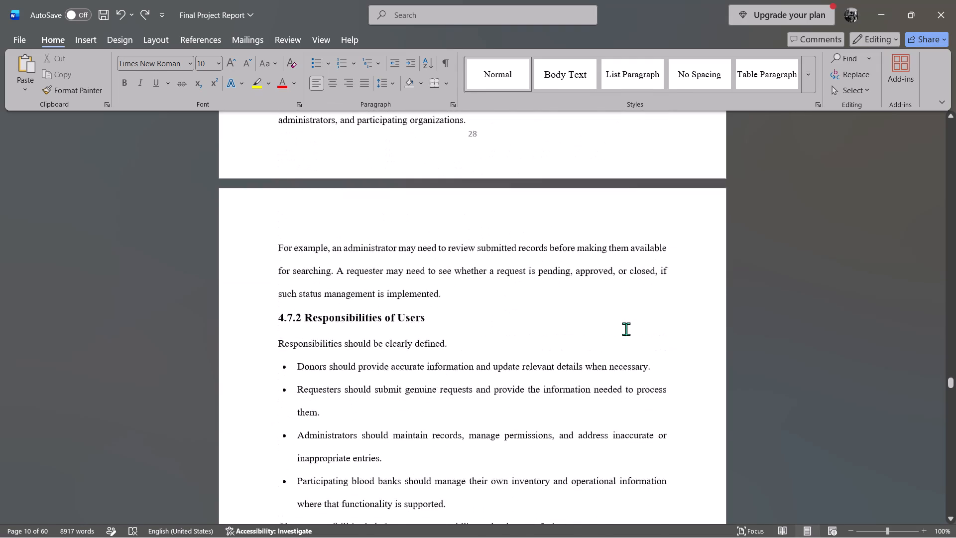
pyautogui.scroll(-17, 626, 329)
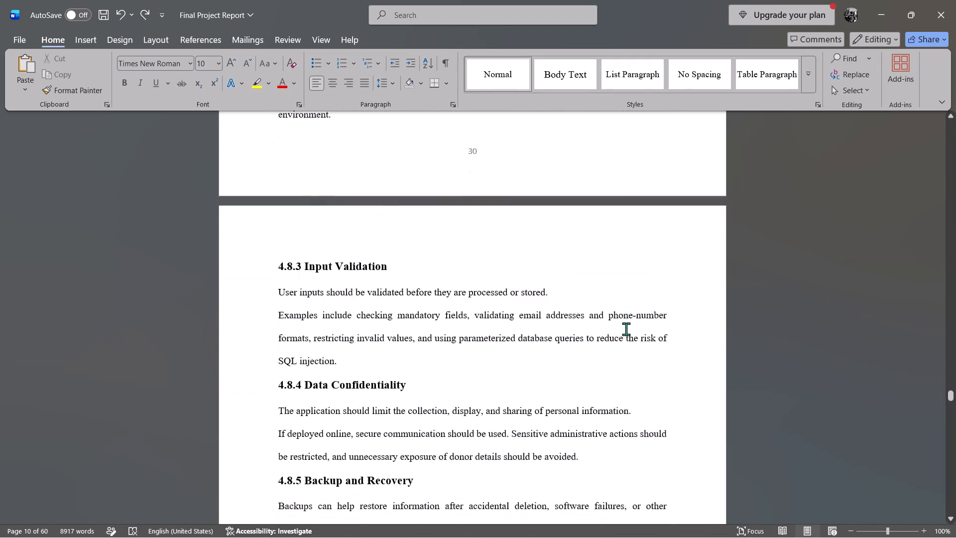
# Examine Chapter 5, Methodology, including its development stages and the flowchart page, for content and layout.
pyautogui.scroll(-11, 626, 329)
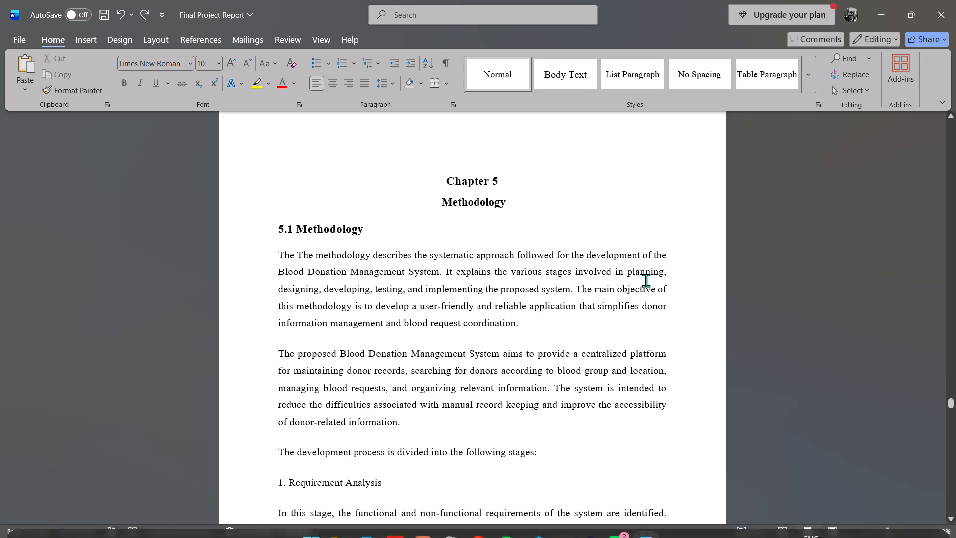
pyautogui.scroll(-1, 646, 280)
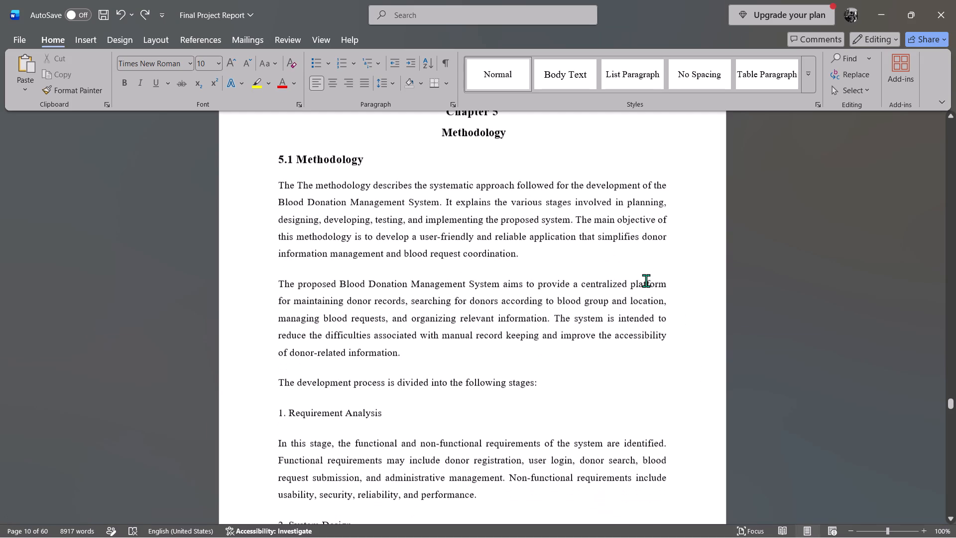
pyautogui.scroll(-1, 686, 260)
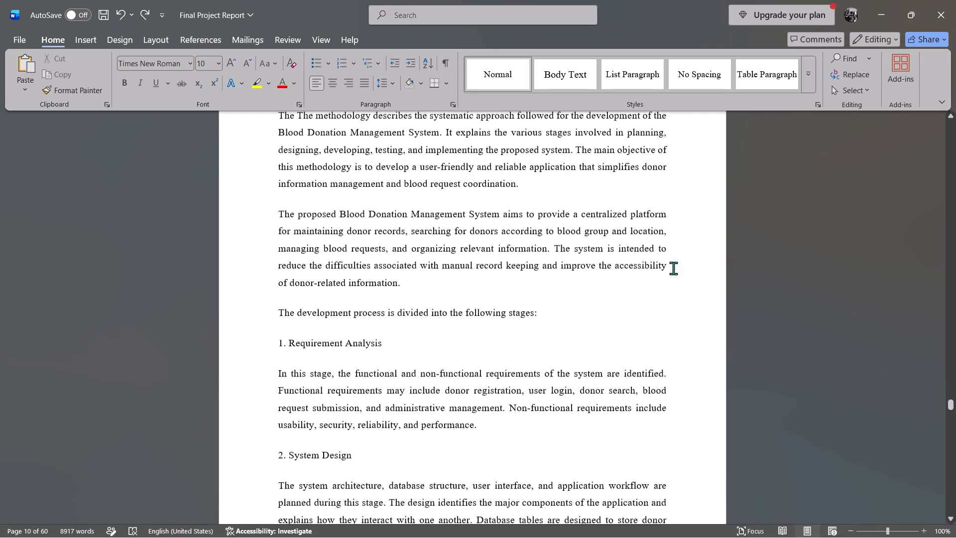
pyautogui.scroll(3, 668, 272)
pyautogui.scroll(-1, 667, 276)
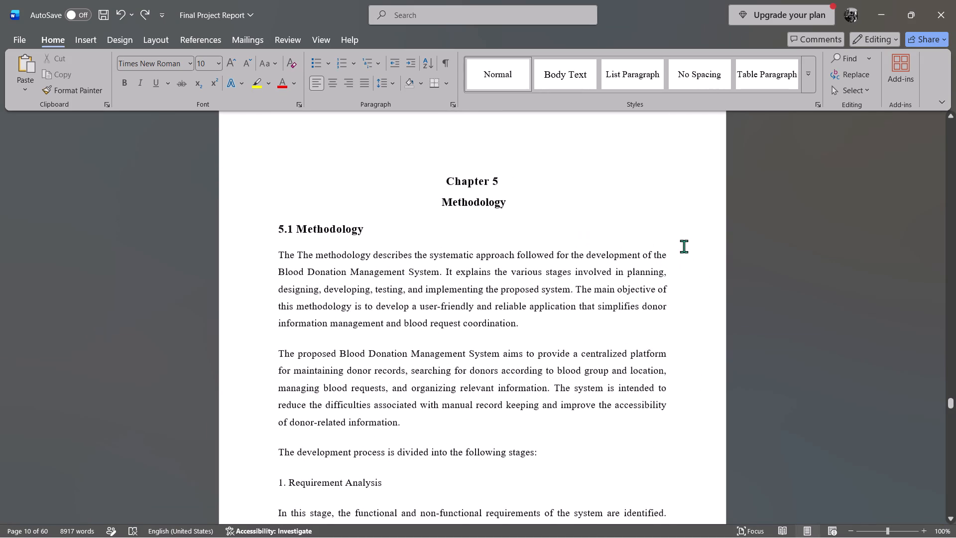
pyautogui.scroll(-18, 688, 249)
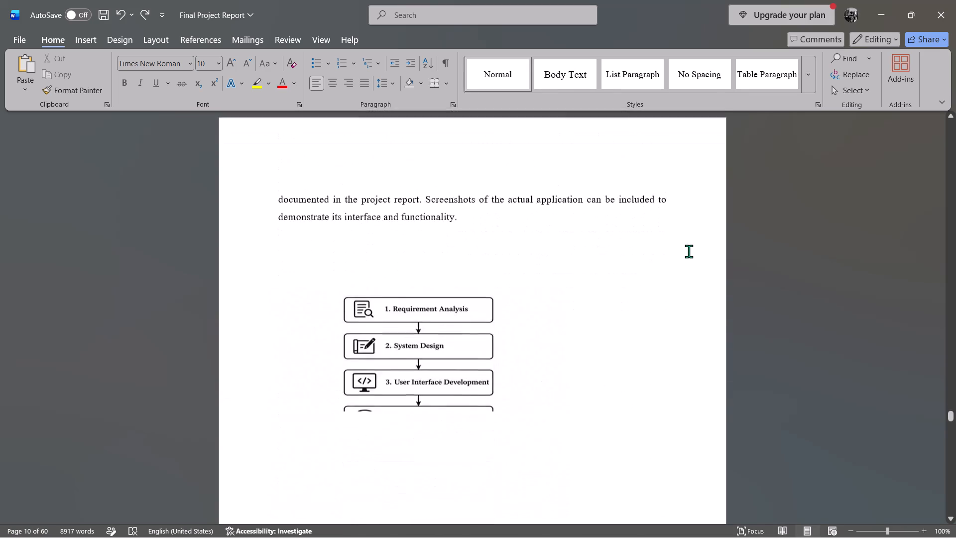
pyautogui.scroll(-13, 689, 251)
# Examine Chapter 6 from the Prototype Model through section 6.5 for section numbering, layout and highlighted placeholder notes.
pyautogui.scroll(-2, 689, 251)
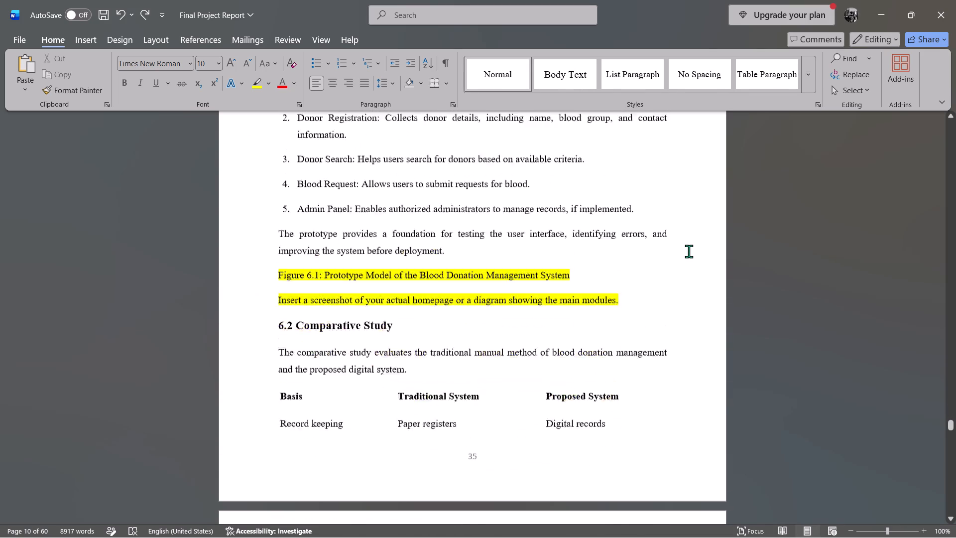
pyautogui.scroll(3, 689, 251)
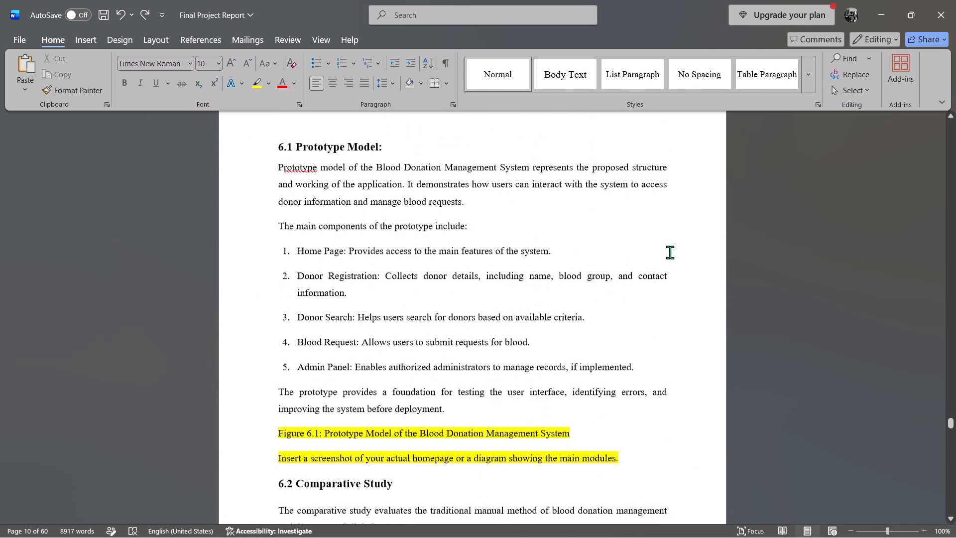
pyautogui.scroll(-12, 680, 252)
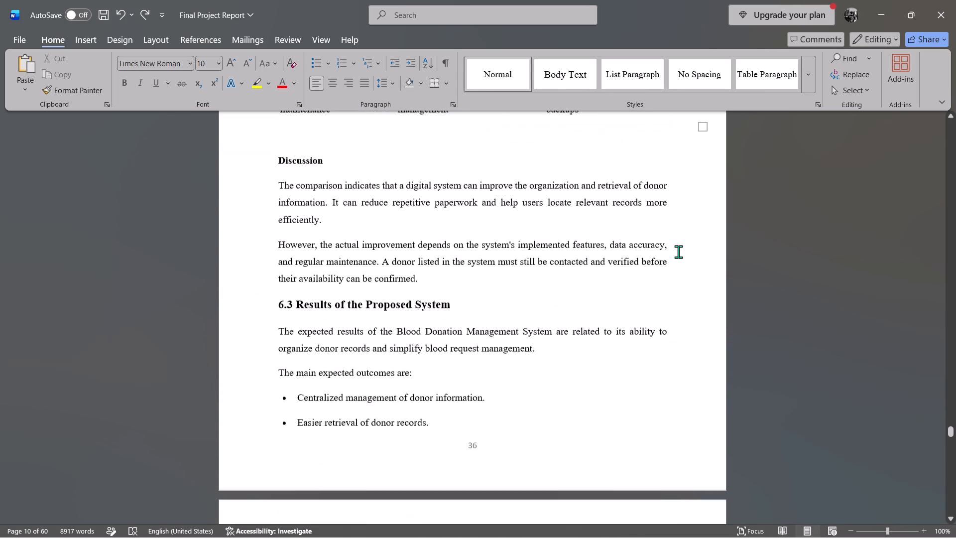
pyautogui.scroll(-3, 678, 252)
pyautogui.scroll(3, 681, 242)
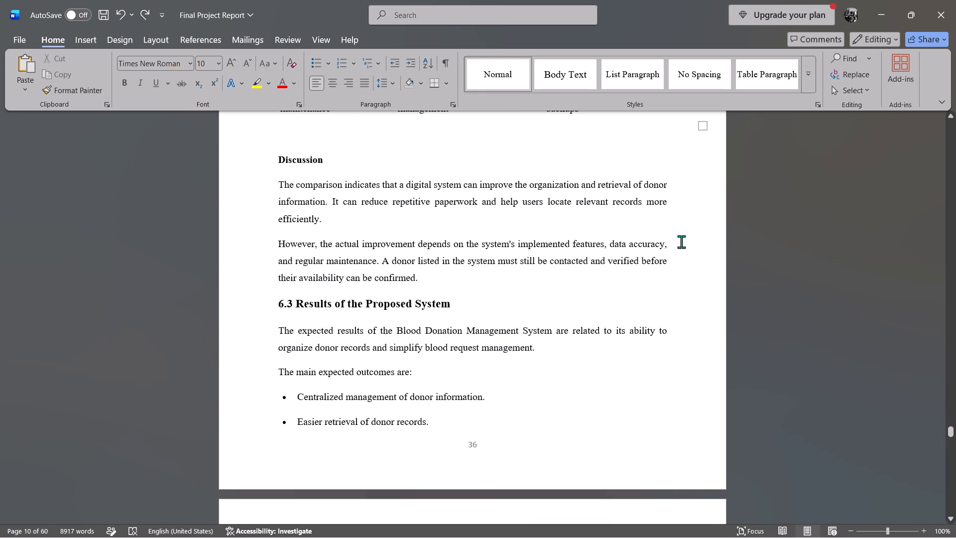
pyautogui.scroll(-3, 681, 242)
pyautogui.scroll(4, 681, 242)
pyautogui.click(353, 239)
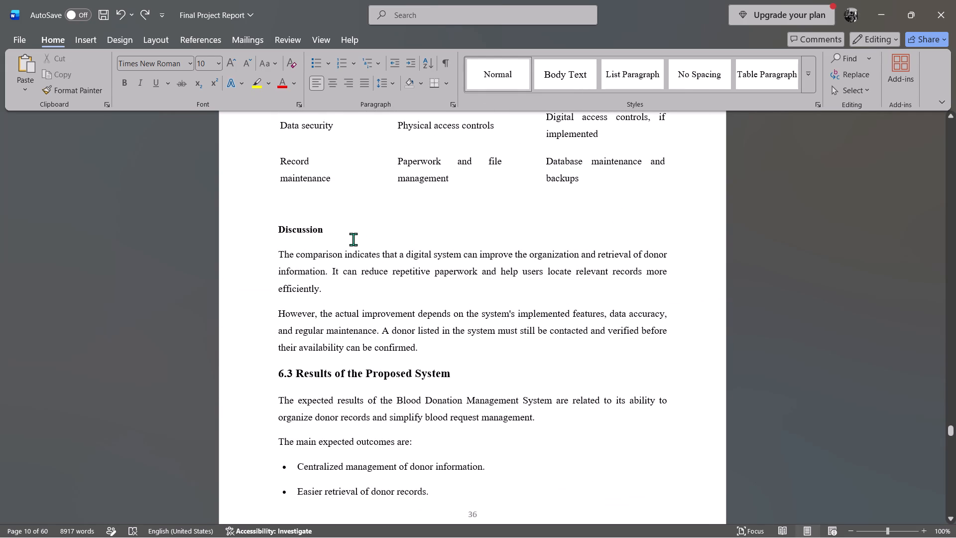
pyautogui.scroll(-7, 725, 234)
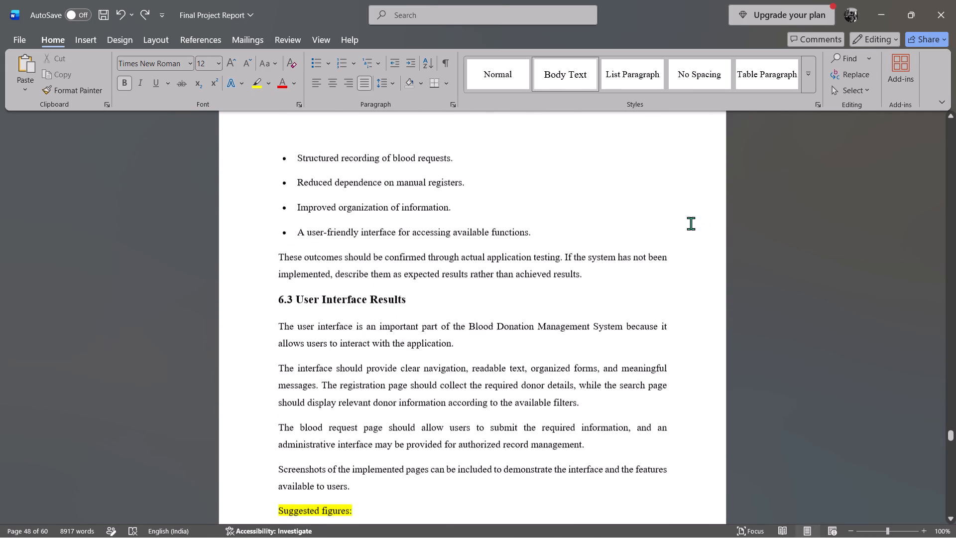
pyautogui.scroll(-6, 689, 222)
pyautogui.scroll(2, 686, 221)
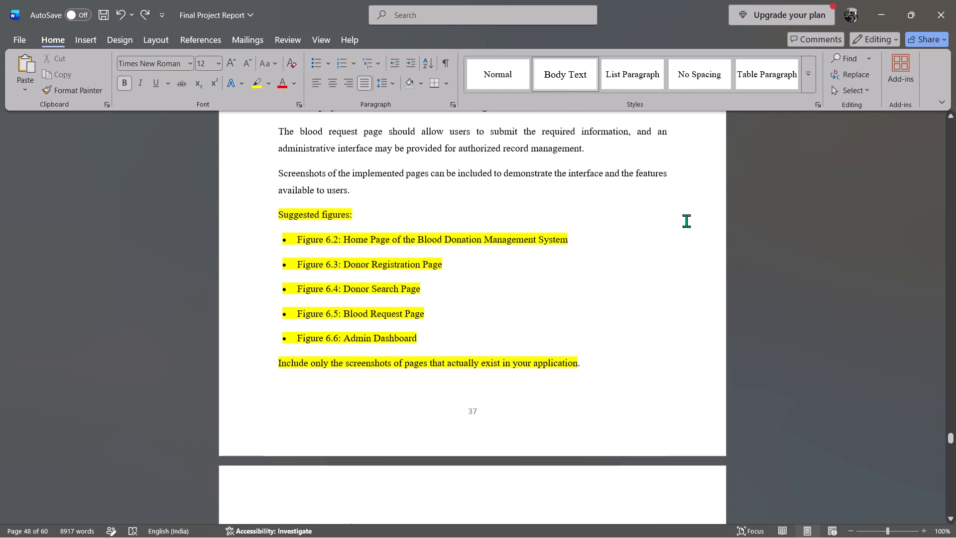
pyautogui.scroll(-3, 593, 321)
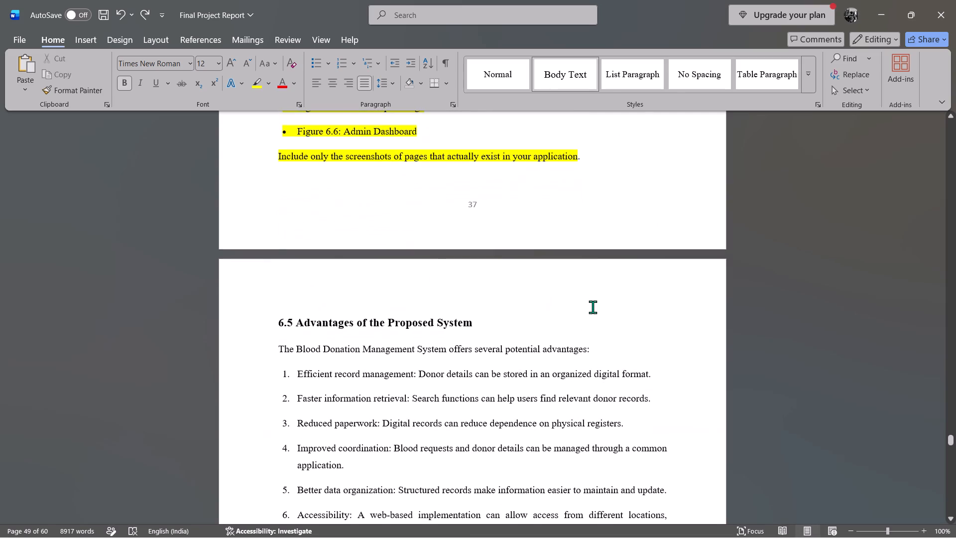
# Examine the highlighted suggested-figures note at the end of section 6.4 and the content of sections 6.5 to 6.7.
pyautogui.scroll(3, 593, 304)
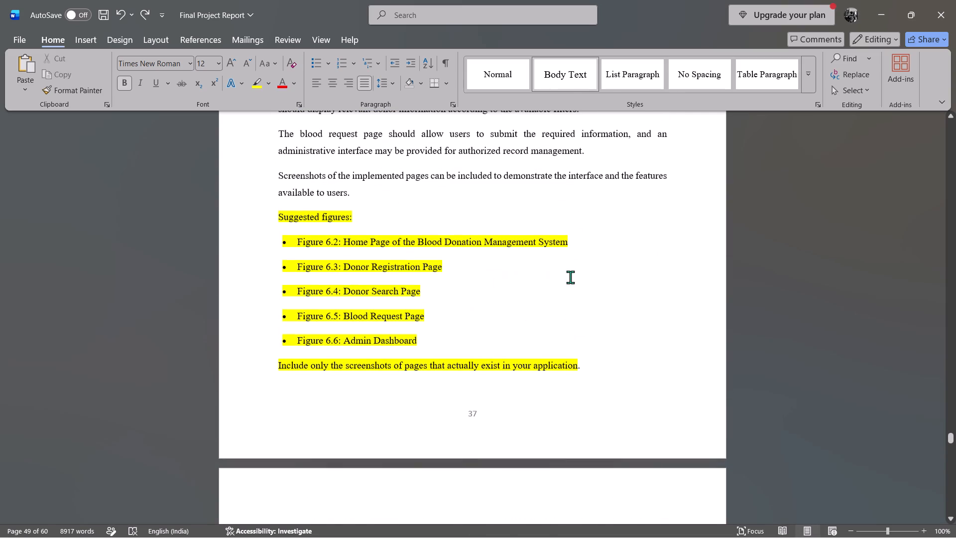
pyautogui.click(561, 367)
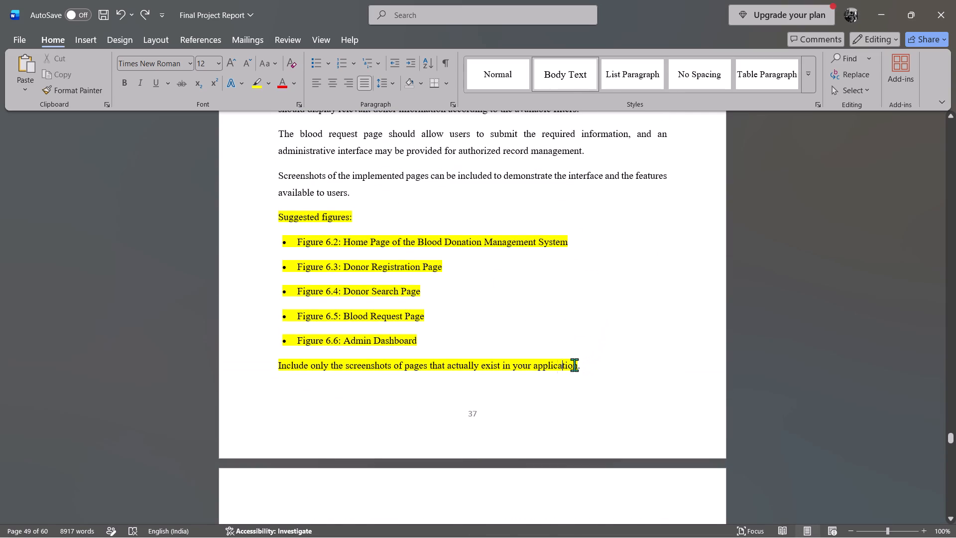
pyautogui.click(590, 363)
pyautogui.scroll(-2, 589, 363)
pyautogui.scroll(1, 589, 363)
pyautogui.scroll(-5, 589, 363)
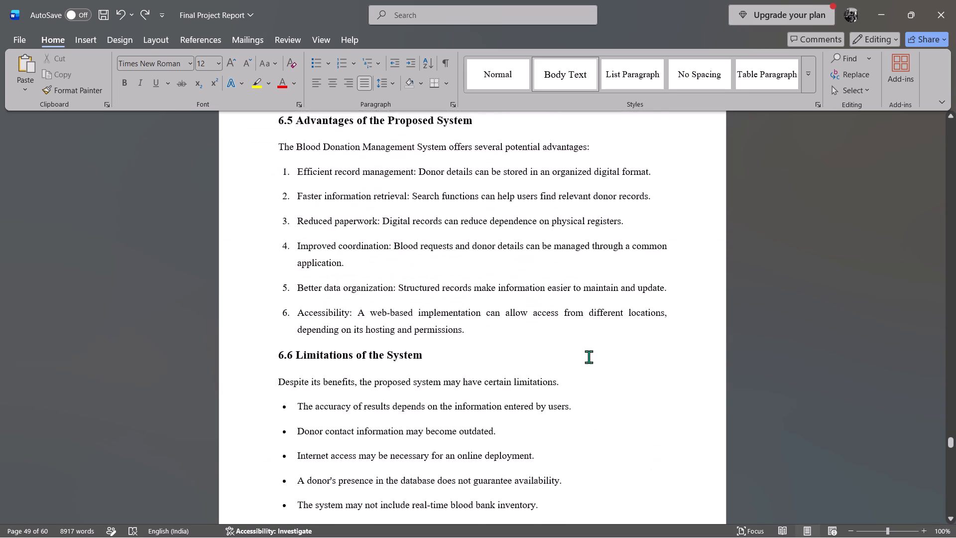
pyautogui.scroll(-20, 589, 357)
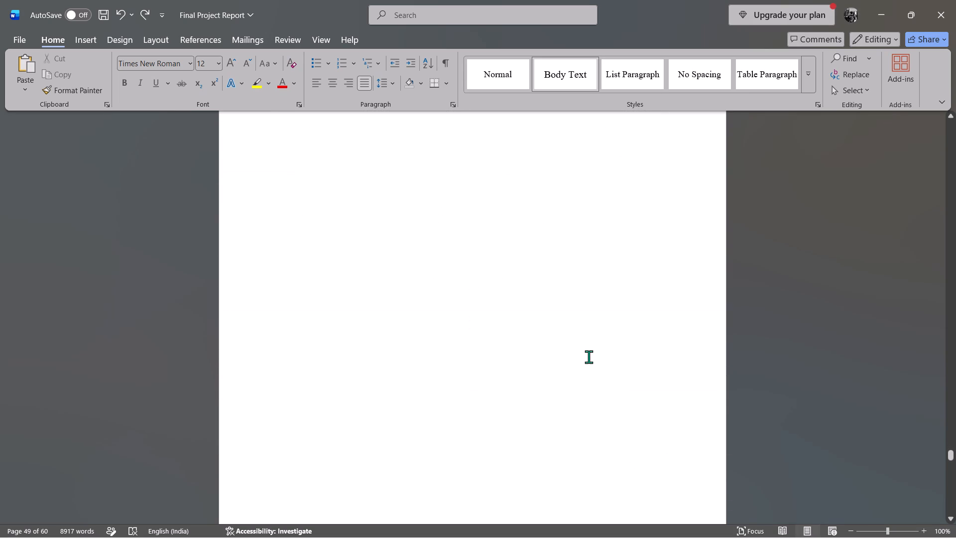
# Inspect the pages between section 6.7 Discussion and the start of Chapter 7 for blank pages and page numbering.
pyautogui.scroll(-17, 589, 357)
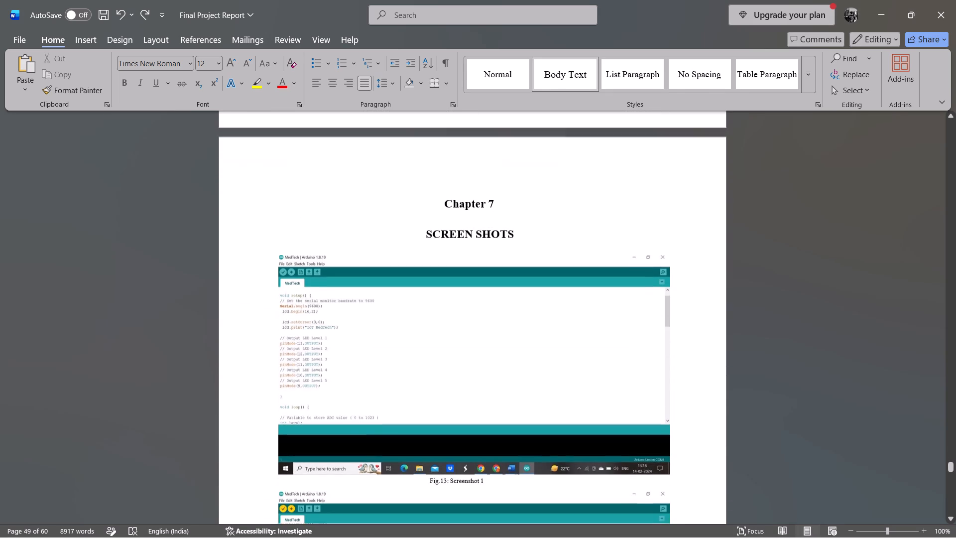
pyautogui.scroll(3, 589, 357)
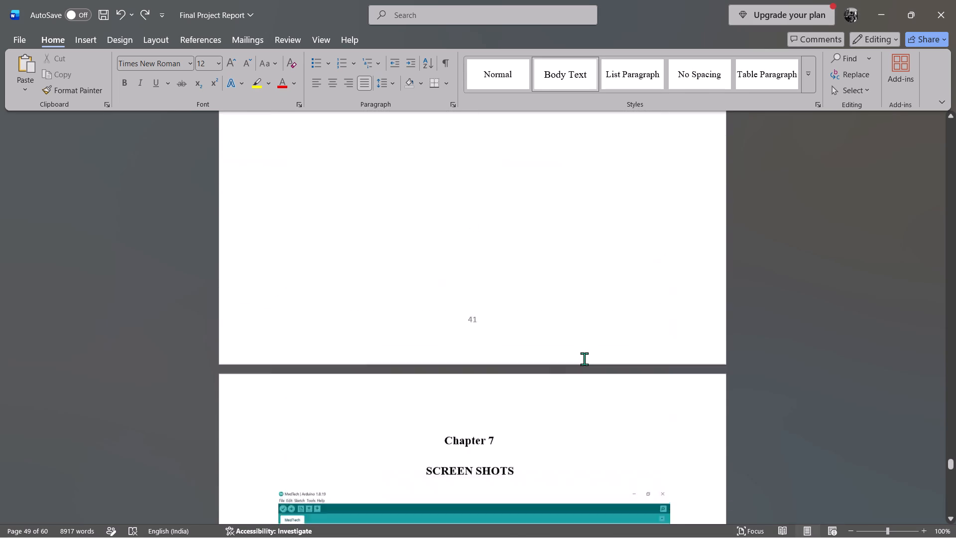
pyautogui.scroll(20, 584, 359)
pyautogui.scroll(6, 584, 359)
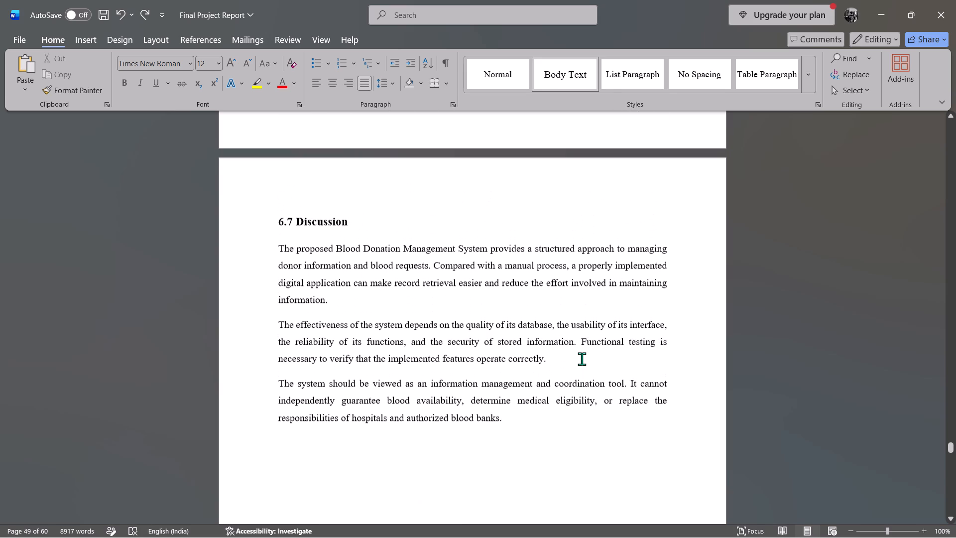
pyautogui.scroll(3, 582, 359)
pyautogui.scroll(-13, 577, 360)
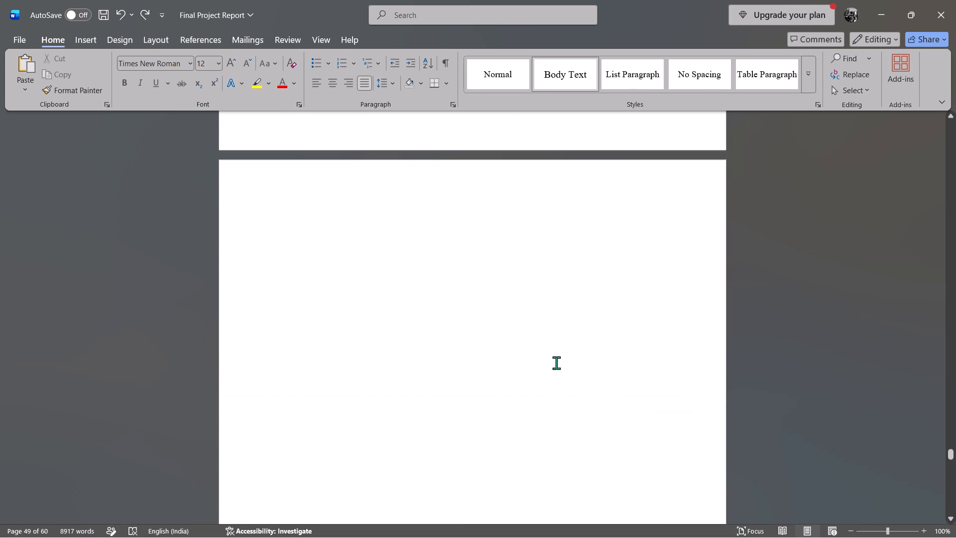
pyautogui.click(530, 259)
pyautogui.scroll(-3, 531, 249)
pyautogui.scroll(1, 531, 249)
pyautogui.scroll(-5, 531, 249)
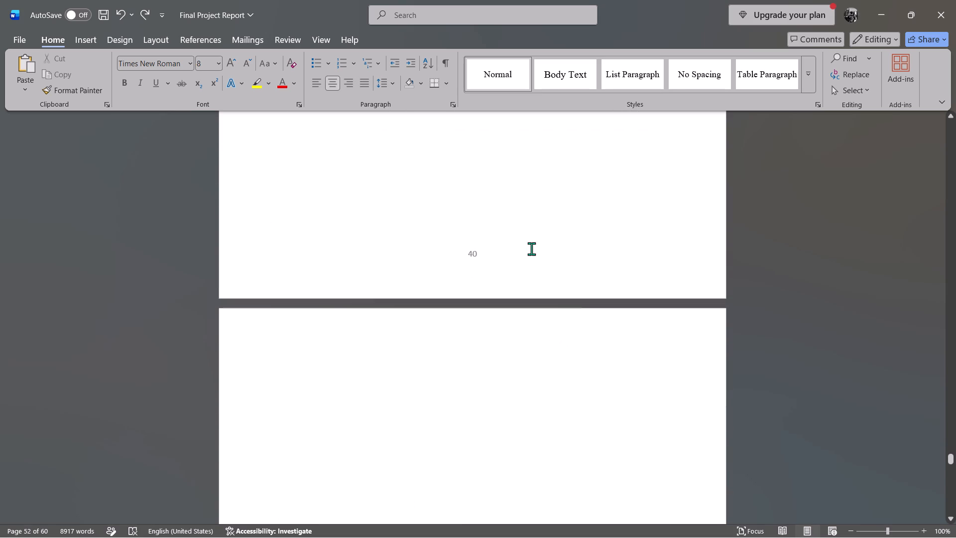
pyautogui.scroll(-13, 533, 245)
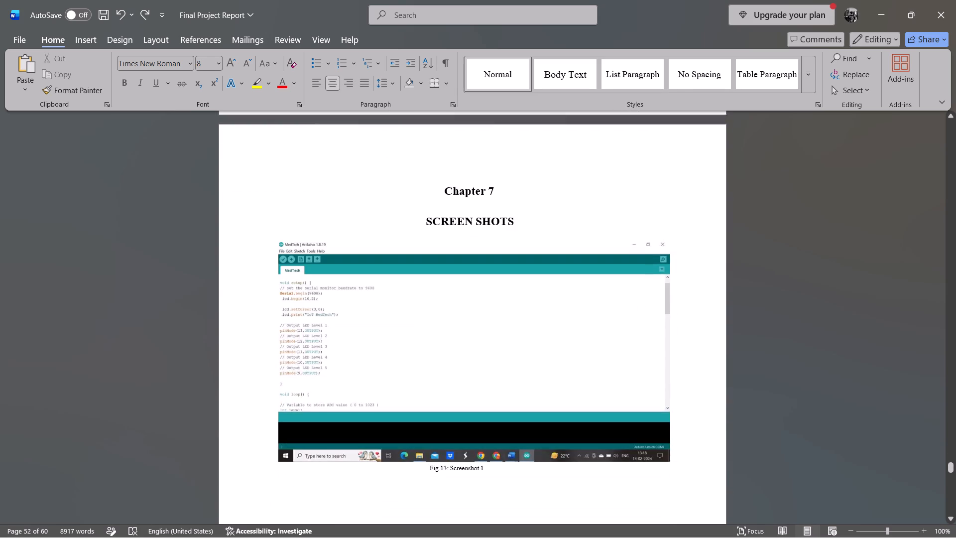
# Examine the Chapter 7 screenshots, photos and figure captions through Fig. 19: Telegram Bot.
pyautogui.scroll(2, 533, 245)
pyautogui.scroll(-3, 533, 245)
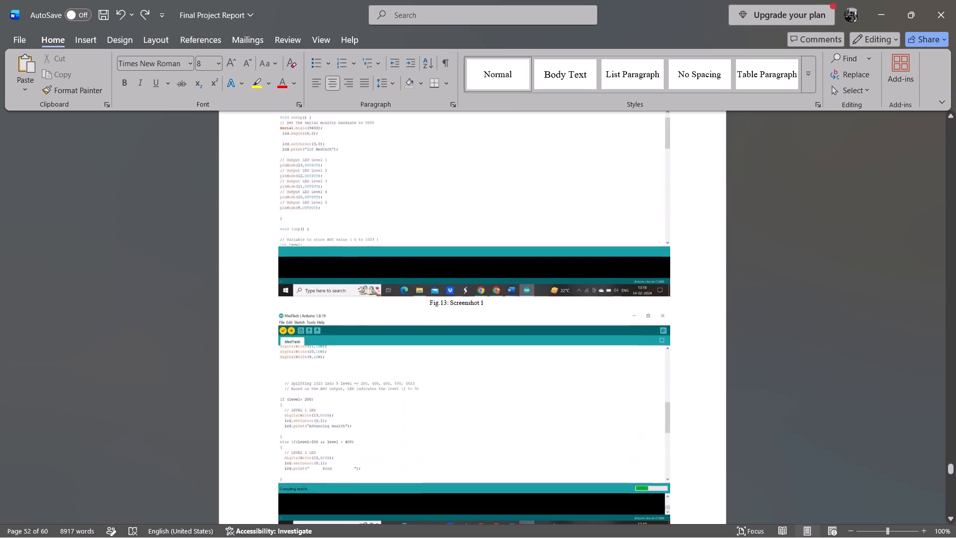
pyautogui.scroll(-20, 533, 245)
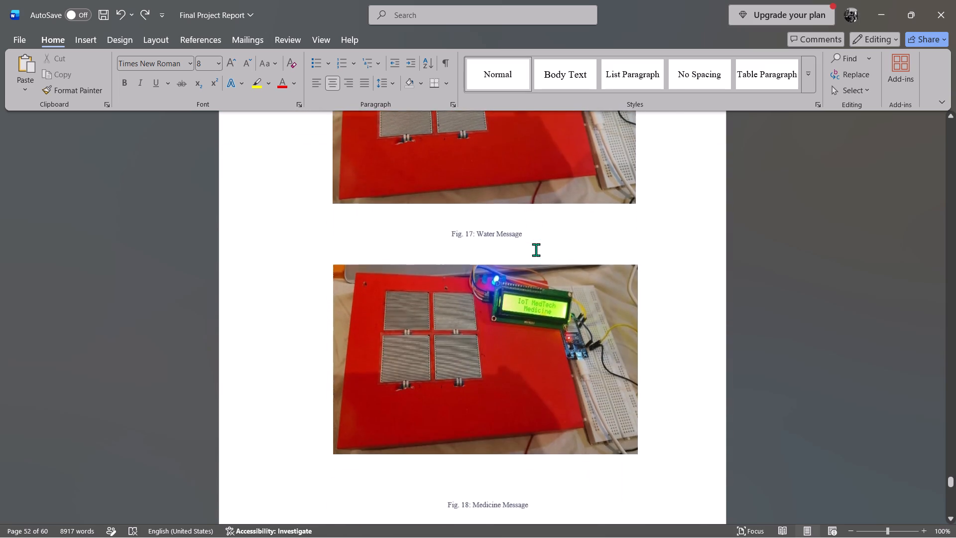
pyautogui.scroll(-14, 536, 250)
pyautogui.scroll(1, 534, 247)
pyautogui.scroll(-3, 534, 247)
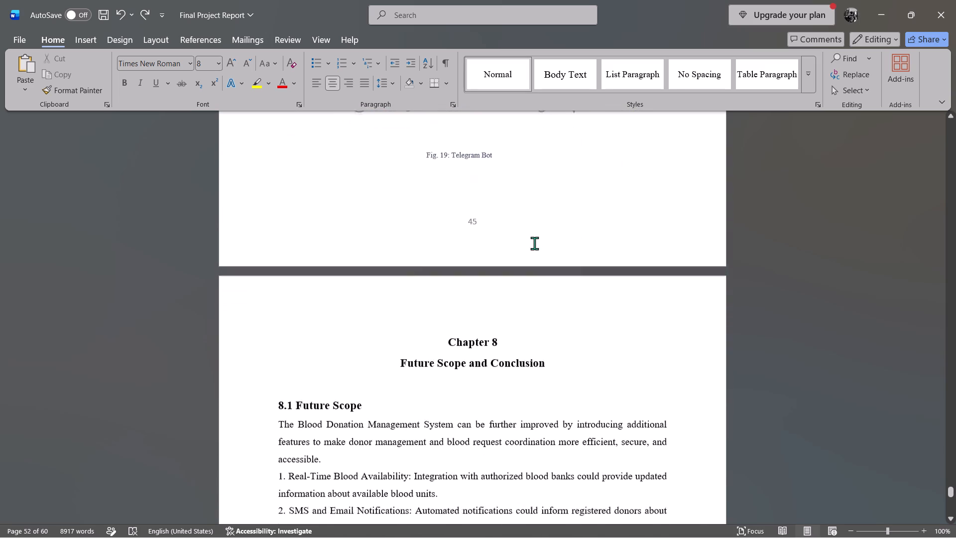
# Review Chapter 8, Future Scope and Conclusion, and the closing references and notes page.
pyautogui.scroll(-1, 534, 243)
pyautogui.scroll(-10, 495, 236)
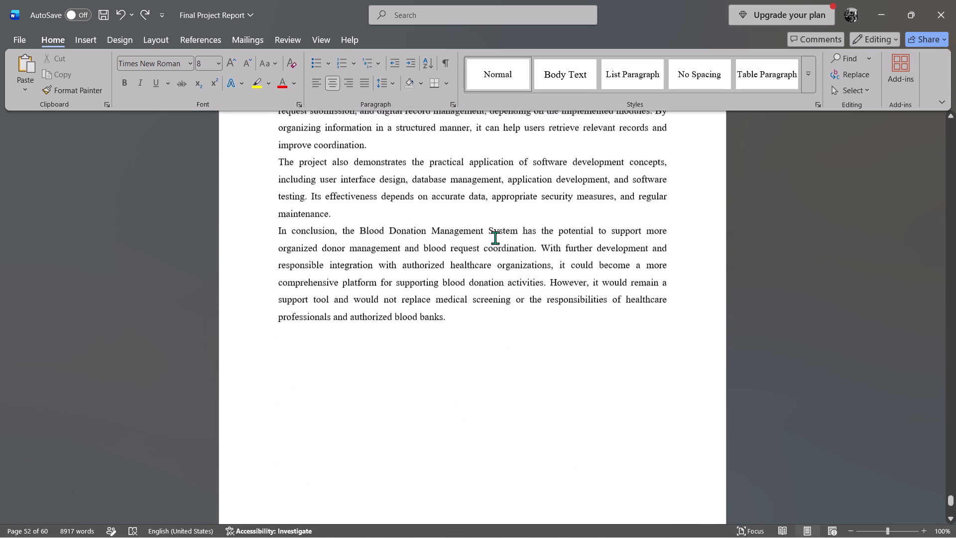
pyautogui.scroll(-11, 495, 238)
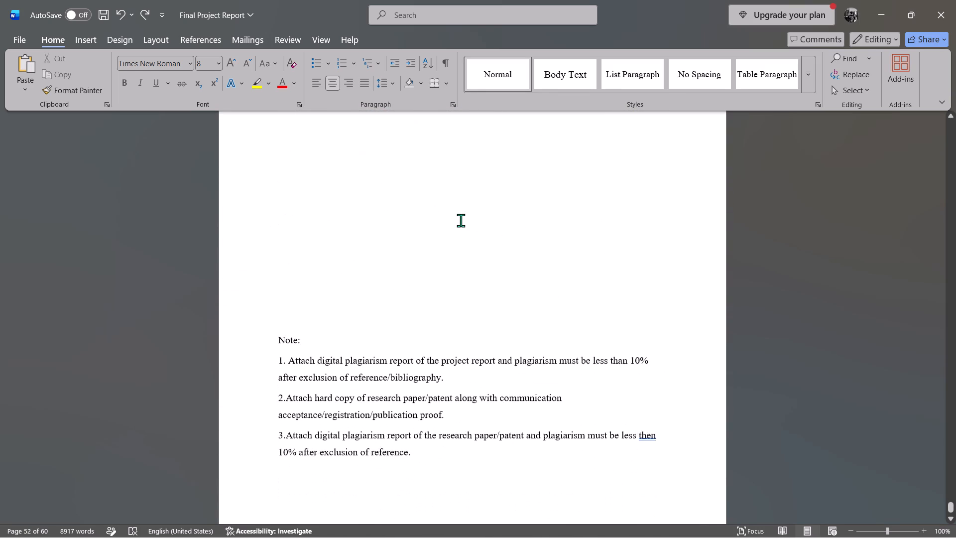
pyautogui.scroll(-1, 478, 267)
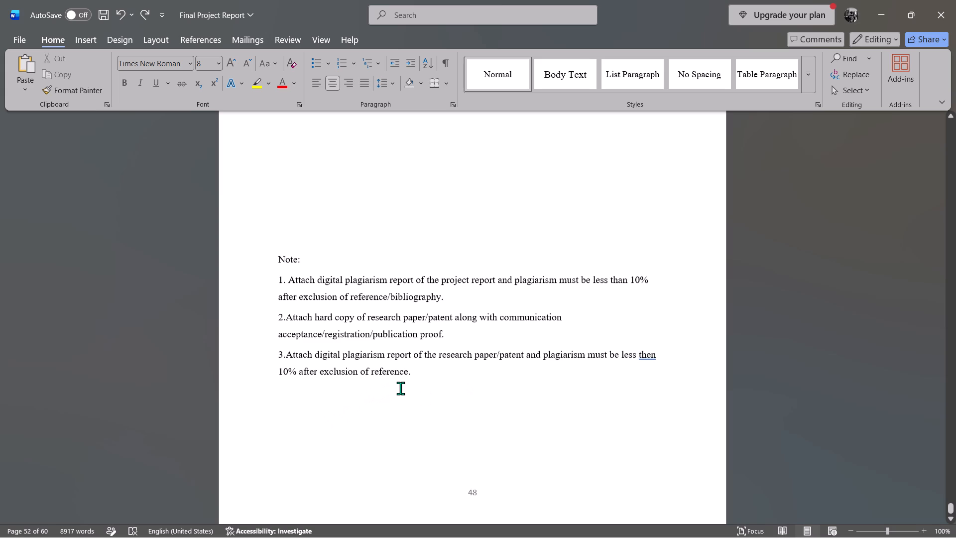
pyautogui.scroll(-4, 575, 363)
pyautogui.scroll(1, 590, 355)
pyautogui.scroll(-3, 590, 355)
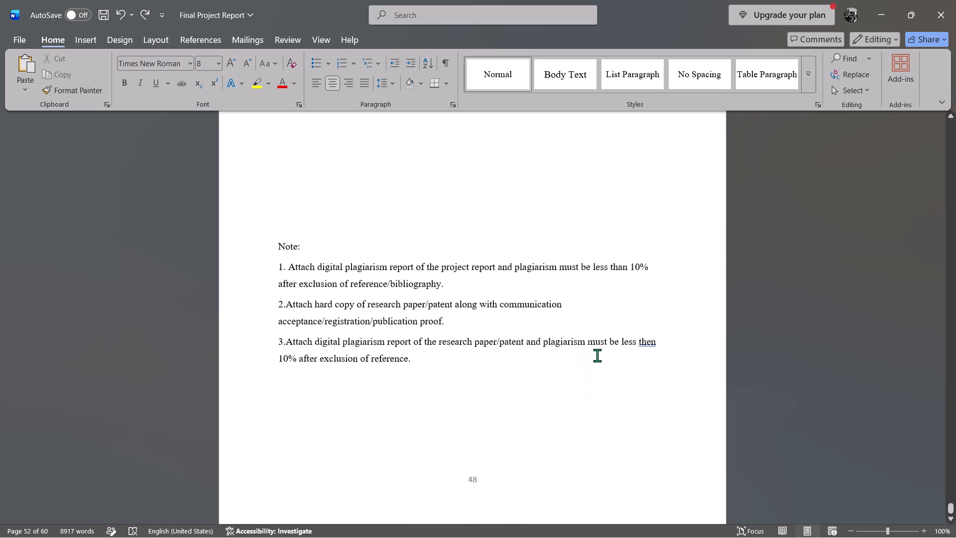
pyautogui.scroll(-2, 600, 358)
# Recheck sections 8.1 Future Scope and 8.2 Conclusion for headings, spacing and page flow.
pyautogui.scroll(14, 601, 358)
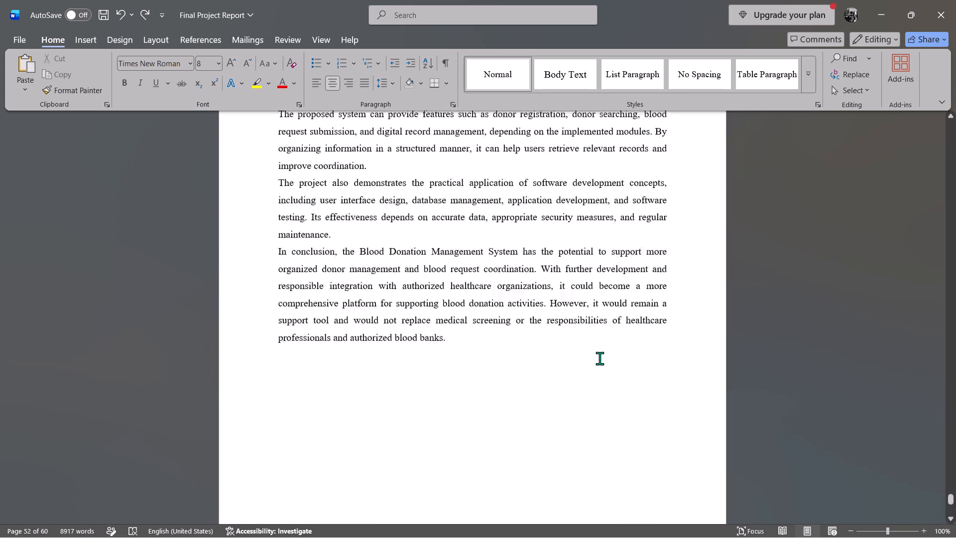
pyautogui.scroll(9, 599, 358)
pyautogui.scroll(-2, 610, 458)
pyautogui.scroll(-2, 510, 372)
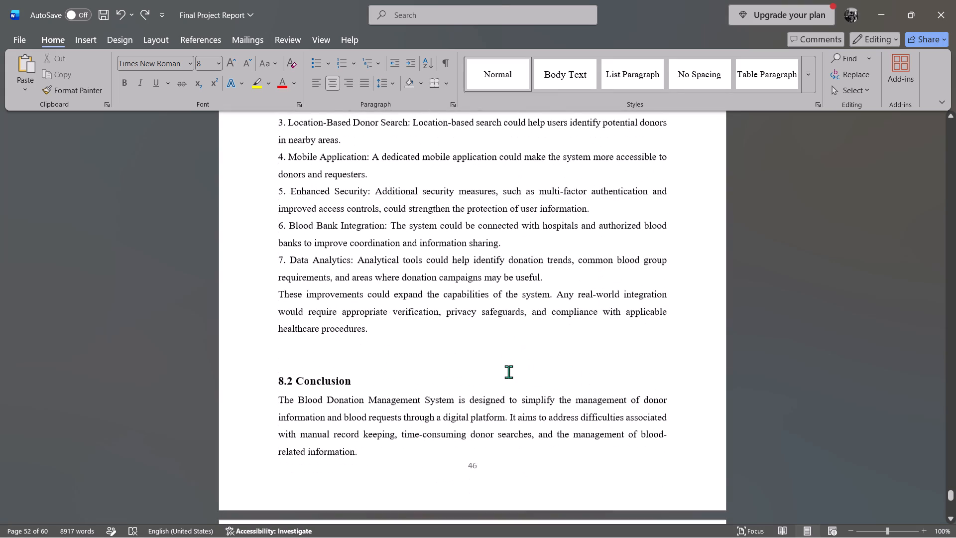
pyautogui.scroll(4, 508, 372)
pyautogui.scroll(-7, 508, 372)
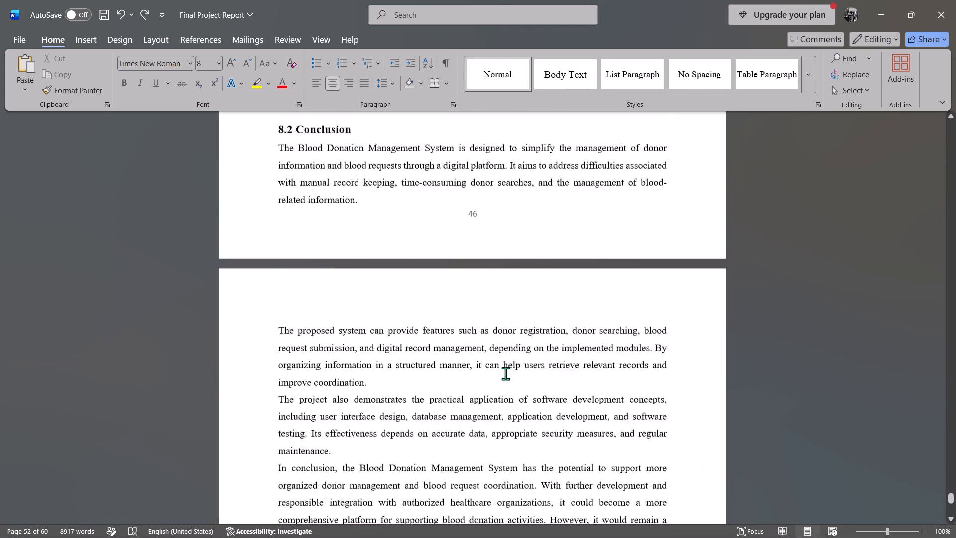
# Delete the REFERENCES heading text above the numbered reference list on the last page.
pyautogui.scroll(-11, 505, 373)
pyautogui.click(411, 239)
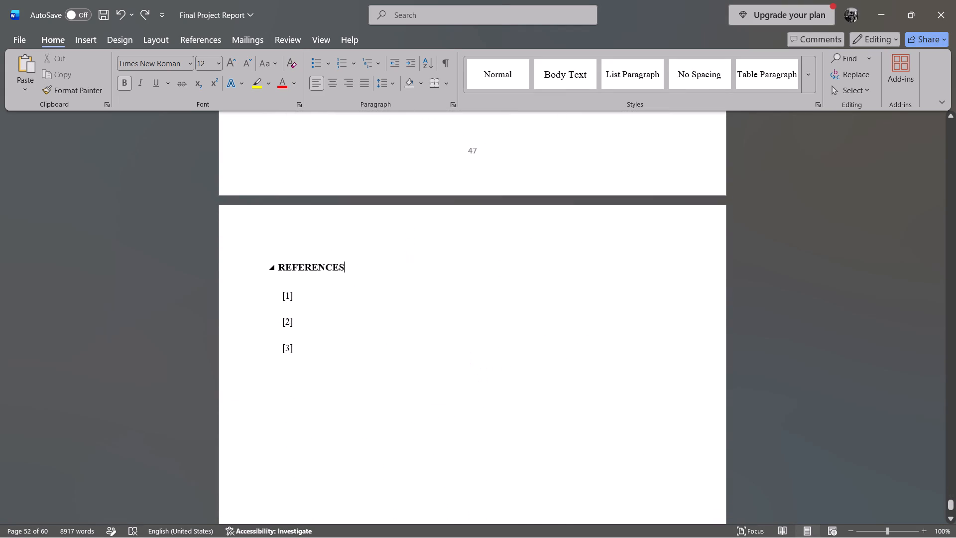
pyautogui.press('BackSpace')
pyautogui.press('BackSpace')
pyautogui.press('BackSpace')
pyautogui.press('BackSpace')
pyautogui.press('BackSpace')
pyautogui.press('BackSpace')
pyautogui.press('BackSpace')
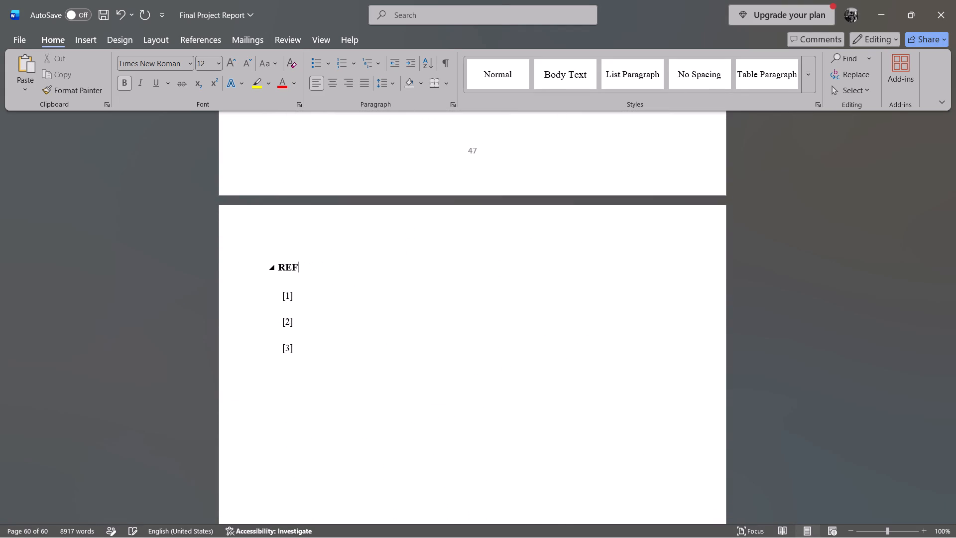
pyautogui.press('BackSpace')
pyautogui.press('BackSpace')
pyautogui.press('BackSpace')
pyautogui.scroll(3, 417, 263)
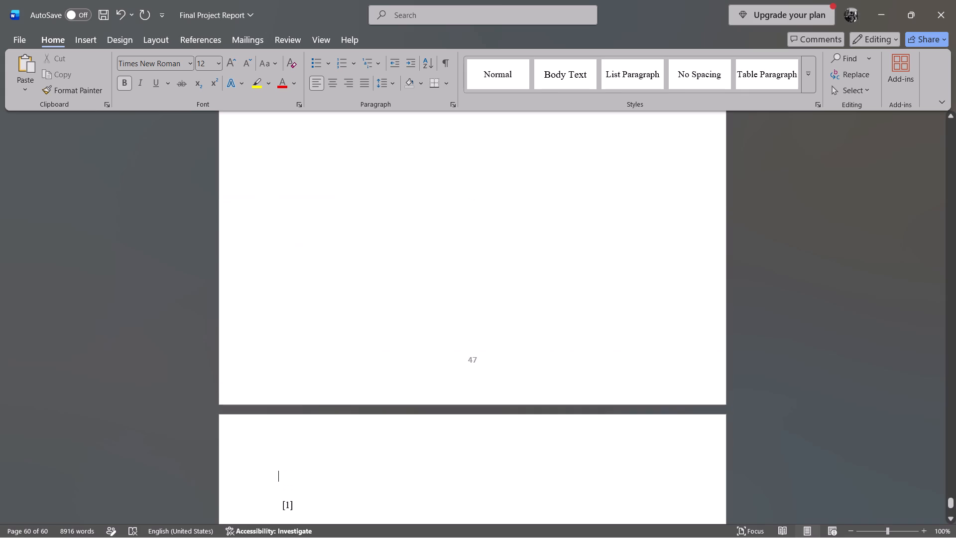
pyautogui.press('BackSpace')
pyautogui.press('Return')
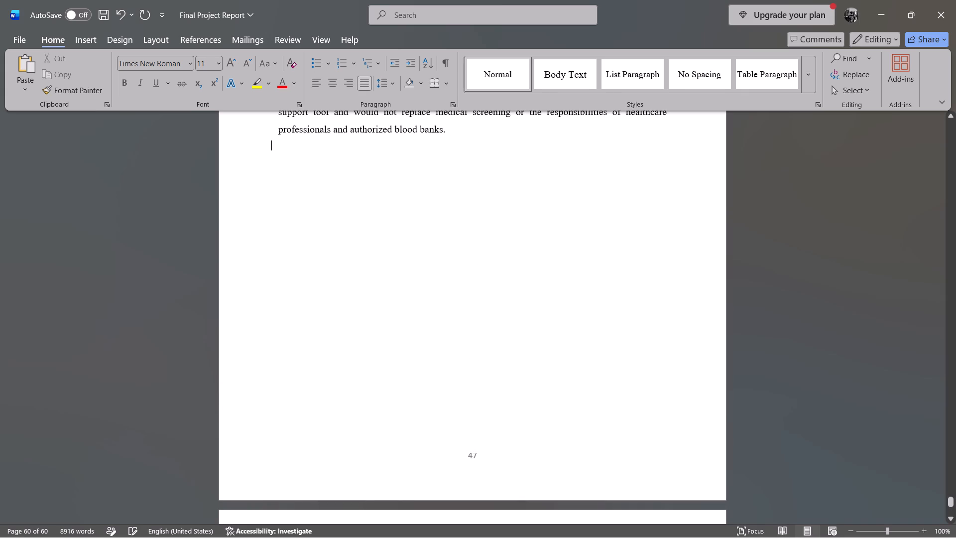
# Center the empty heading line above the numbered reference list.
pyautogui.scroll(-4, 589, 388)
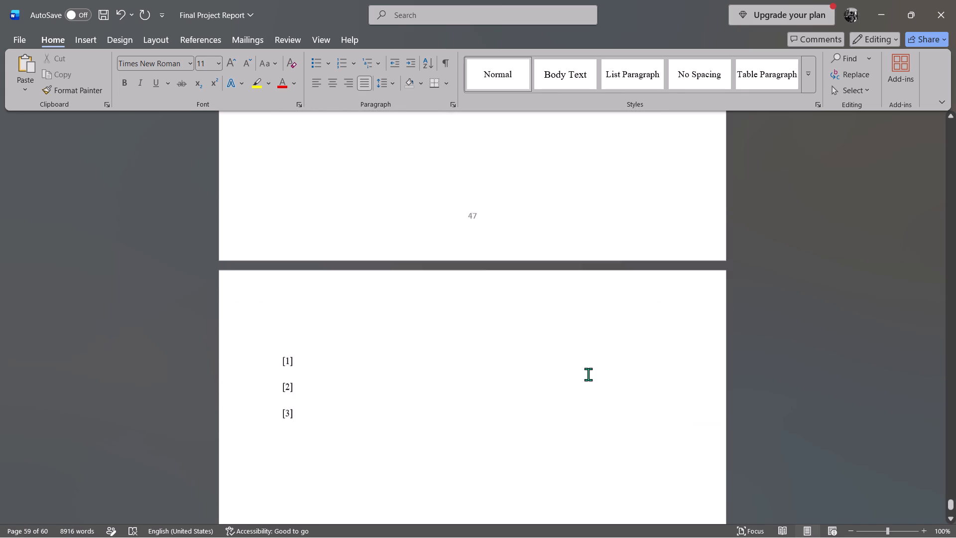
pyautogui.click(422, 309)
pyautogui.click(462, 275)
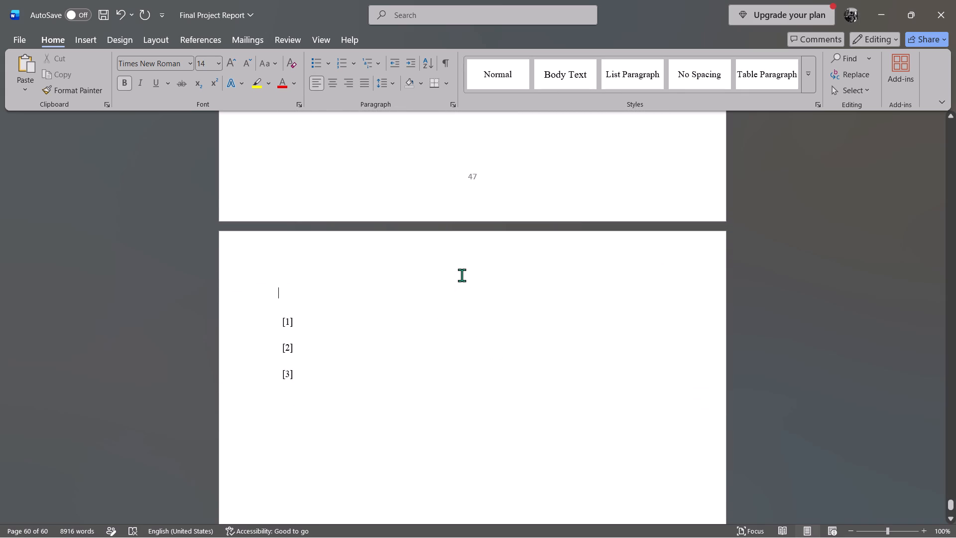
pyautogui.click(445, 265)
pyautogui.click(439, 250)
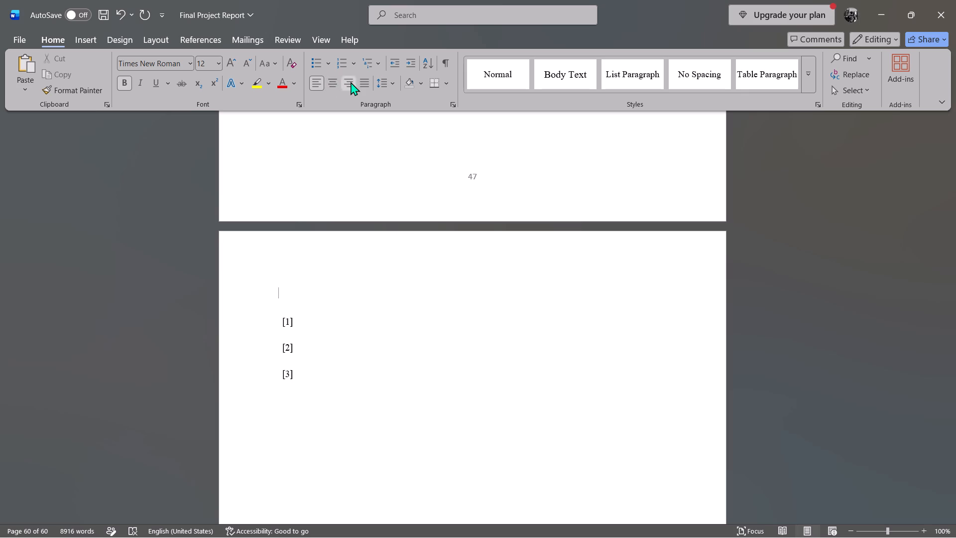
pyautogui.click(351, 82)
pyautogui.click(329, 82)
# Copy the Chapter 8 "Future Scope and Conclusion" heading lines onto the empty heading line above the reference list.
pyautogui.scroll(6, 630, 225)
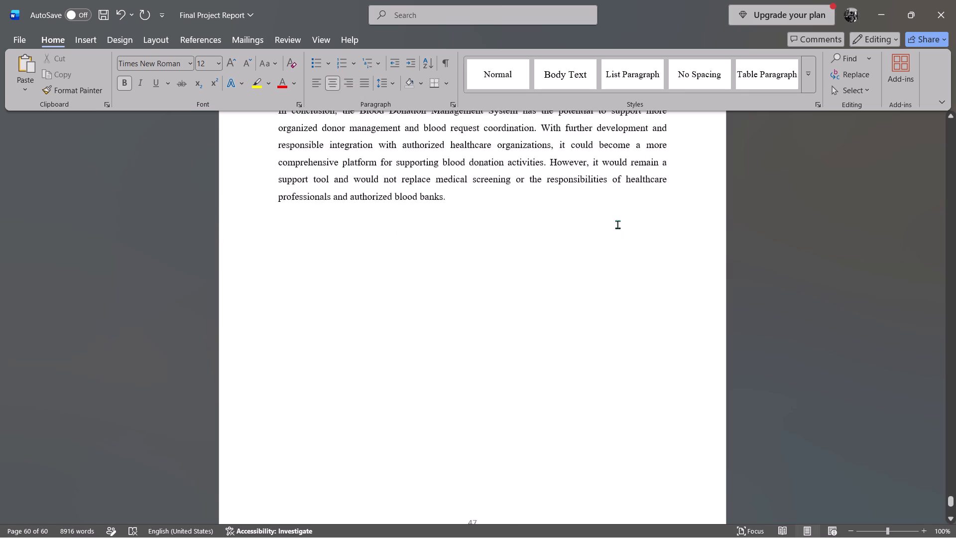
pyautogui.scroll(13, 617, 224)
pyautogui.scroll(5, 569, 242)
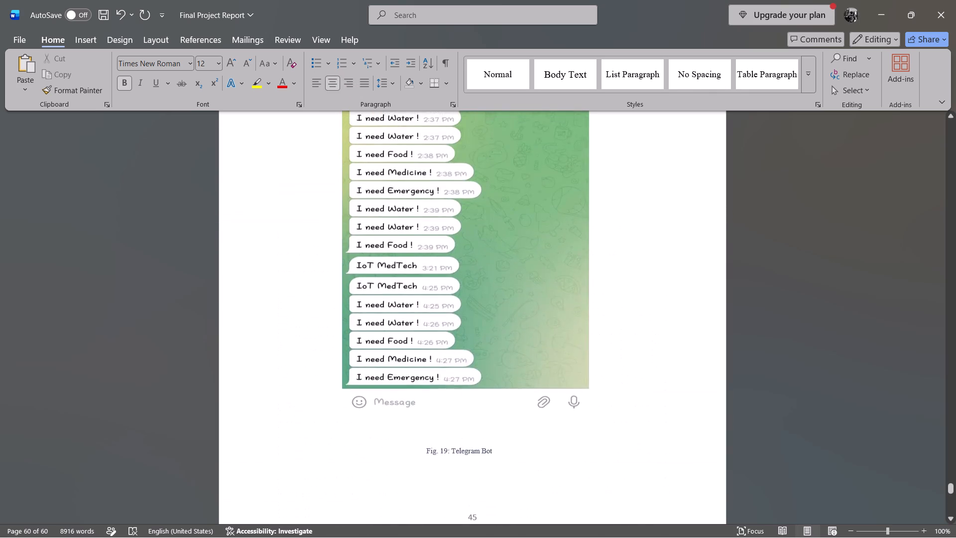
pyautogui.scroll(-5, 569, 242)
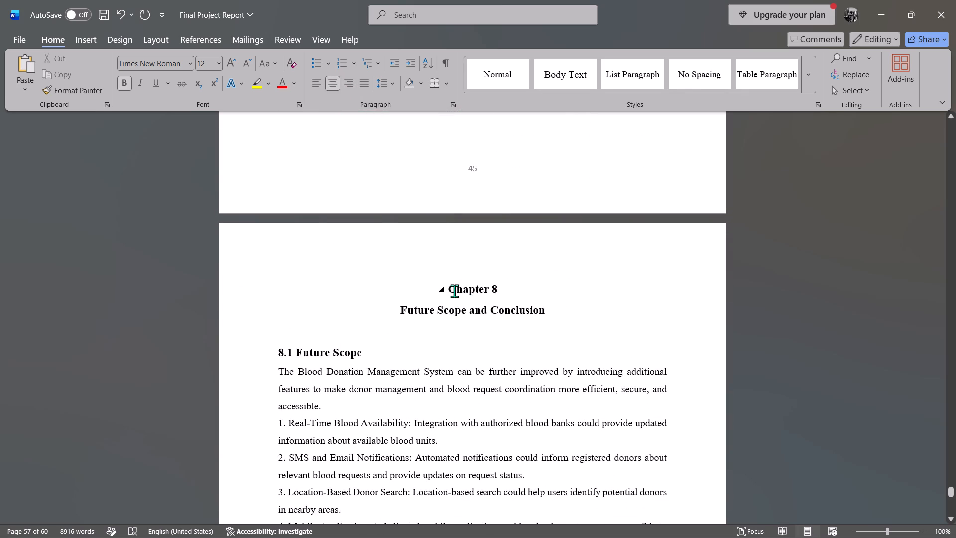
pyautogui.moveTo(451, 291); pyautogui.dragTo(565, 313)
pyautogui.hotkey('ctrl', 'c')
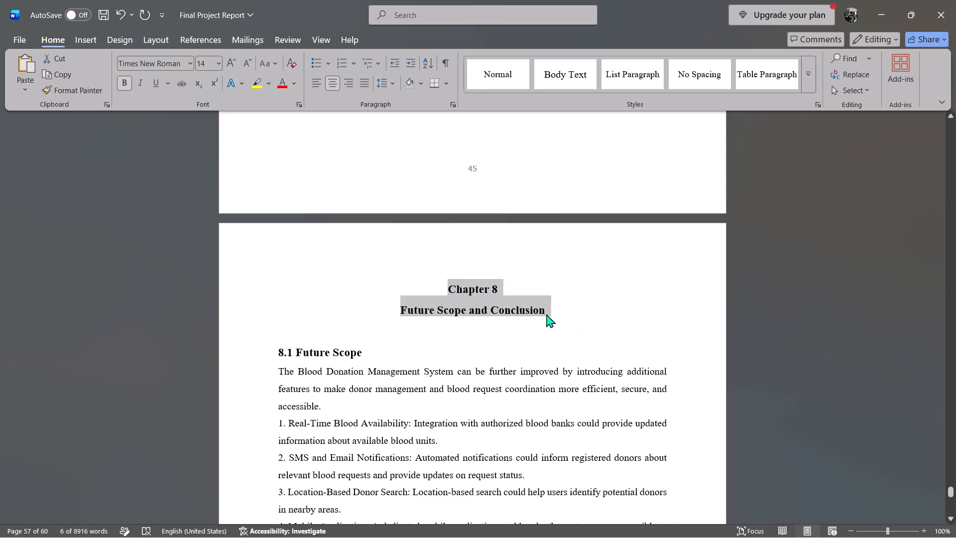
pyautogui.scroll(-1, 546, 314)
pyautogui.scroll(1, 546, 314)
pyautogui.scroll(-3, 546, 314)
pyautogui.scroll(1, 546, 299)
pyautogui.scroll(-4, 546, 299)
pyautogui.scroll(1, 546, 299)
pyautogui.scroll(-13, 546, 299)
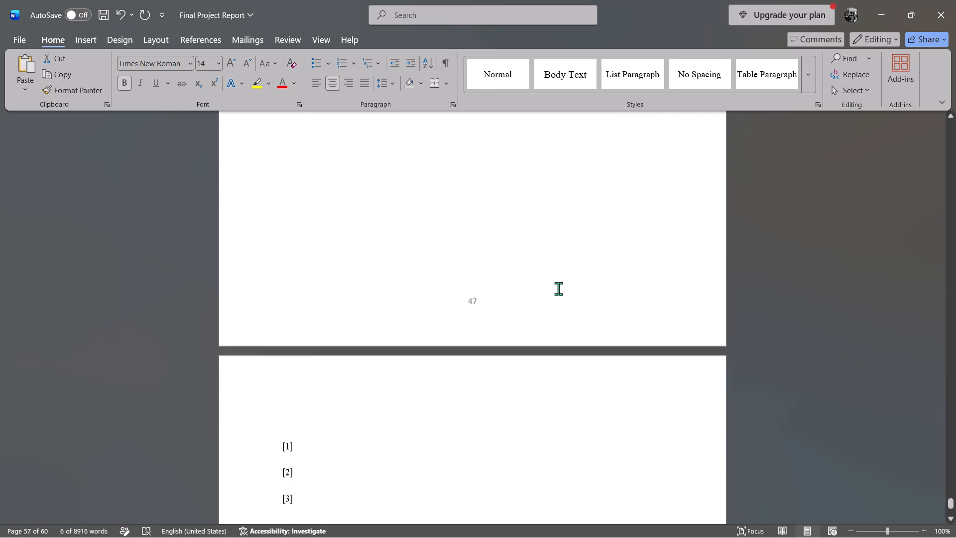
pyautogui.scroll(-2, 558, 288)
pyautogui.click(527, 201)
pyautogui.click(486, 198)
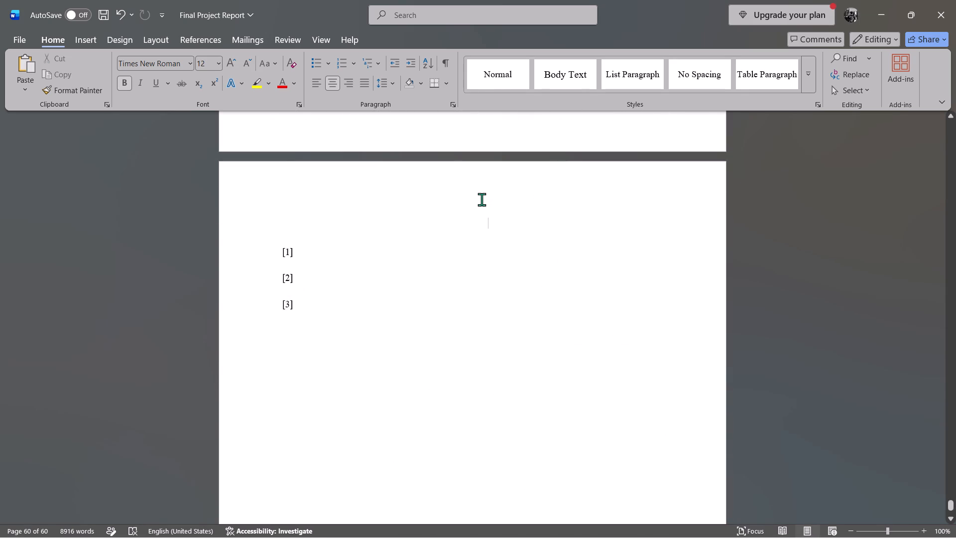
pyautogui.hotkey('ctrl', 'v')
# Change the chapter number in the copied heading above the numbered reference list to 9.
pyautogui.click(501, 222)
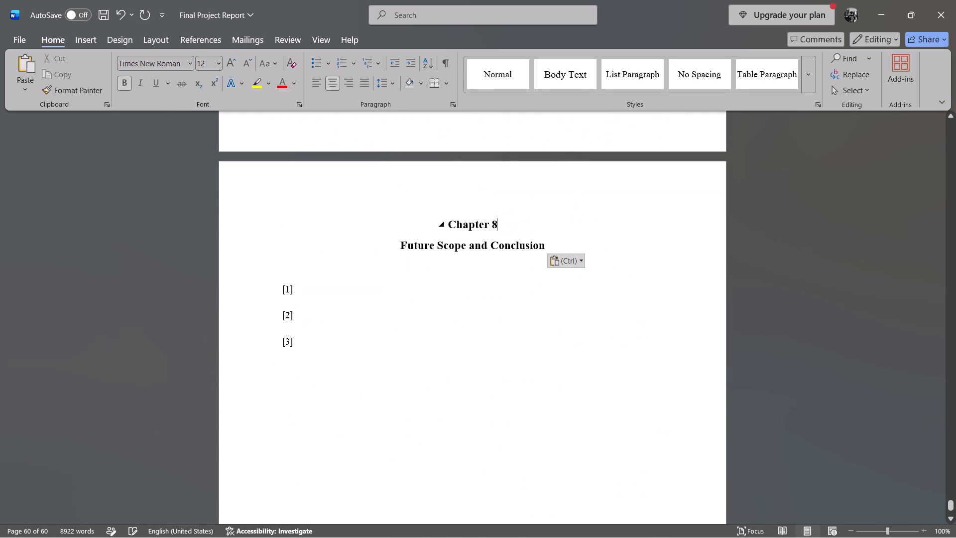
pyautogui.press('BackSpace')
pyautogui.press('pageup')
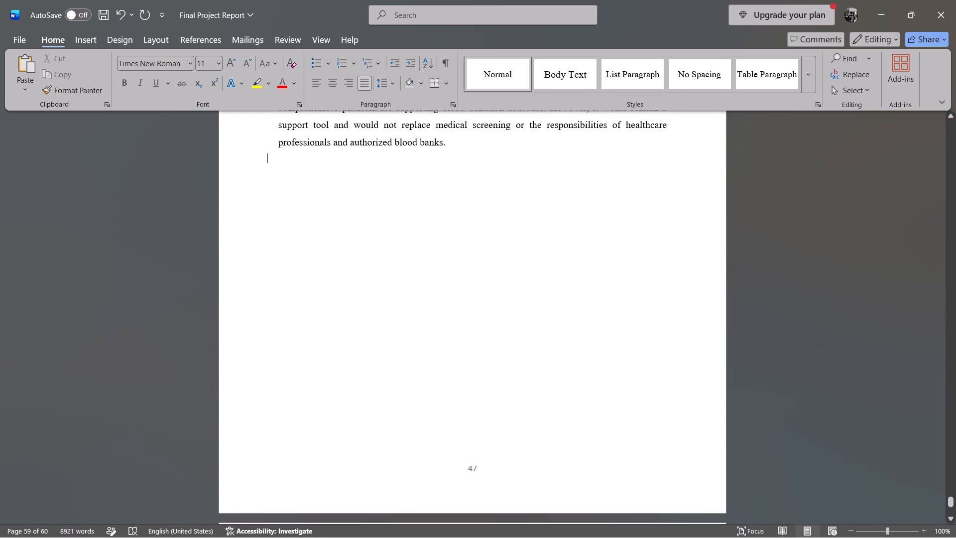
pyautogui.press('Return')
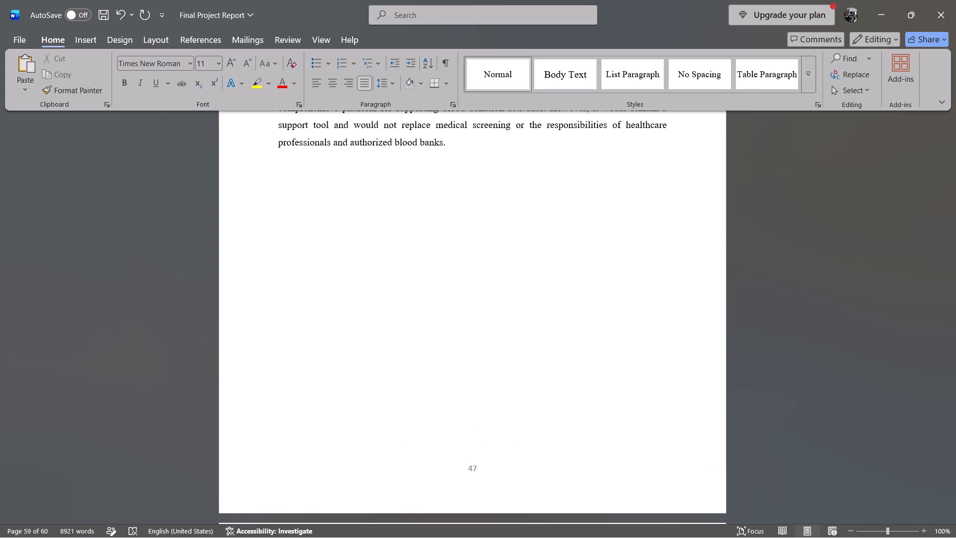
pyautogui.write('33')
pyautogui.press('BackSpace')
pyautogui.press('BackSpace')
pyautogui.press('pagedown')
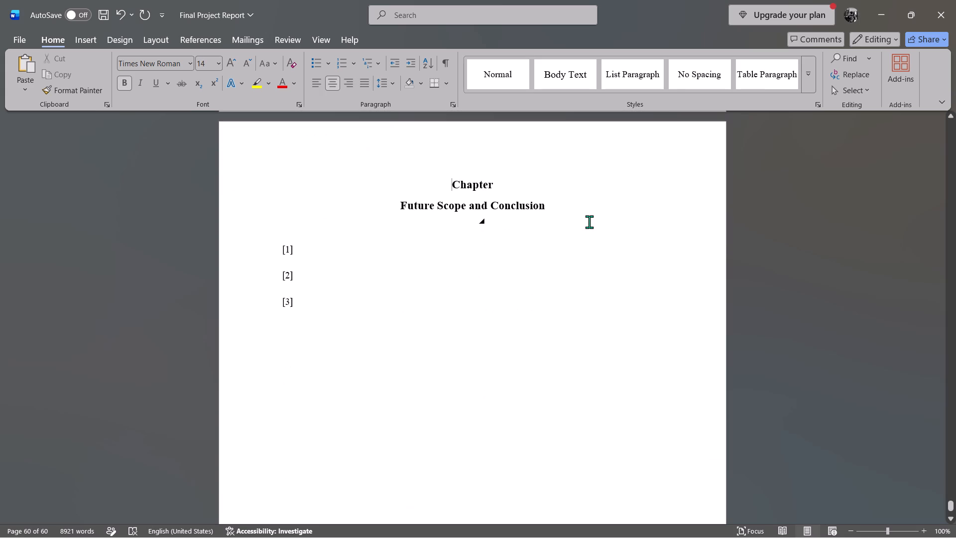
pyautogui.click(488, 184)
pyautogui.press('Right')
pyautogui.press('space')
pyautogui.write('9')
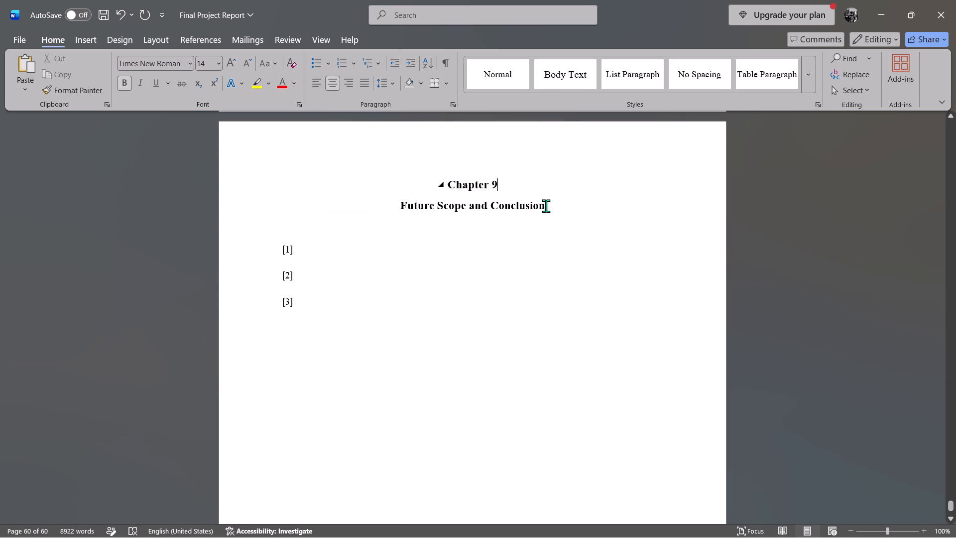
# Replace the "Future Scope and Conclusion" title under the Chapter 9 heading with "References", correctly spelled.
pyautogui.moveTo(546, 206); pyautogui.dragTo(415, 209)
pyautogui.write('Refrences')
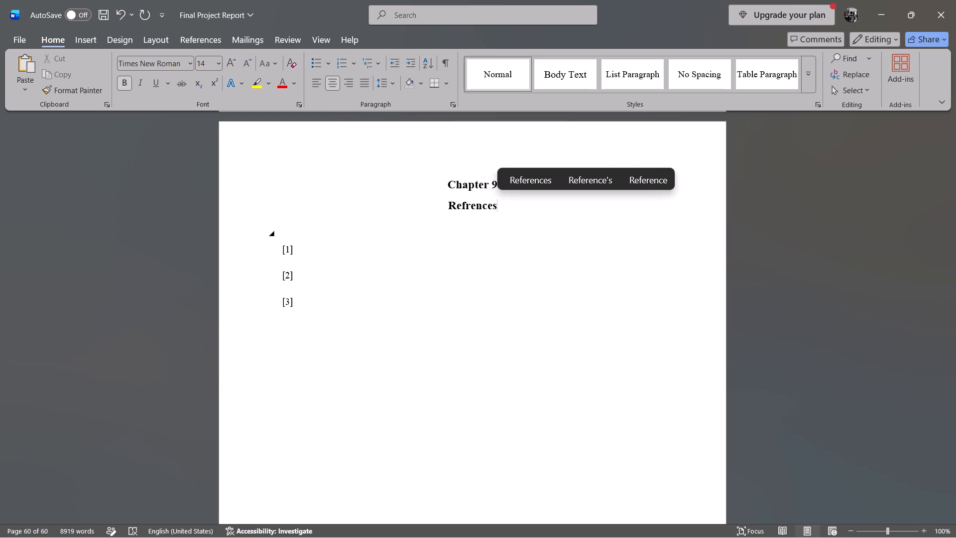
pyautogui.press('Return')
pyautogui.press('BackSpace')
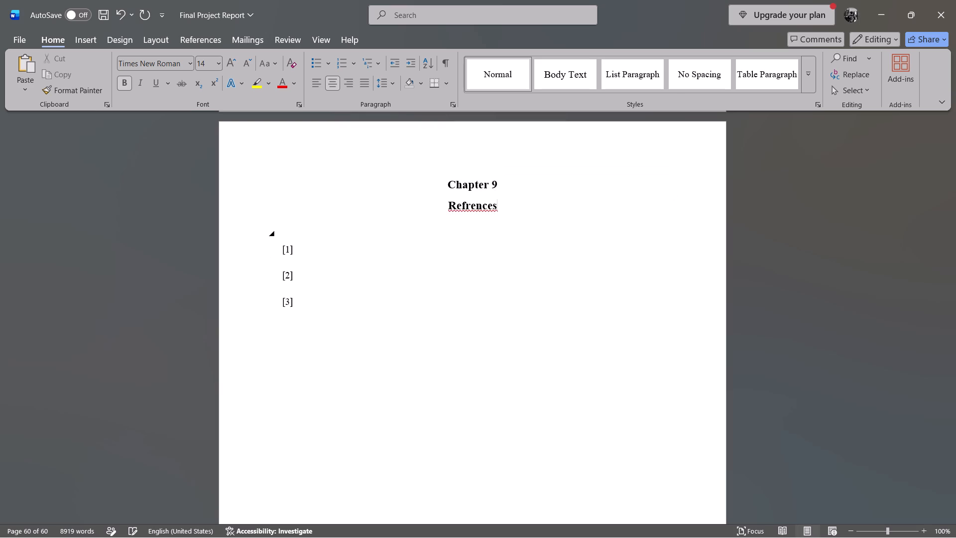
pyautogui.moveTo(465, 204); pyautogui.dragTo(461, 207, button='right')
pyautogui.click(457, 226)
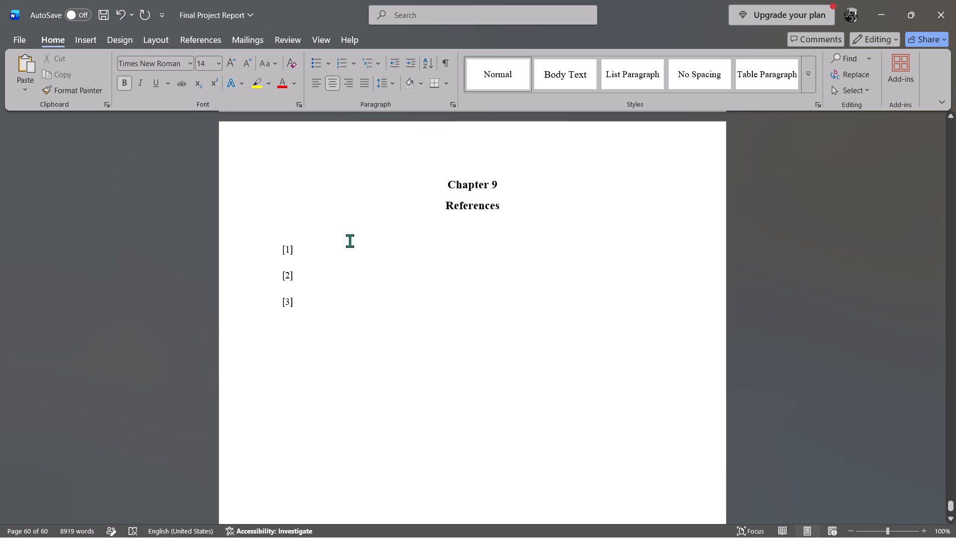
pyautogui.click(320, 253)
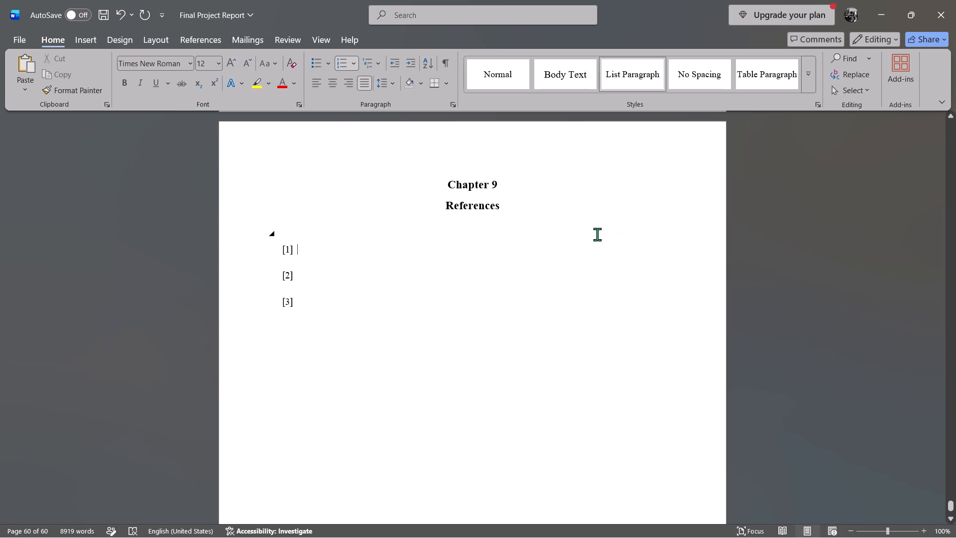
pyautogui.scroll(7, 521, 228)
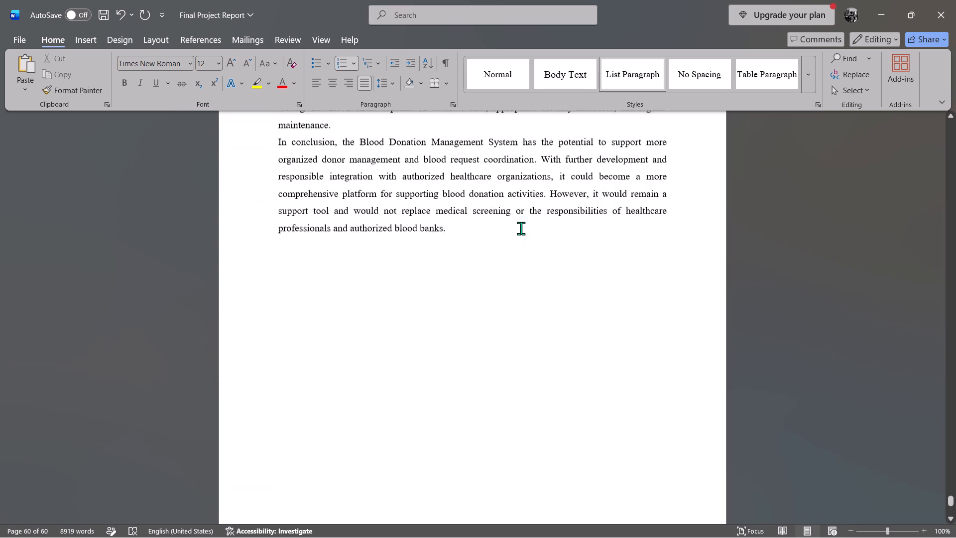
pyautogui.scroll(4, 521, 228)
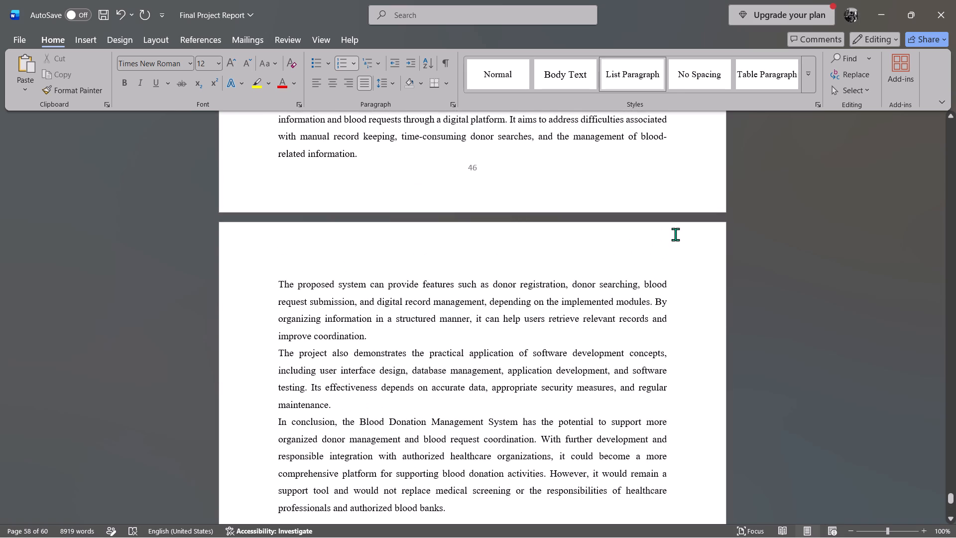
pyautogui.middleClick(675, 234)
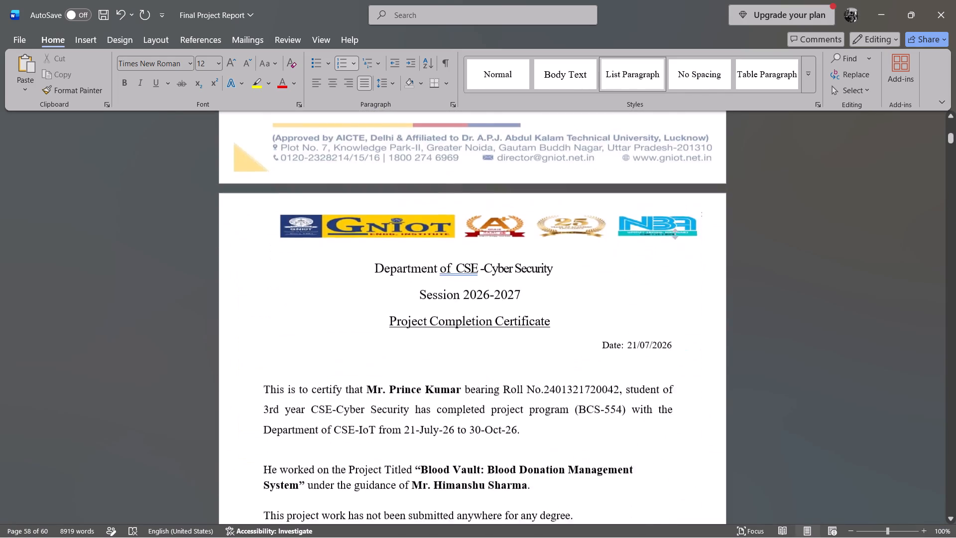
pyautogui.middleClick(674, 308)
pyautogui.scroll(1, 343, 194)
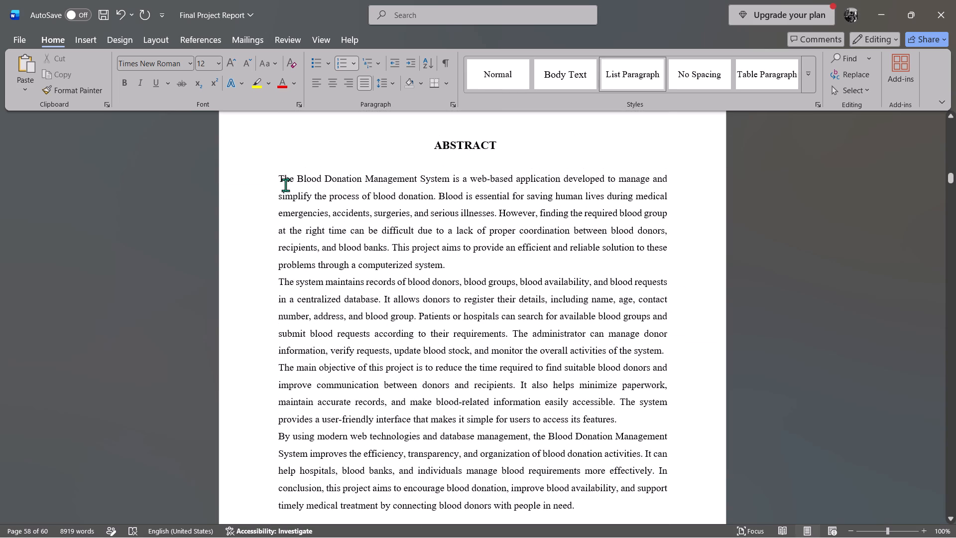
pyautogui.moveTo(278, 182); pyautogui.dragTo(498, 422)
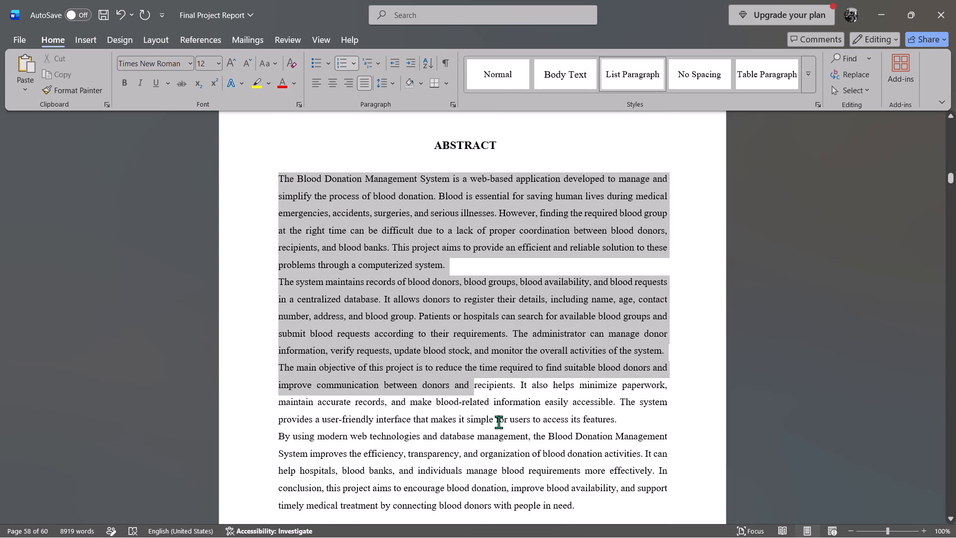
pyautogui.moveTo(498, 422); pyautogui.dragTo(563, 537)
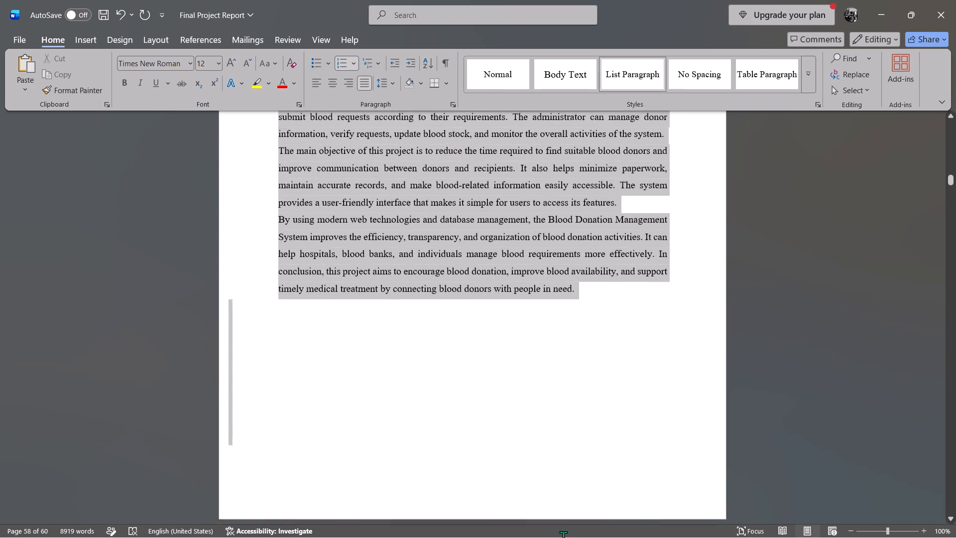
pyautogui.moveTo(563, 537); pyautogui.dragTo(608, 404)
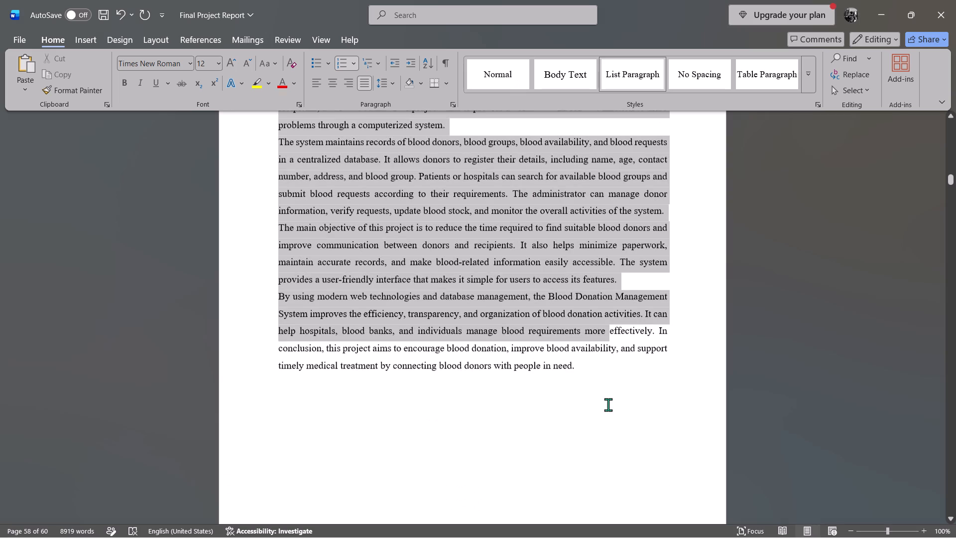
pyautogui.moveTo(608, 404); pyautogui.dragTo(580, 370)
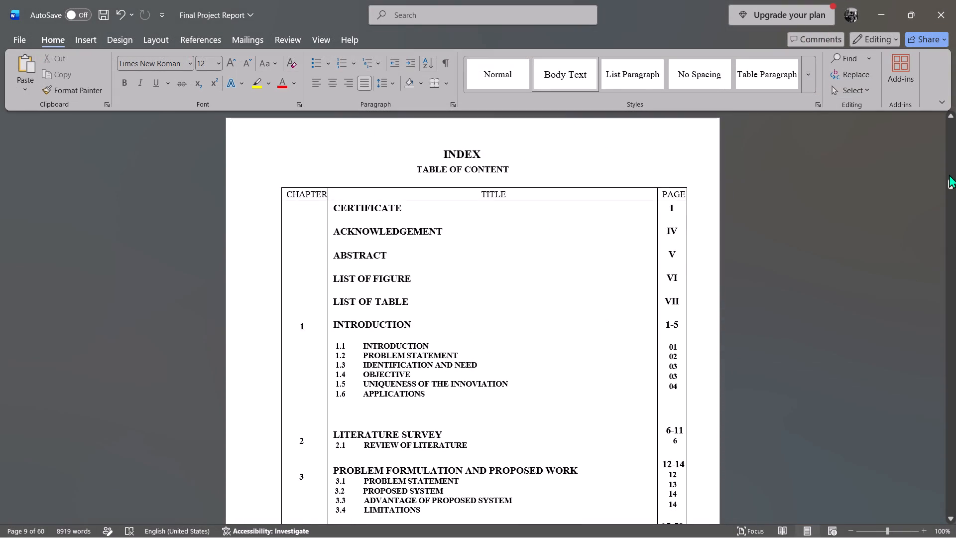
pyautogui.moveTo(951, 181); pyautogui.dragTo(916, 537)
pyautogui.scroll(5, 397, 226)
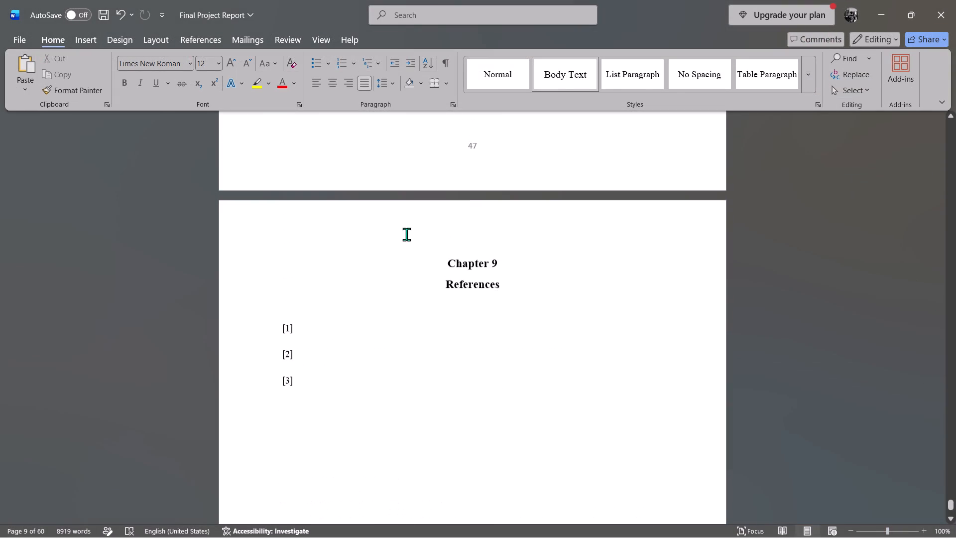
pyautogui.click(341, 355)
pyautogui.click(301, 325)
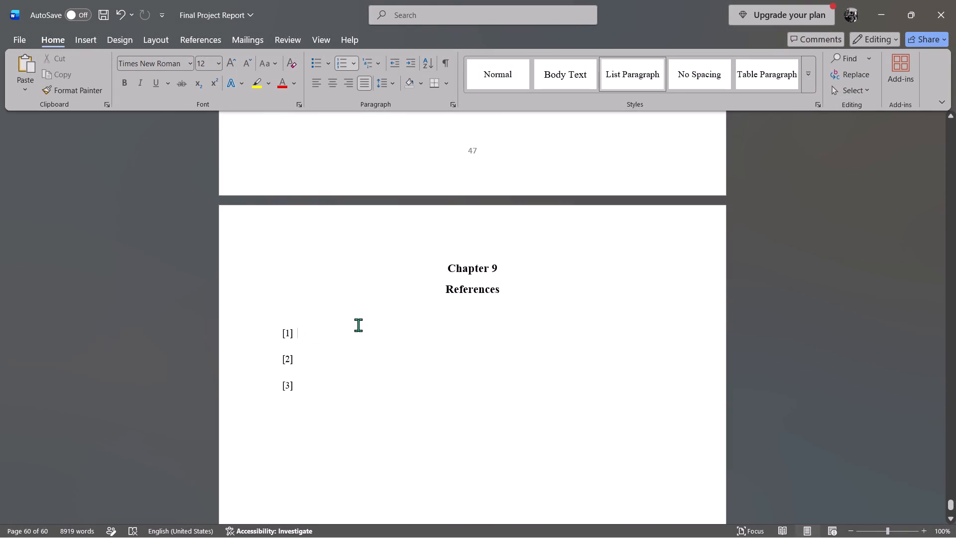
pyautogui.moveTo(314, 387); pyautogui.dragTo(288, 332)
pyautogui.moveTo(288, 332); pyautogui.dragTo(284, 329)
pyautogui.press('BackSpace')
pyautogui.press('BackSpace')
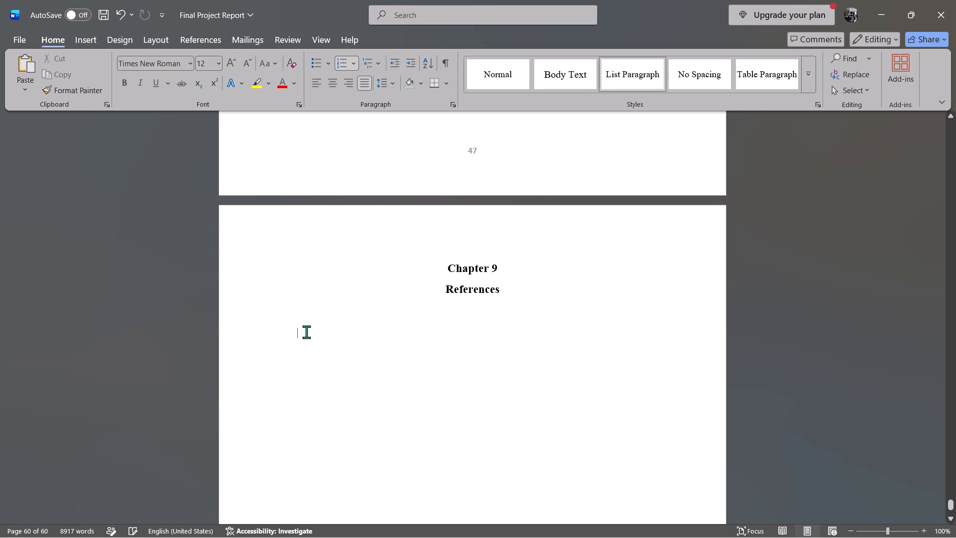
pyautogui.press('BackSpace')
pyautogui.press('BackSpace')
pyautogui.press('BackSpace')
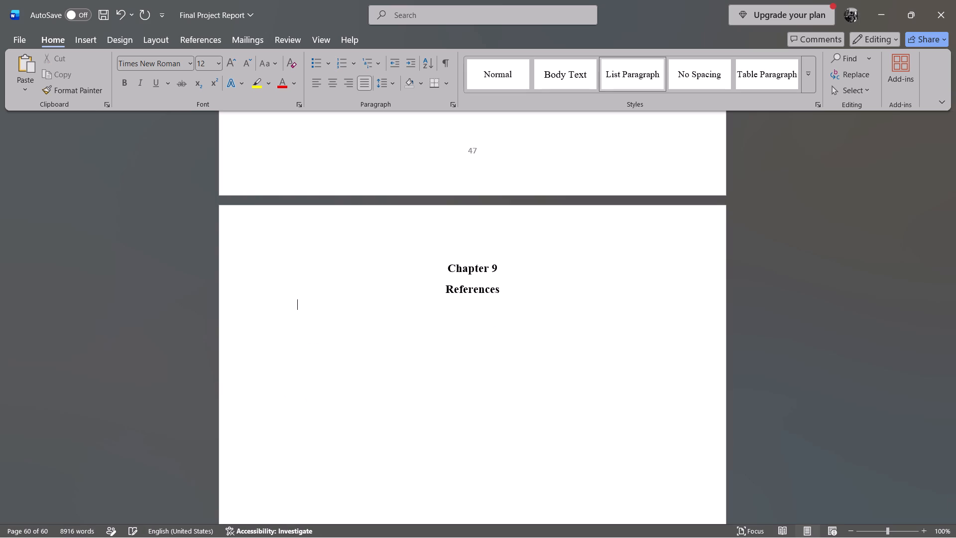
# Add a left-aligned, non-bold line below the References title and paste the copied reference entries there.
pyautogui.press('Return')
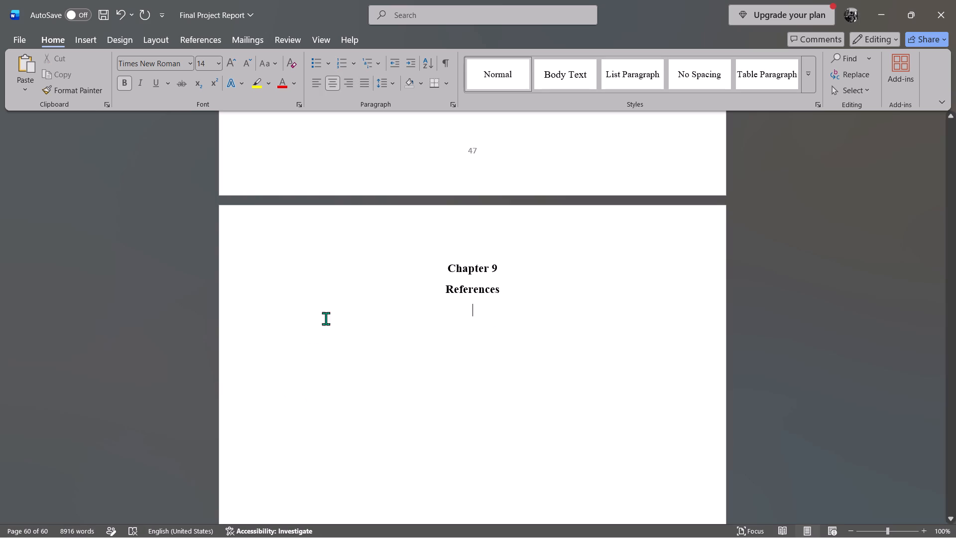
pyautogui.click(306, 78)
pyautogui.click(315, 76)
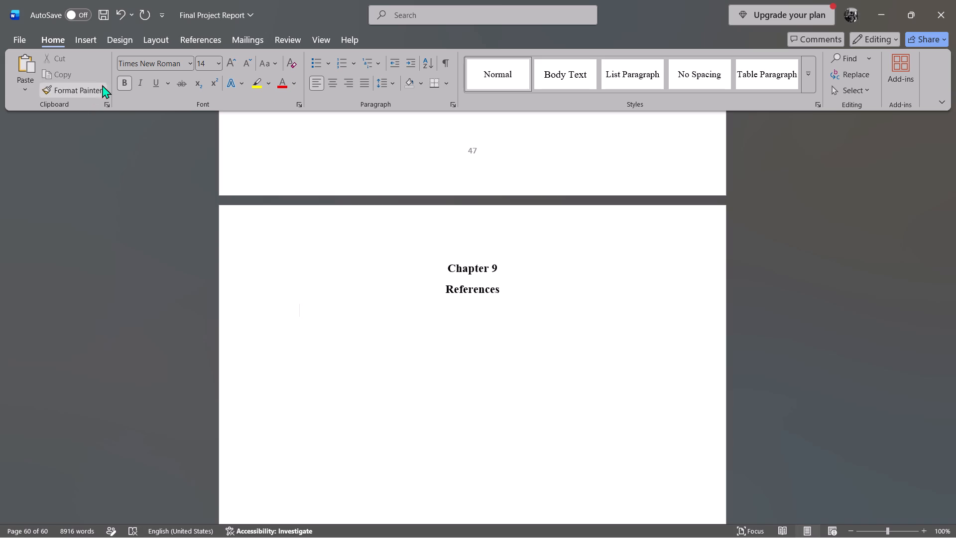
pyautogui.click(128, 87)
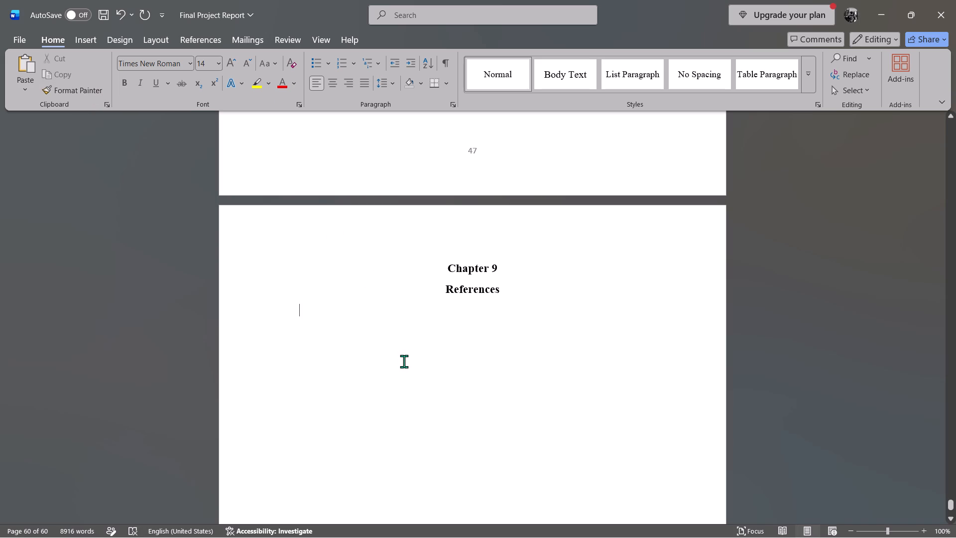
pyautogui.hotkey('ctrl', 'v')
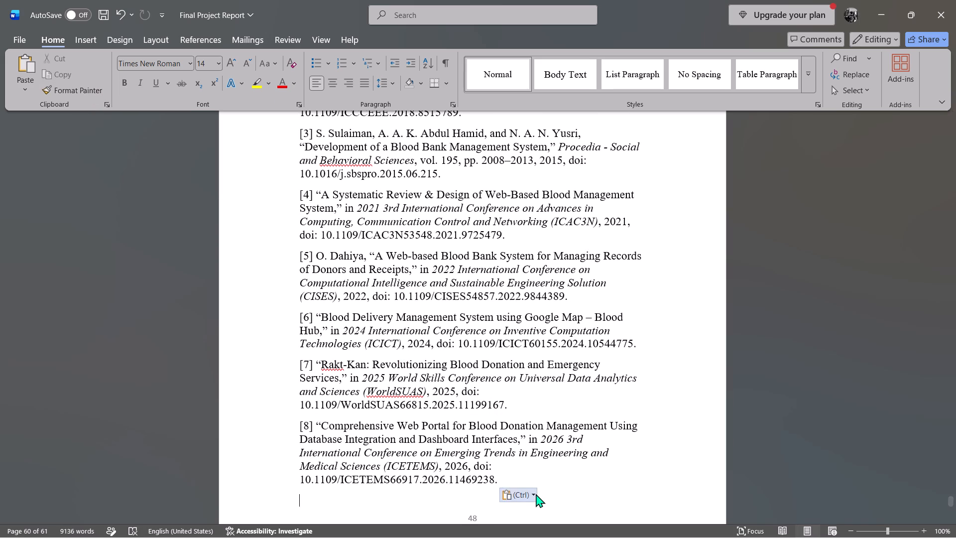
# Apply Keep Source Formatting to the reference entries pasted under Chapter 9's References title.
pyautogui.click(533, 495)
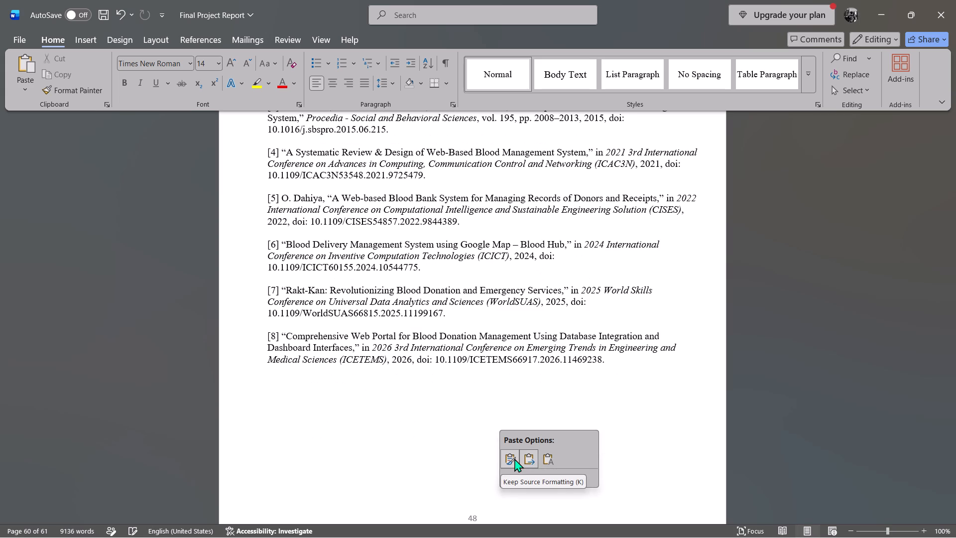
pyautogui.click(514, 458)
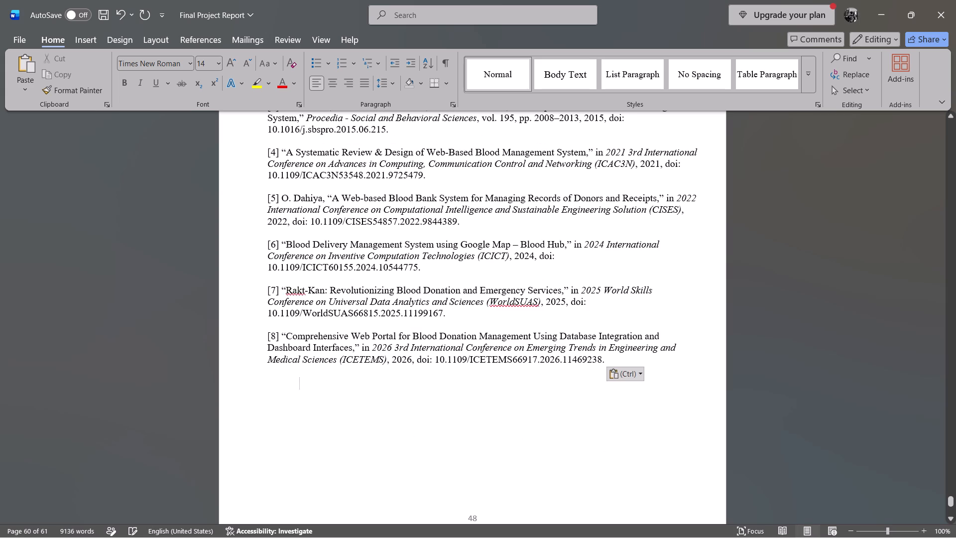
# Compare the layout of the pasted reference entries with the body text on the preceding conclusion page.
pyautogui.scroll(4, 421, 334)
pyautogui.scroll(1, 461, 331)
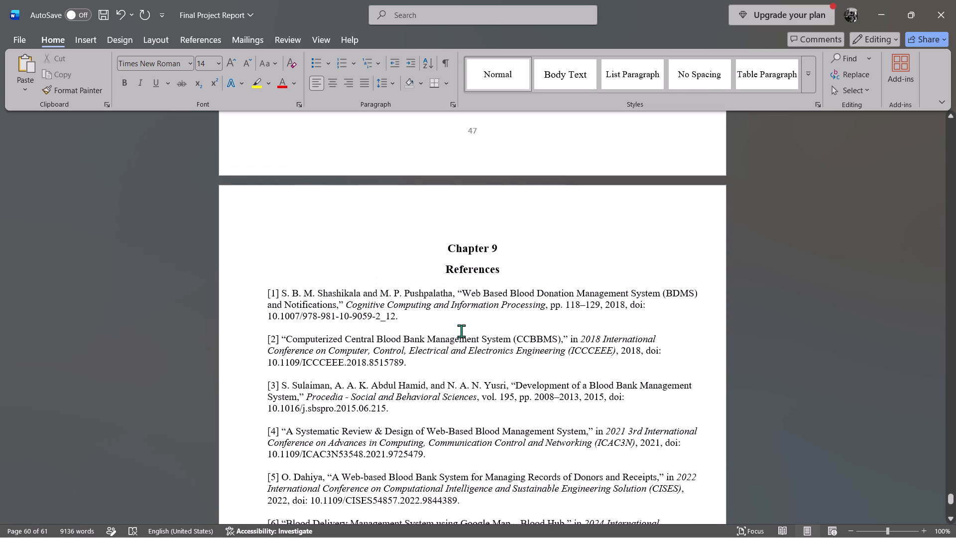
pyautogui.scroll(7, 461, 331)
pyautogui.click(434, 286)
pyautogui.click(450, 269)
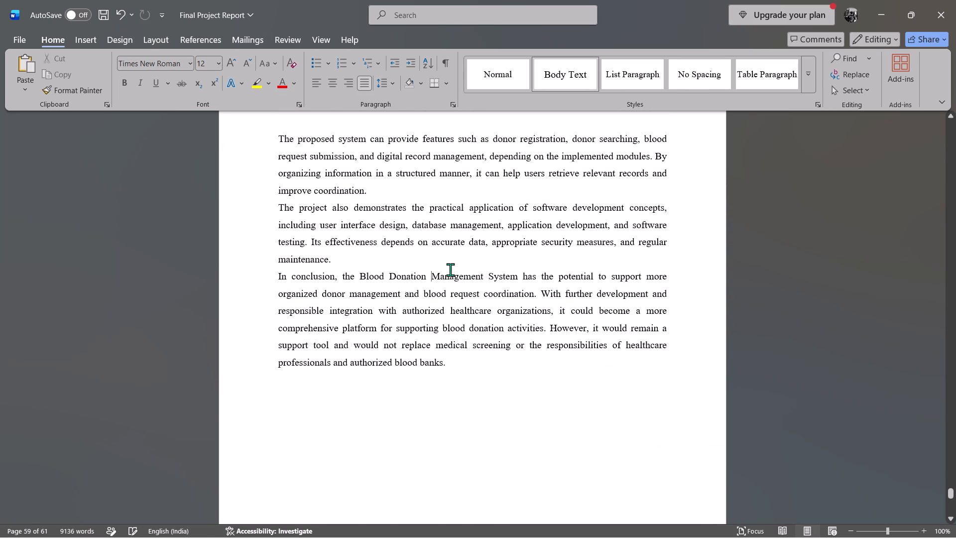
pyautogui.scroll(-5, 416, 279)
pyautogui.scroll(1, 433, 267)
pyautogui.scroll(-4, 433, 267)
pyautogui.click(411, 290)
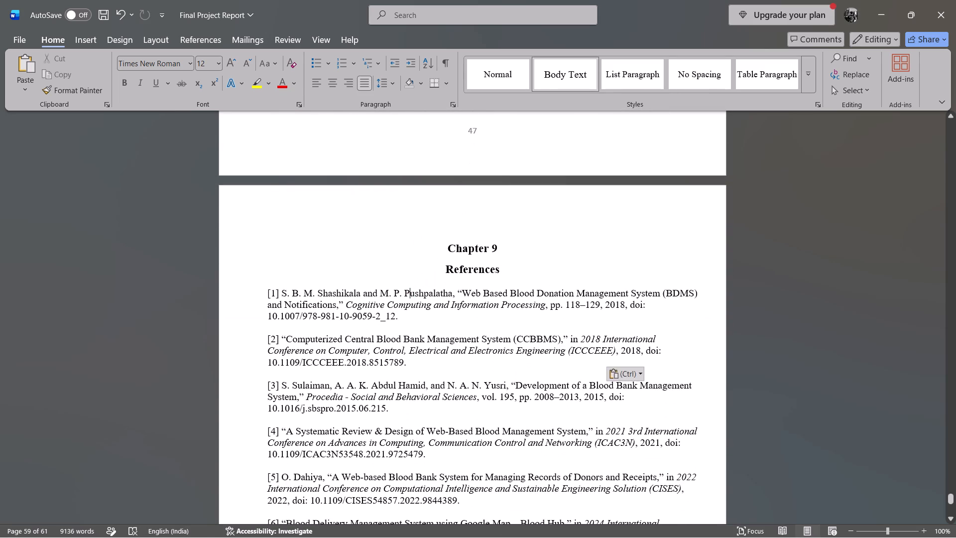
pyautogui.scroll(4, 373, 195)
pyautogui.scroll(4, 442, 209)
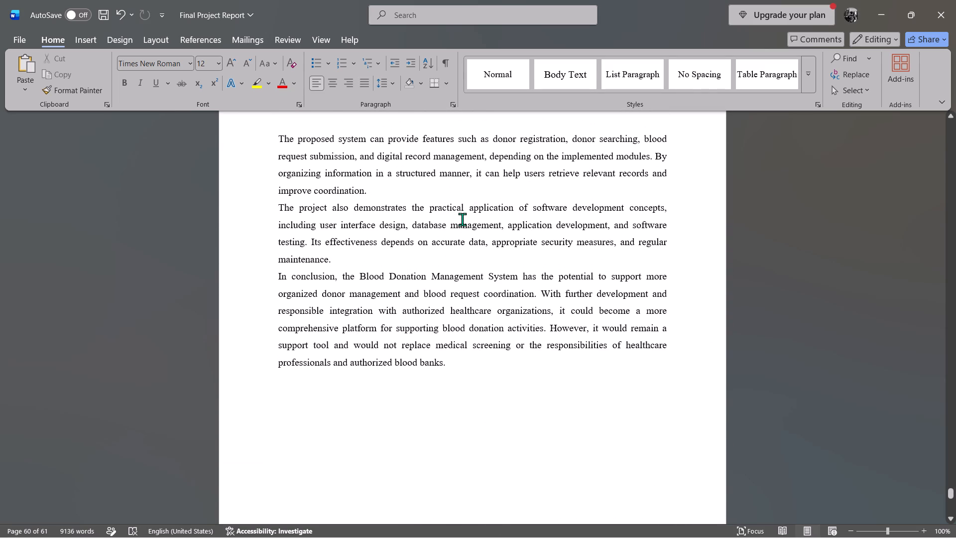
pyautogui.click(462, 219)
pyautogui.scroll(-7, 508, 277)
pyautogui.scroll(1, 520, 257)
pyautogui.scroll(-1, 520, 257)
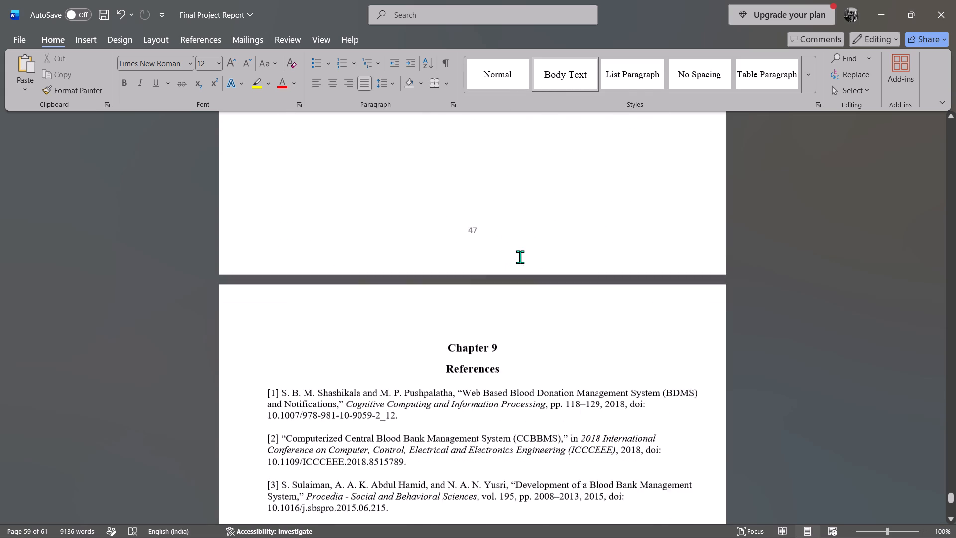
# Justify reference entries [1] to [8] under the References title and check them against the preceding page.
pyautogui.moveTo(260, 361); pyautogui.dragTo(286, 373)
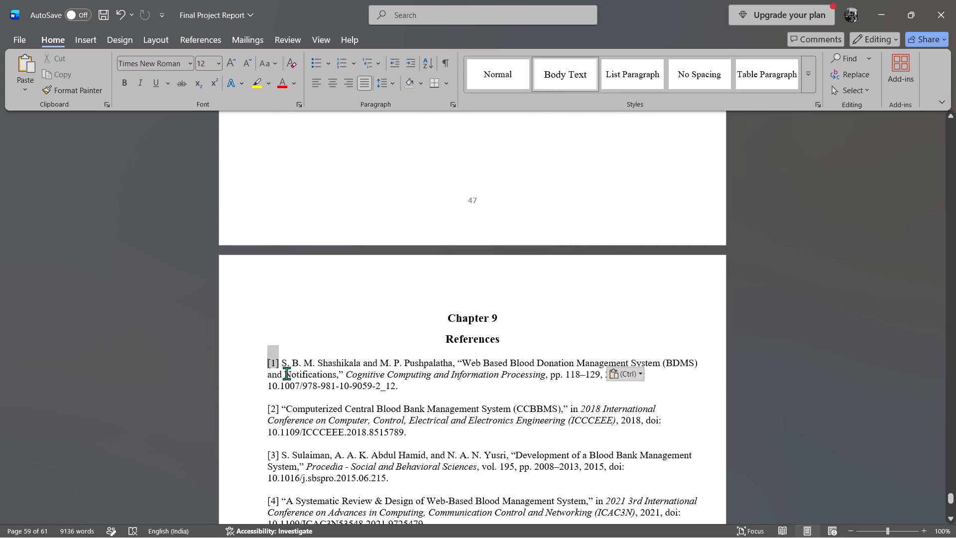
pyautogui.moveTo(286, 373); pyautogui.dragTo(510, 493)
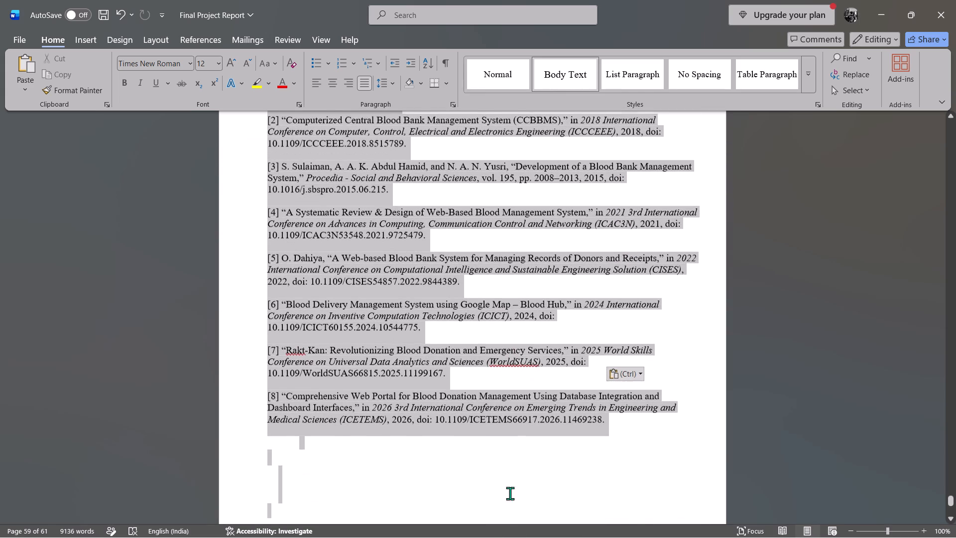
pyautogui.moveTo(510, 493); pyautogui.dragTo(604, 404)
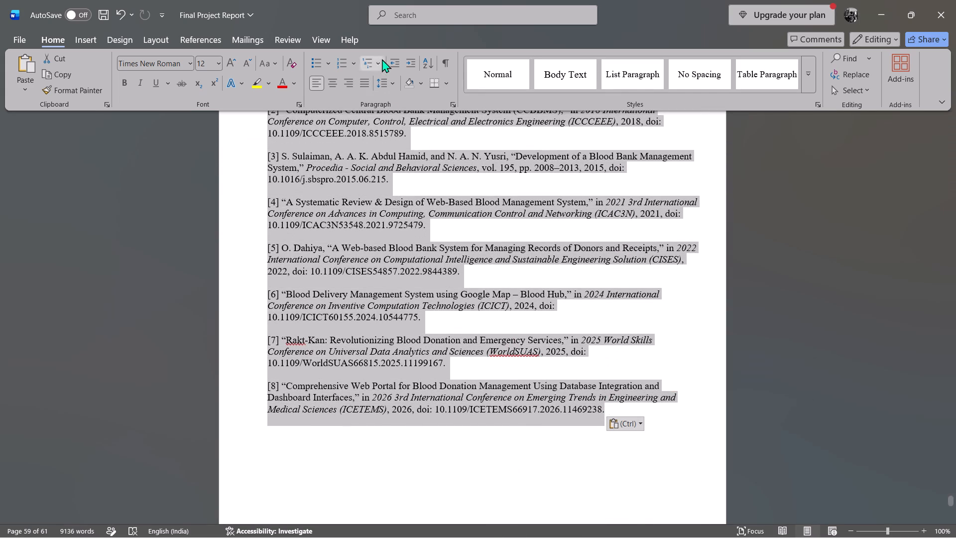
pyautogui.click(365, 84)
pyautogui.click(510, 288)
pyautogui.scroll(2, 477, 350)
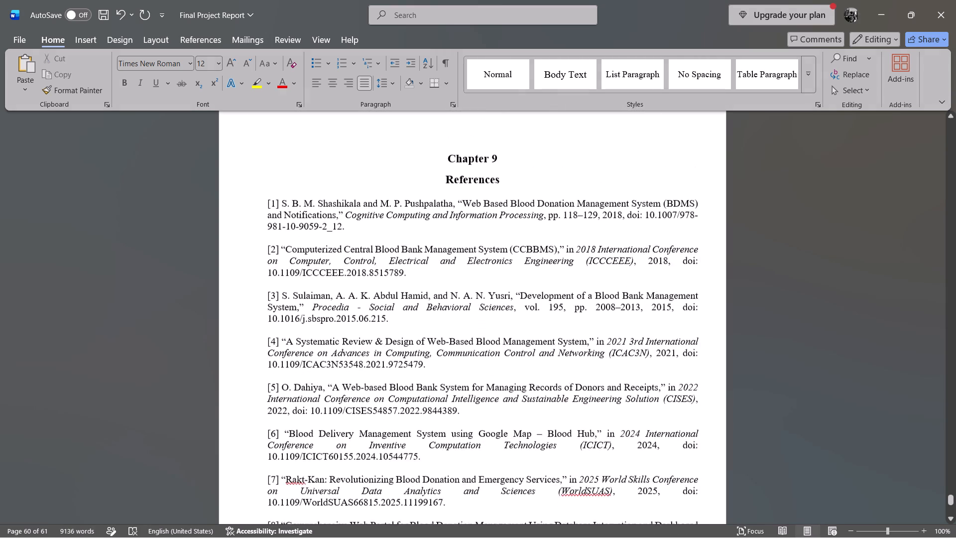
pyautogui.scroll(2, 477, 350)
pyautogui.scroll(6, 521, 313)
pyautogui.scroll(-2, 518, 312)
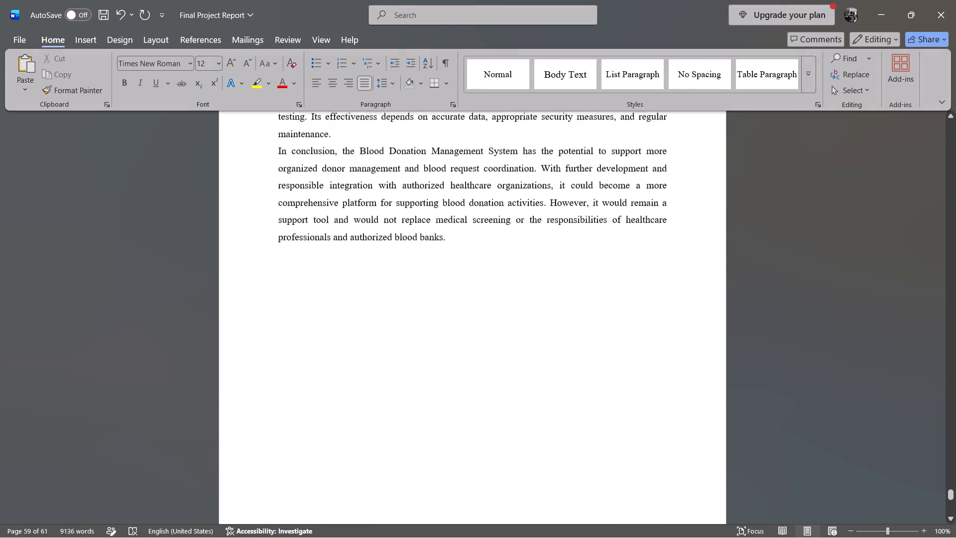
pyautogui.scroll(-7, 518, 312)
pyautogui.scroll(4, 518, 312)
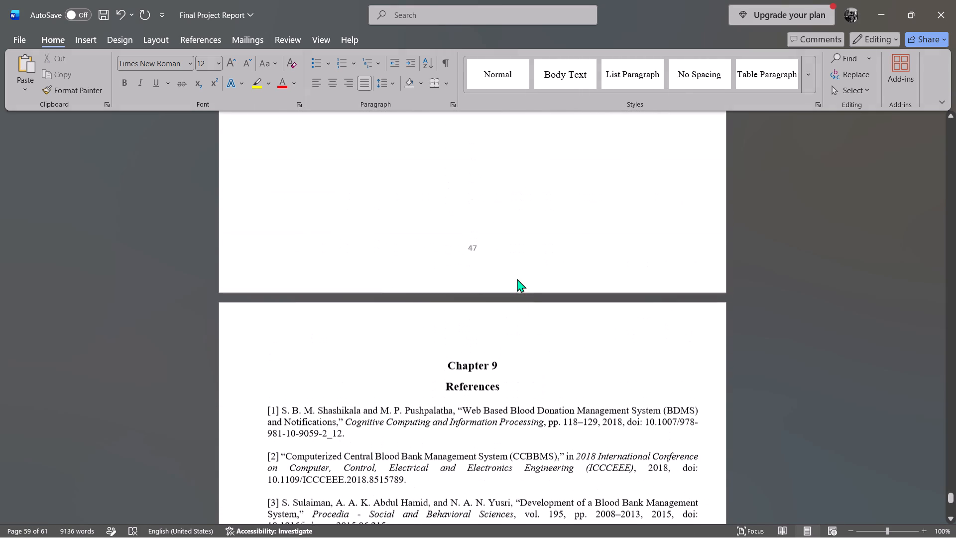
# Look through the report's front matter, from the cover page through the Project Completion Certificate pages.
pyautogui.middleClick(552, 236)
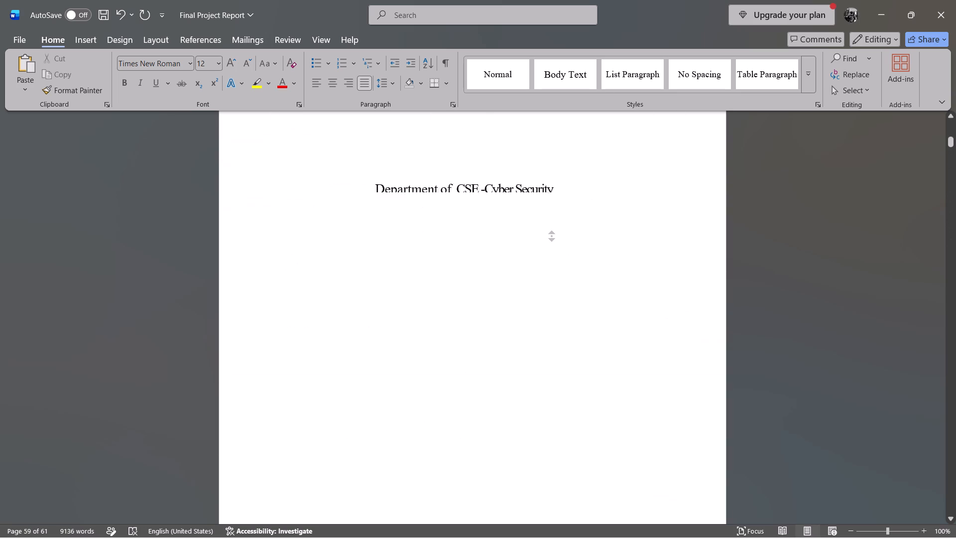
pyautogui.scroll(-3, 540, 28)
pyautogui.scroll(-4, 557, 428)
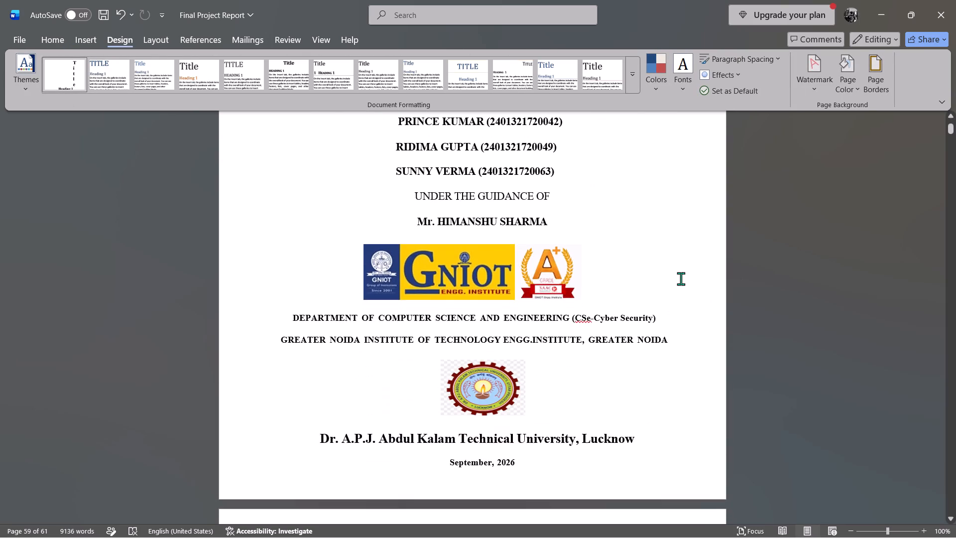
pyautogui.scroll(-4, 660, 282)
pyautogui.scroll(-11, 593, 274)
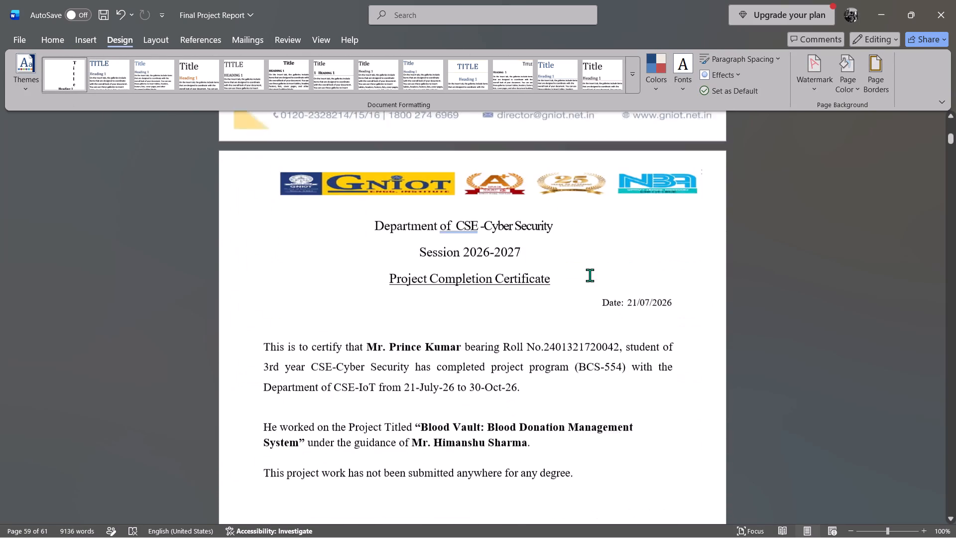
pyautogui.scroll(1, 590, 275)
pyautogui.scroll(-16, 590, 275)
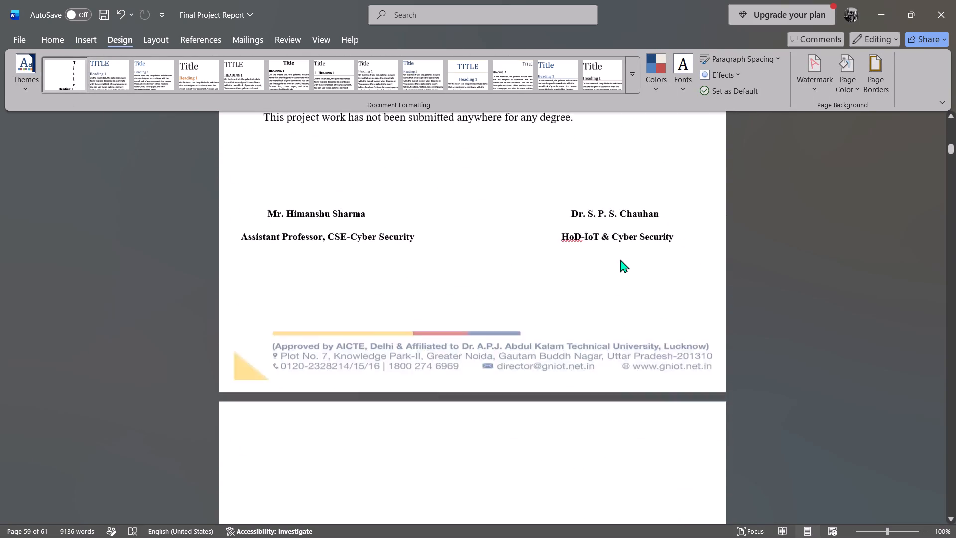
pyautogui.scroll(-5, 620, 259)
# Show paragraph and formatting marks, starting from the blank page 5 that follows a Project Completion Certificate.
pyautogui.click(477, 283)
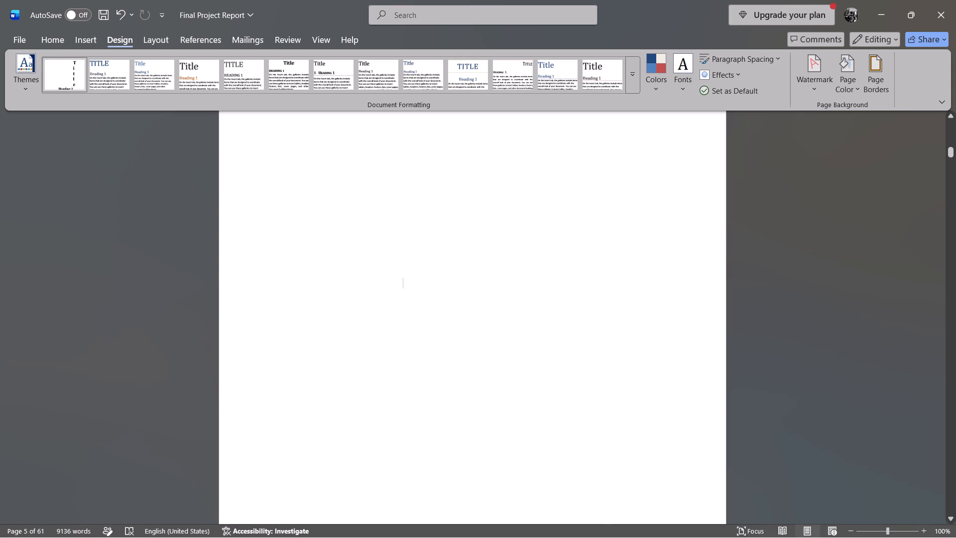
pyautogui.rightClick(466, 280)
pyautogui.click(428, 294)
pyautogui.hotkey('ctrl', 'shift', '8')
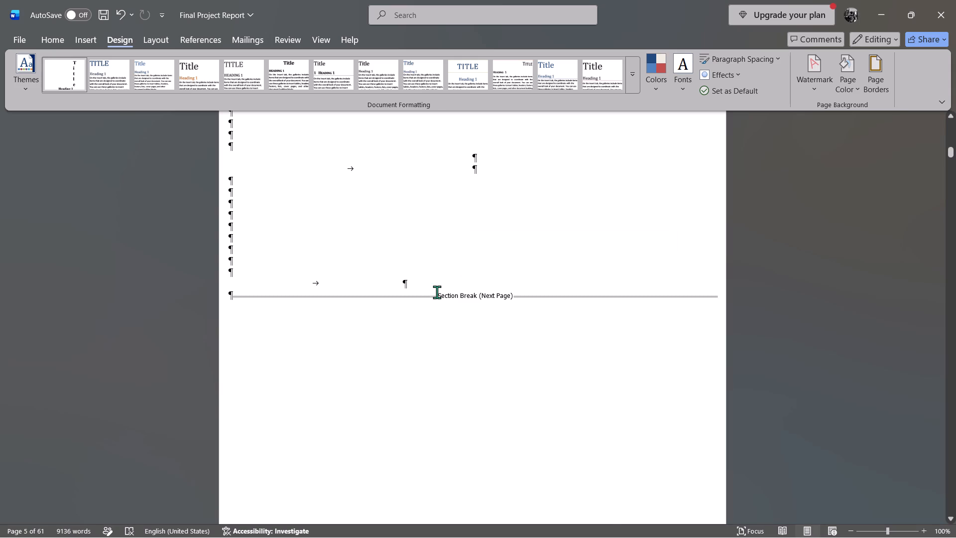
# Delete the empty paragraphs and tab marks above the Section Break (Next Page) on blank page 5.
pyautogui.scroll(3, 434, 275)
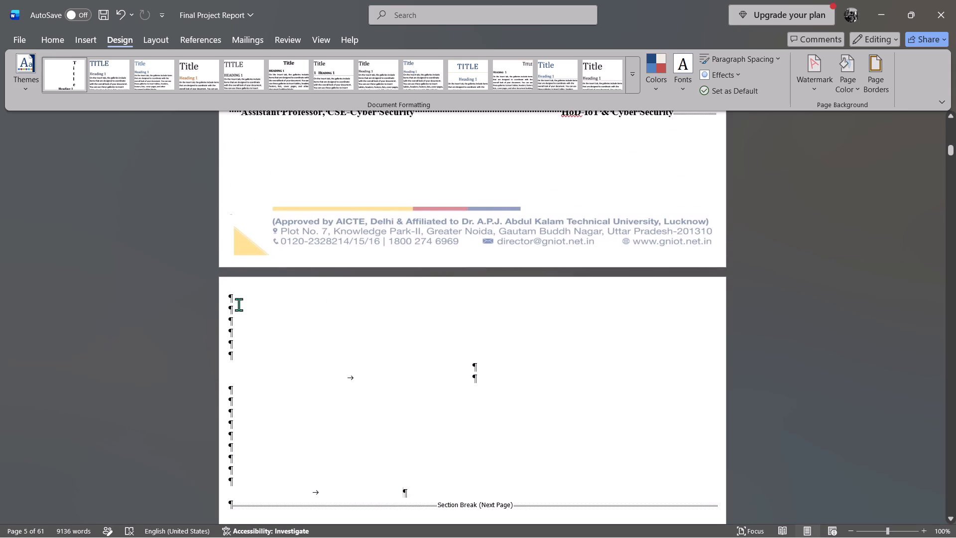
pyautogui.scroll(-2, 427, 430)
pyautogui.click(436, 364)
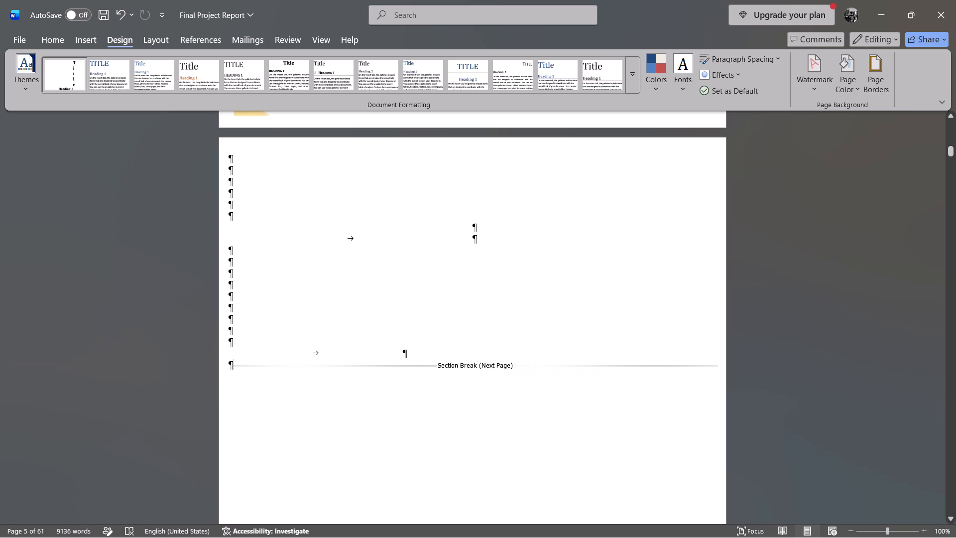
pyautogui.press('BackSpace')
pyautogui.press('BackSpace')
pyautogui.press('BackSpace')
pyautogui.press('BackSpace')
pyautogui.press('BackSpace')
pyautogui.press('BackSpace')
pyautogui.press('BackSpace')
pyautogui.press('BackSpace')
pyautogui.press('BackSpace')
pyautogui.press('BackSpace')
pyautogui.press('BackSpace')
pyautogui.press('BackSpace')
pyautogui.press('BackSpace')
pyautogui.press('BackSpace')
pyautogui.press('BackSpace')
pyautogui.press('BackSpace')
pyautogui.press('BackSpace')
pyautogui.press('BackSpace')
pyautogui.press('BackSpace')
pyautogui.press('BackSpace')
pyautogui.press('BackSpace')
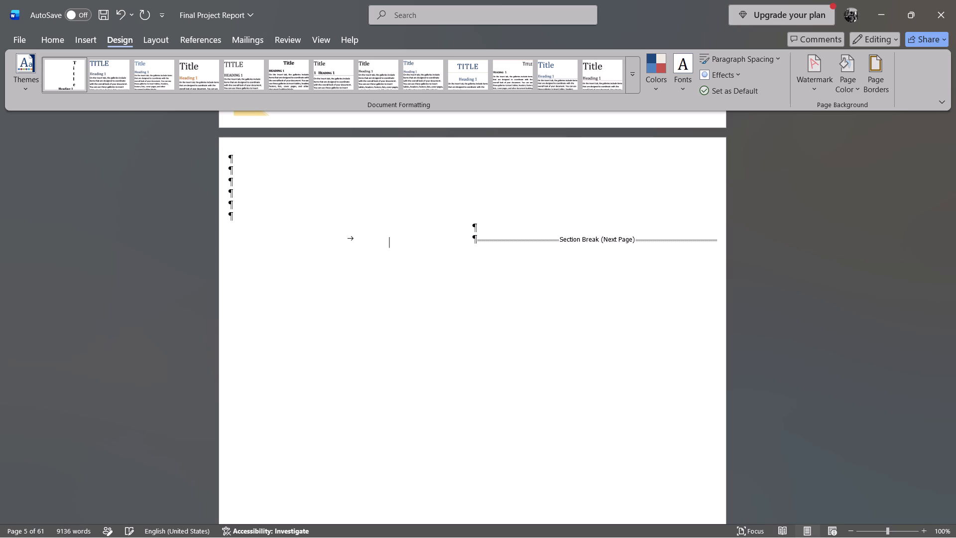
pyautogui.press('BackSpace')
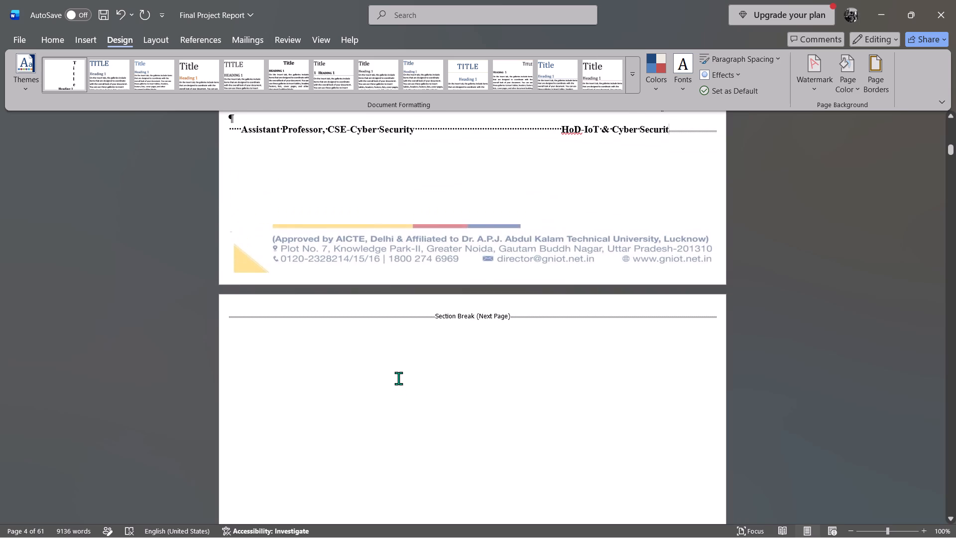
# Undo the excess deletions that reached the certificate's signature line, bringing back the final y of Security.
pyautogui.scroll(1, 388, 368)
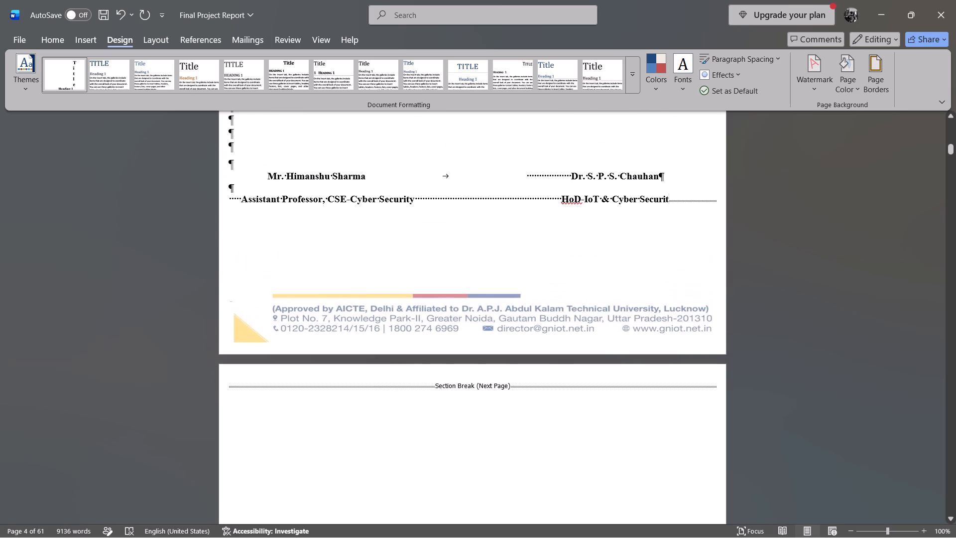
pyautogui.press('y')
pyautogui.press('BackSpace')
pyautogui.hotkey('ctrl', 'z')
pyautogui.hotkey('ctrl', 'z')
pyautogui.hotkey('ctrl', 'z')
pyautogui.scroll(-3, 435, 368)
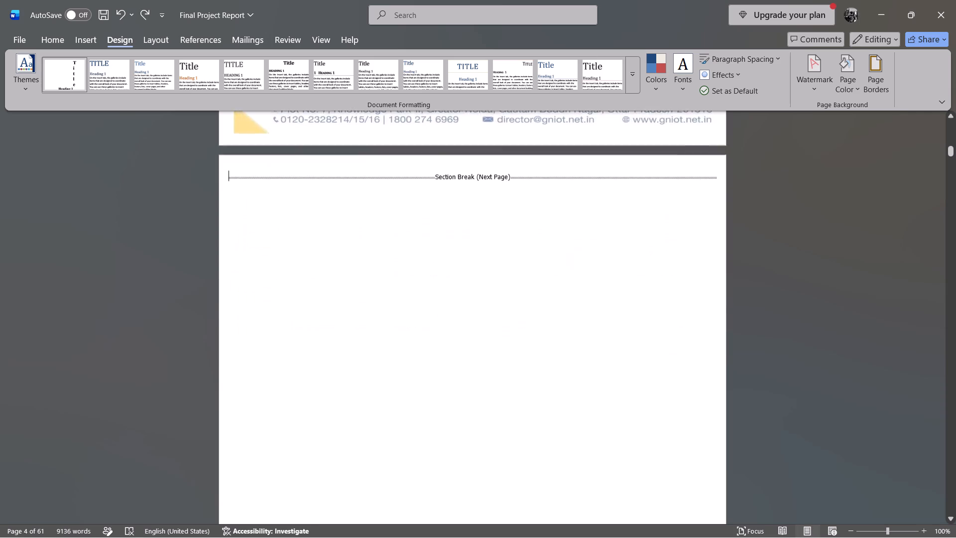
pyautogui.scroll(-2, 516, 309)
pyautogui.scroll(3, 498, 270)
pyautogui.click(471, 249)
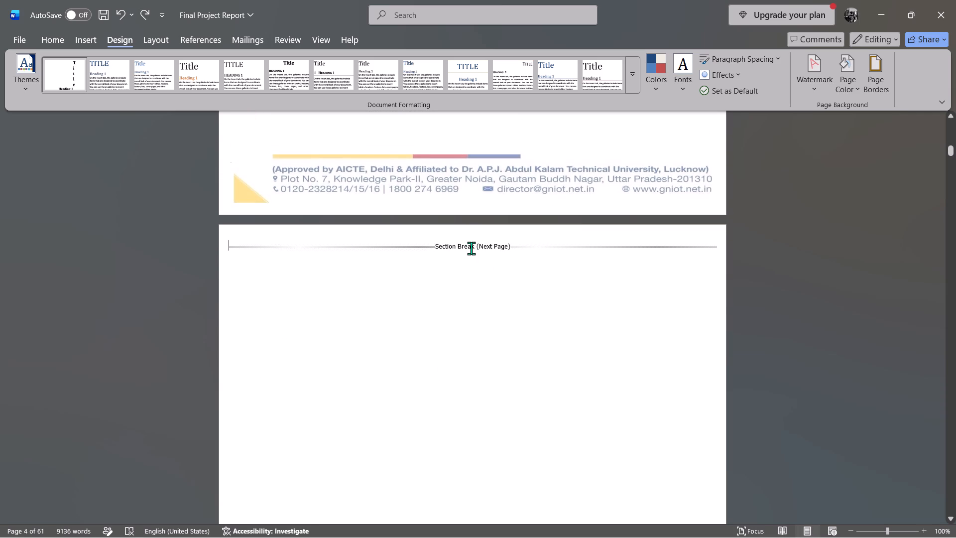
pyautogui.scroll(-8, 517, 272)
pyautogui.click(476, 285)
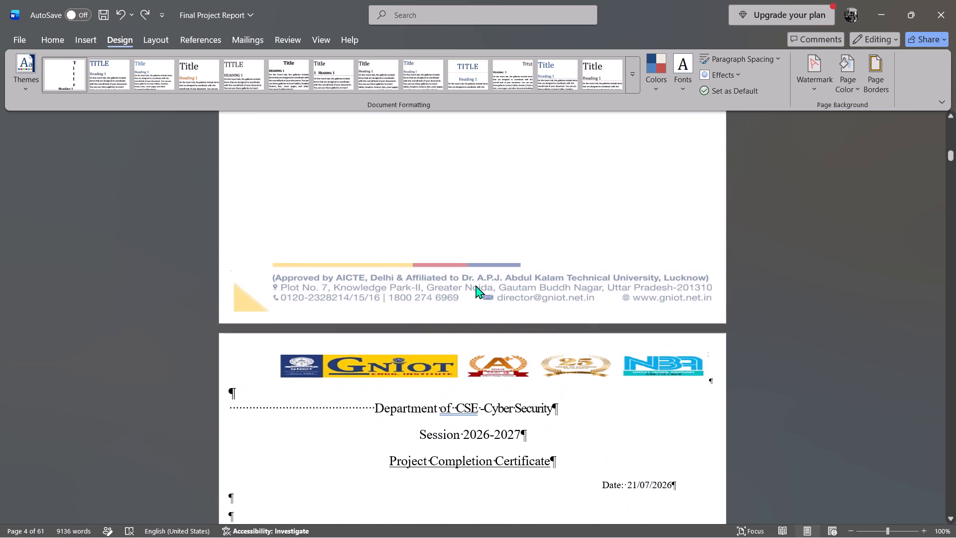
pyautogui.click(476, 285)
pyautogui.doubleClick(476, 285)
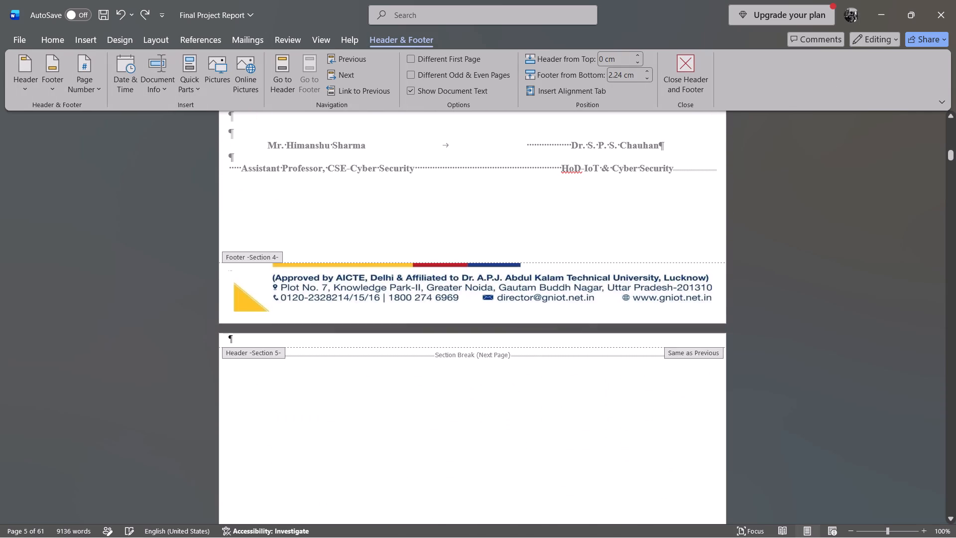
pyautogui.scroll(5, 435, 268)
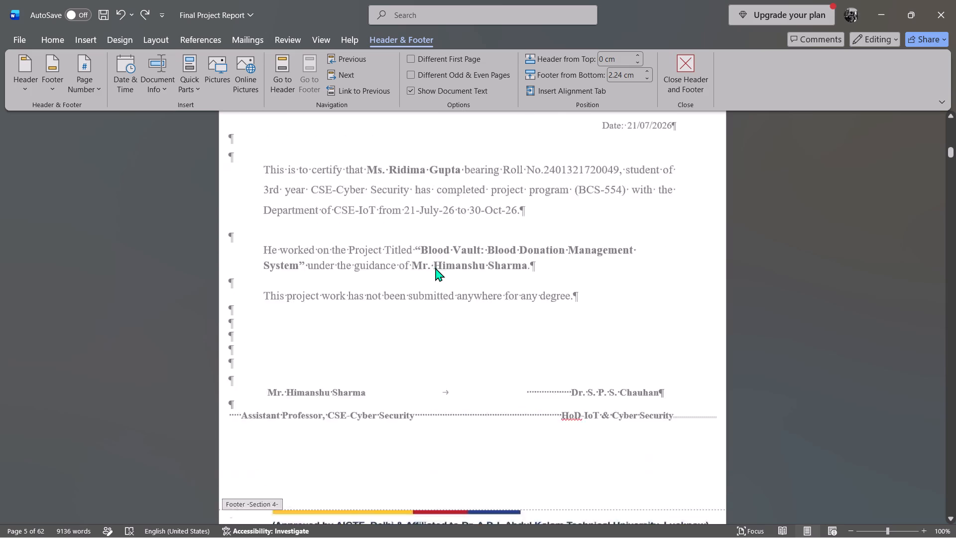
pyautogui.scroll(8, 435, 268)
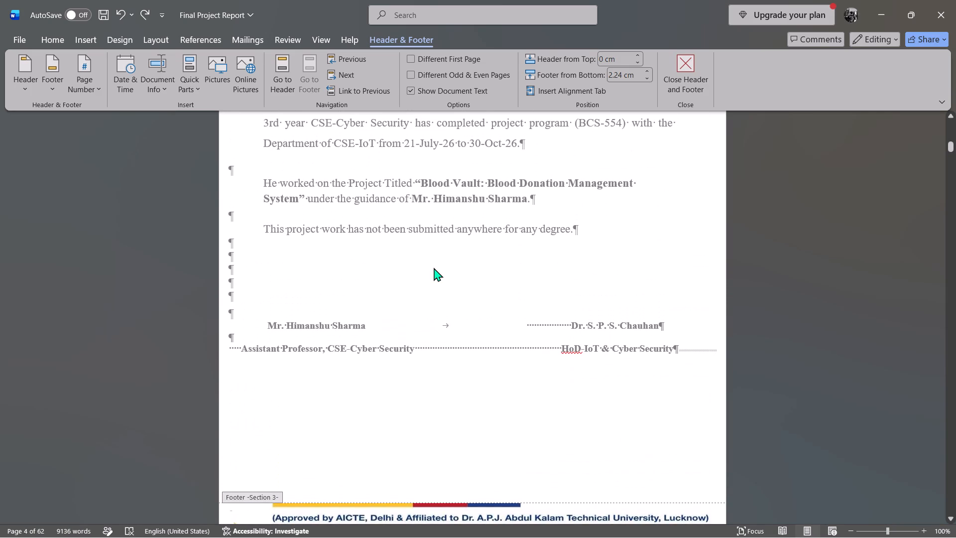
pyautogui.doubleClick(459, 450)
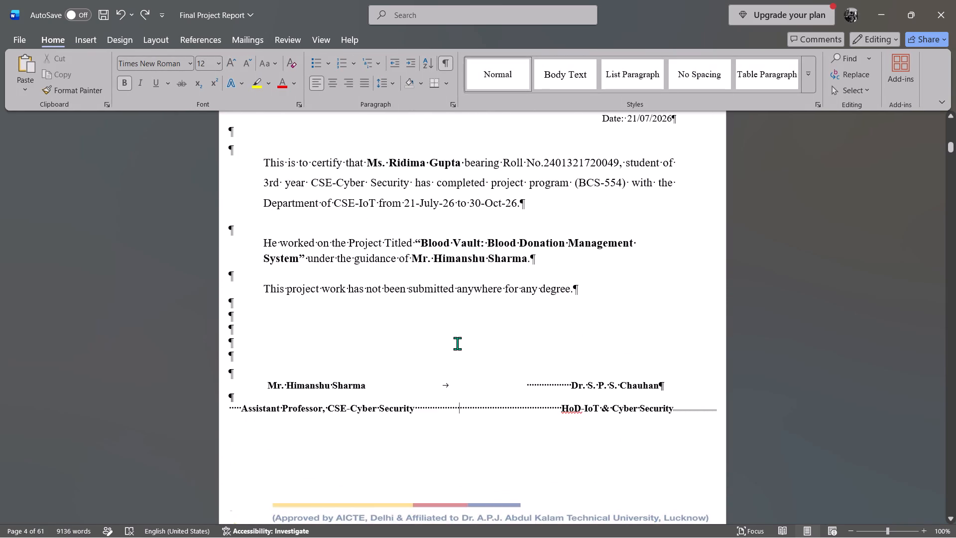
# Hide the paragraph and formatting marks.
pyautogui.hotkey('ctrl', 'shift', '8')
# Look through the Project Completion Certificate pages and the blank page between them to check their layout.
pyautogui.scroll(5, 551, 335)
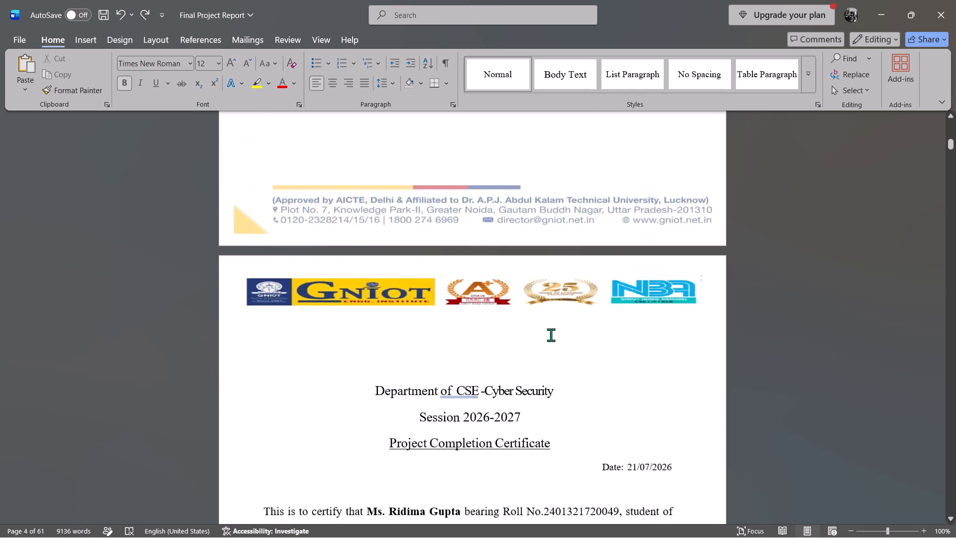
pyautogui.scroll(19, 551, 335)
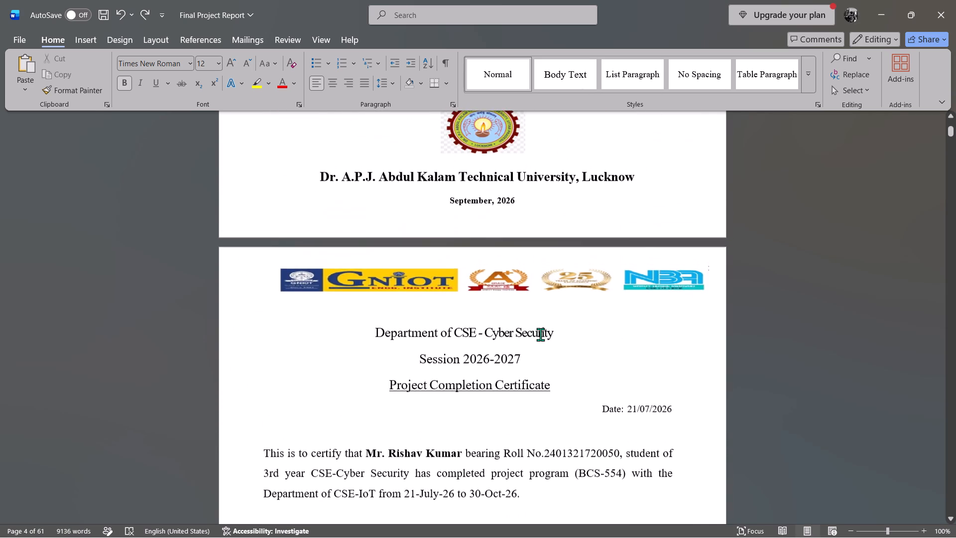
pyautogui.scroll(-3, 540, 334)
pyautogui.scroll(-7, 415, 311)
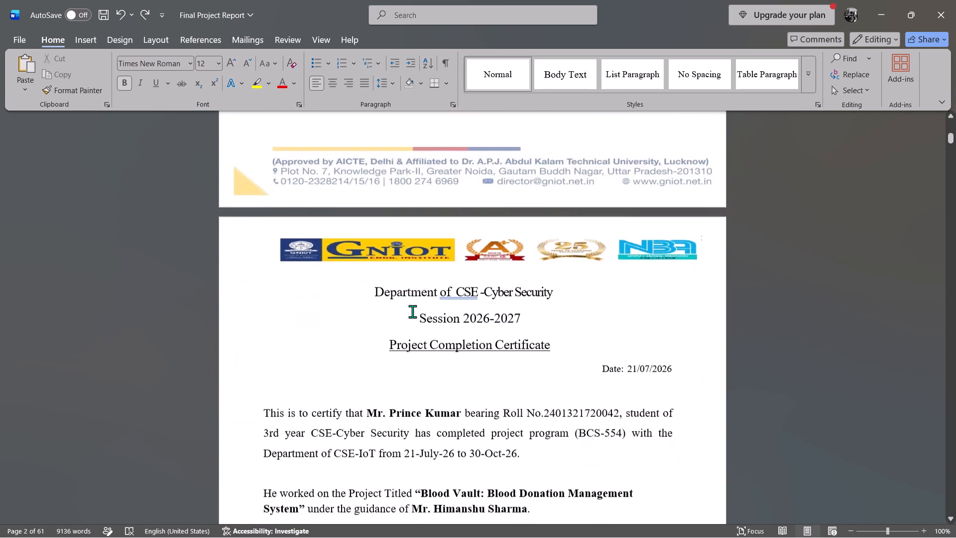
pyautogui.scroll(-19, 412, 311)
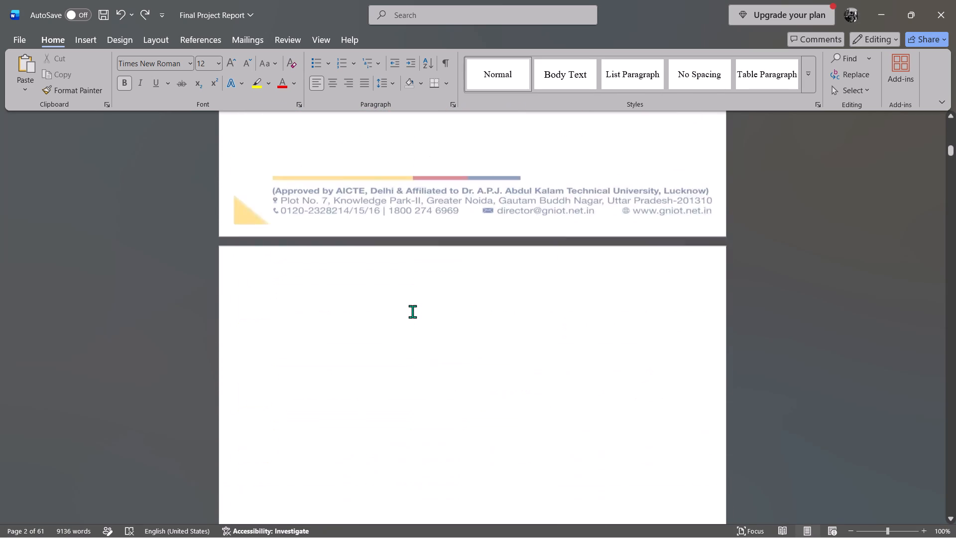
pyautogui.scroll(-12, 412, 311)
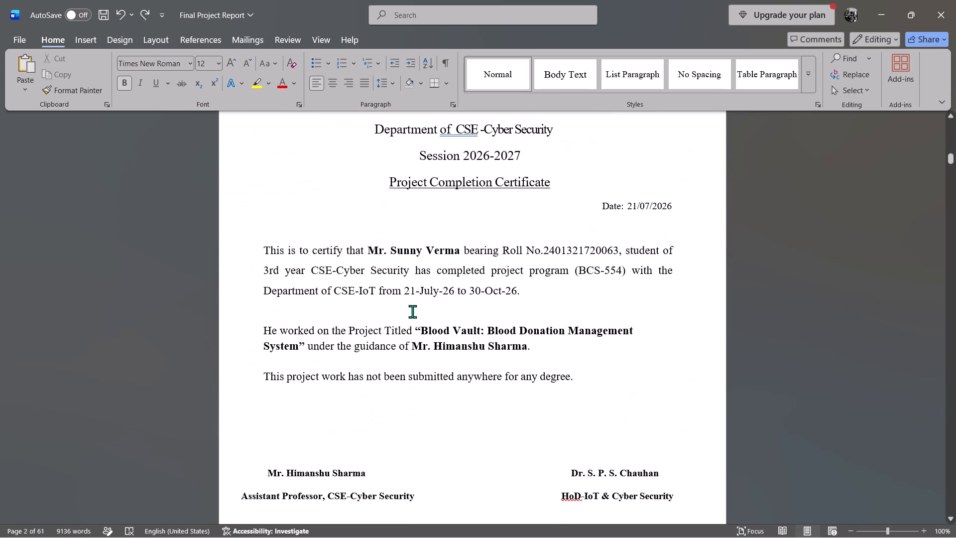
pyautogui.scroll(-5, 411, 308)
pyautogui.scroll(6, 411, 306)
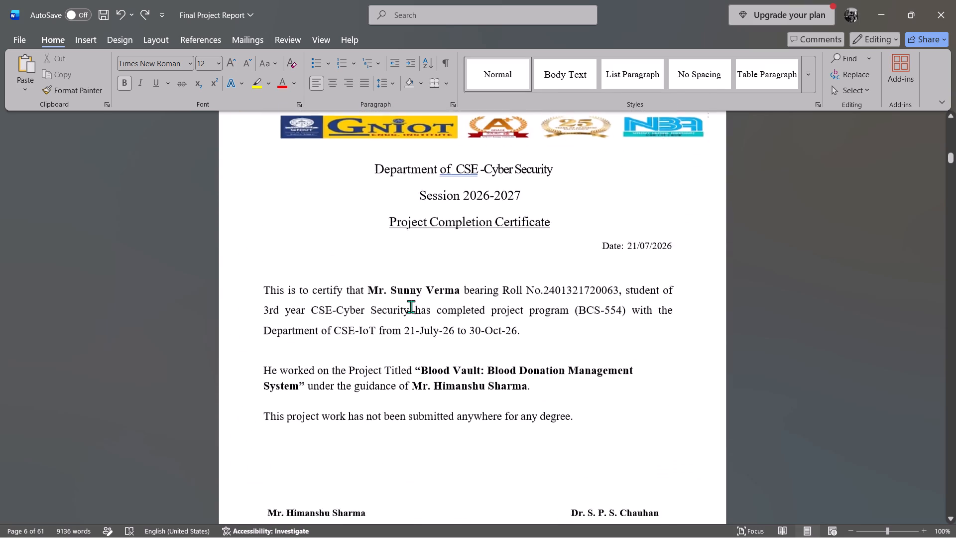
pyautogui.scroll(4, 411, 306)
# Examine the headers and footers of Sections 4 to 6 around the blank page, and return to the body text.
pyautogui.doubleClick(425, 342)
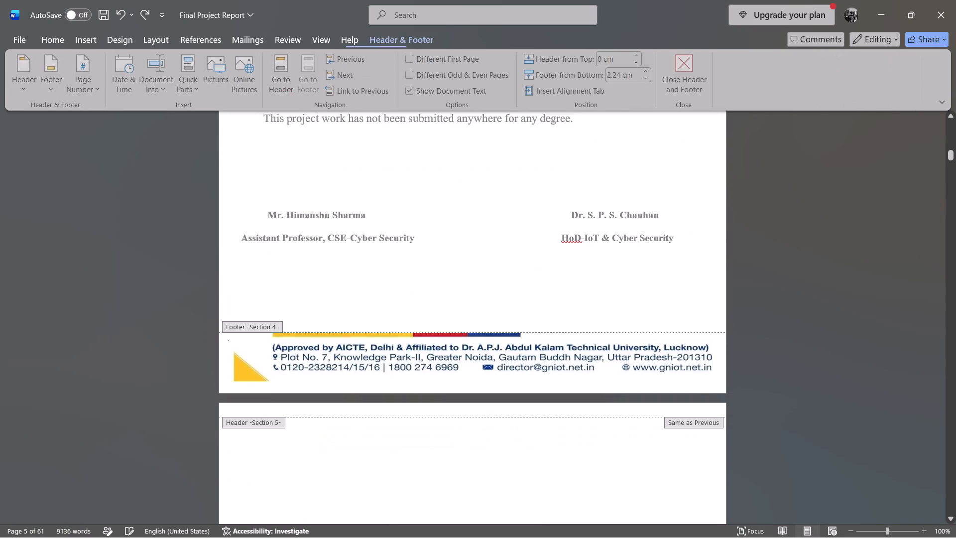
pyautogui.scroll(6, 421, 329)
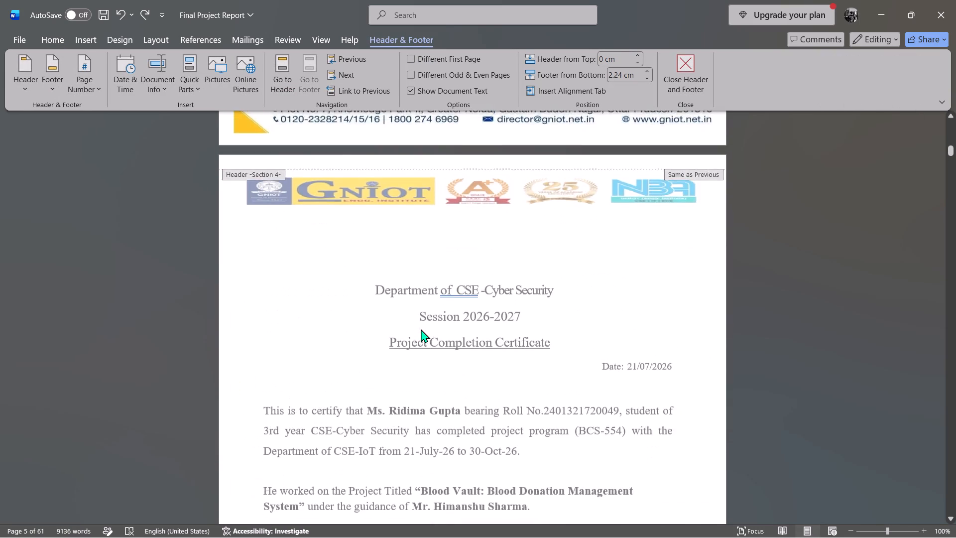
pyautogui.scroll(-15, 421, 329)
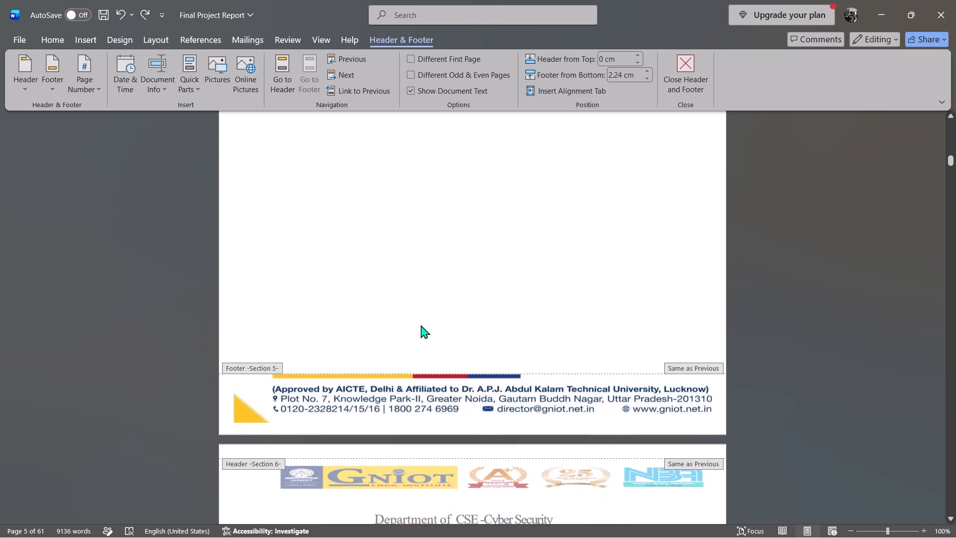
pyautogui.scroll(3, 425, 322)
pyautogui.doubleClick(429, 320)
pyautogui.scroll(2, 429, 320)
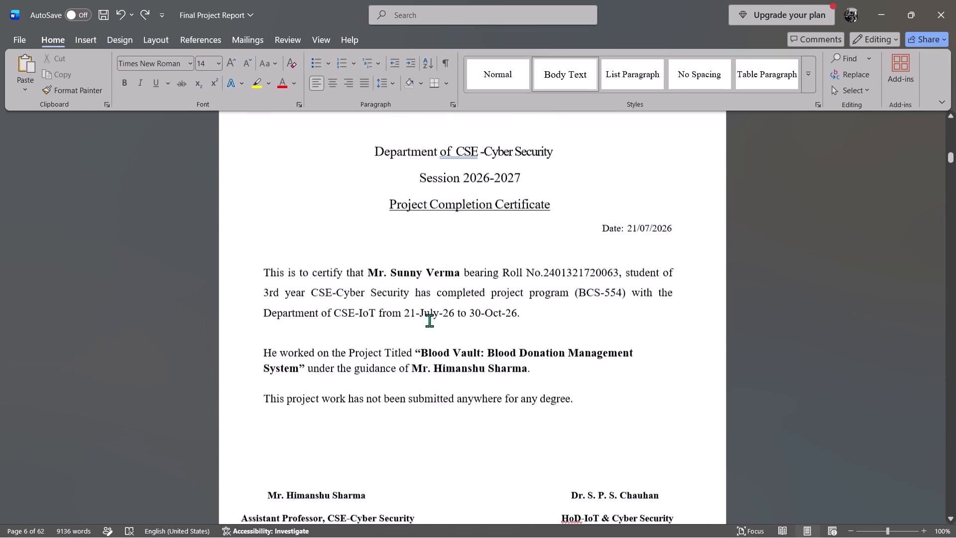
pyautogui.scroll(10, 429, 320)
pyautogui.scroll(-9, 429, 320)
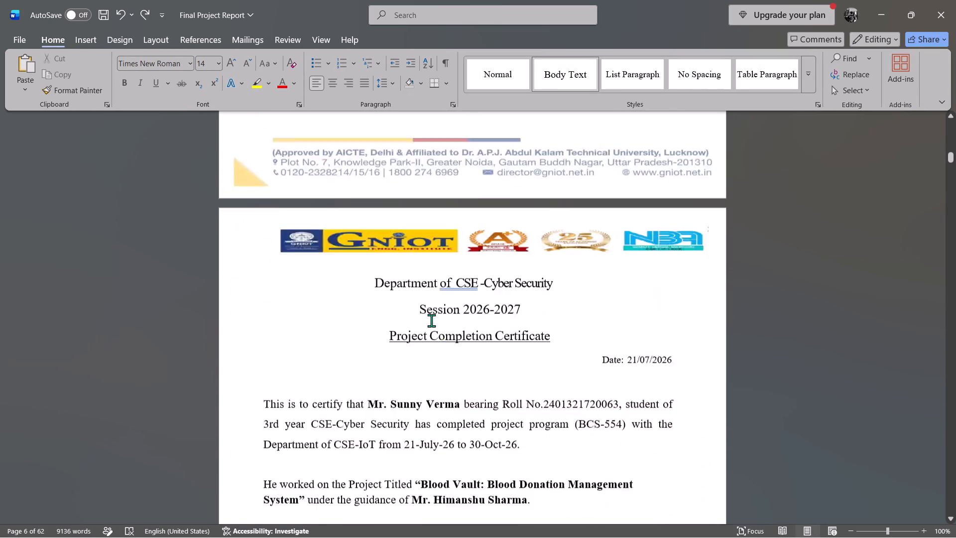
# Delete the page number I at the bottom of the Acknowledgement page, just before the Abstract.
pyautogui.scroll(-19, 431, 320)
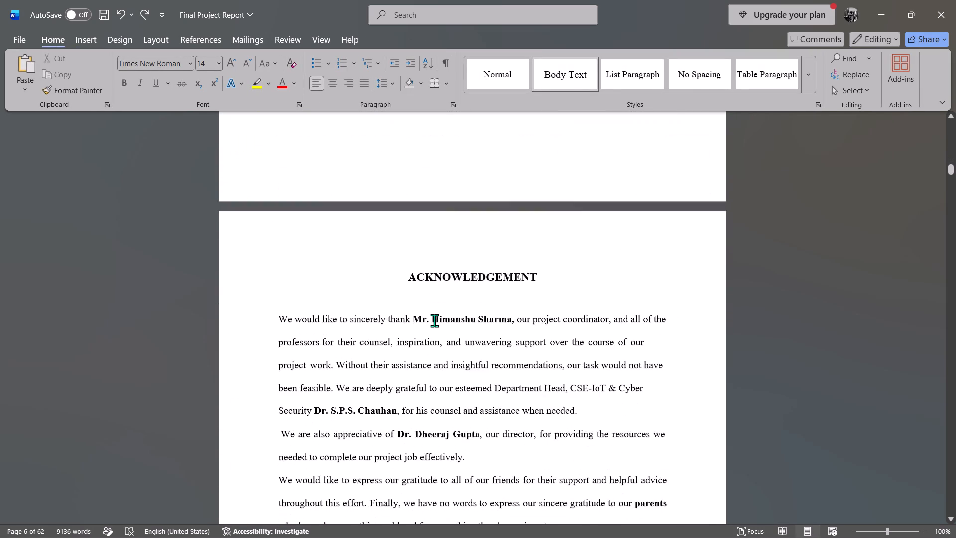
pyautogui.scroll(-8, 434, 320)
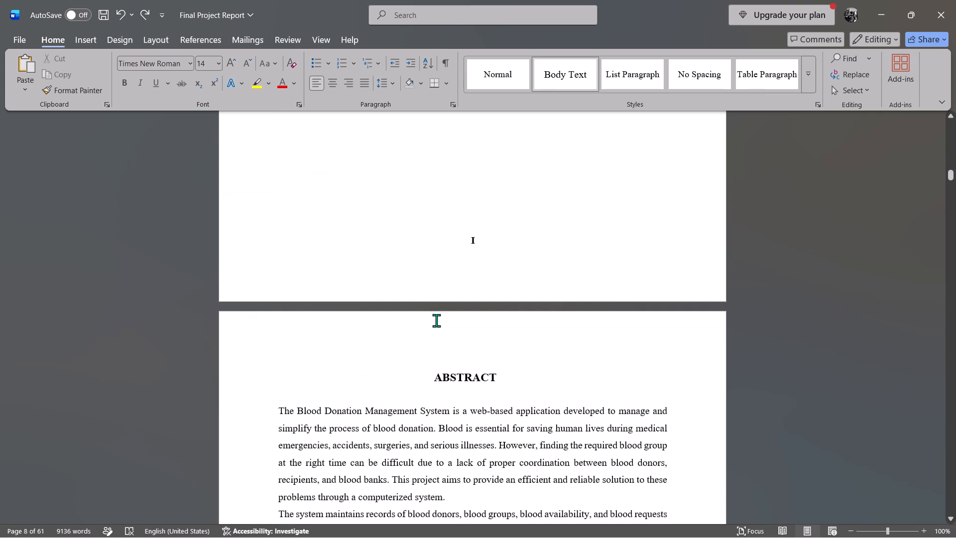
pyautogui.click(460, 223)
pyautogui.click(486, 235)
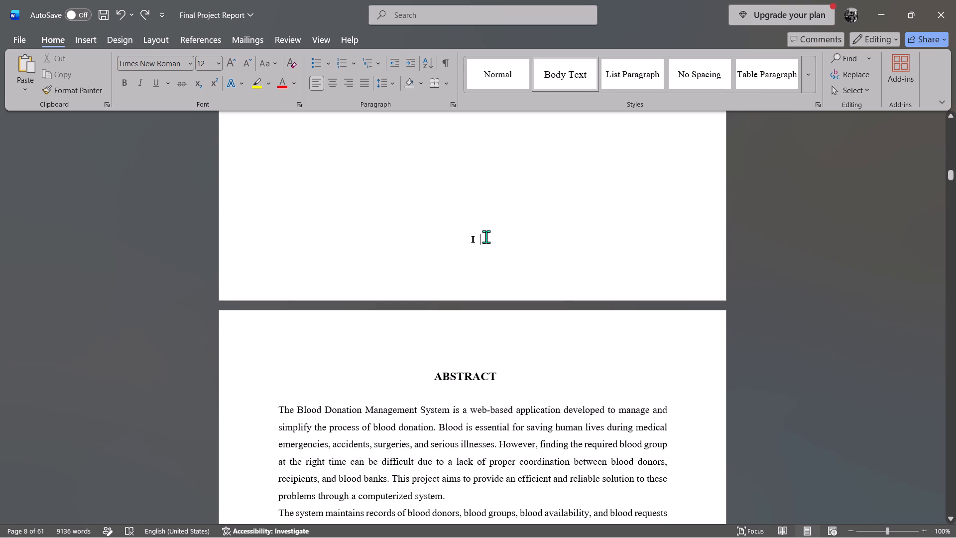
pyautogui.press('BackSpace')
pyautogui.press('BackSpace')
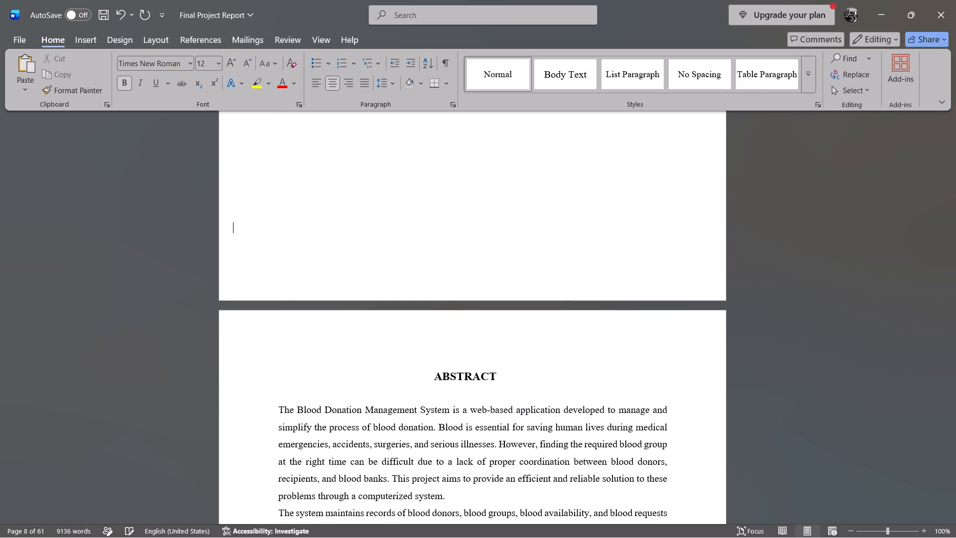
pyautogui.press('BackSpace')
# Delete the typed page number III below the contents table on the first contents page.
pyautogui.scroll(-13, 527, 297)
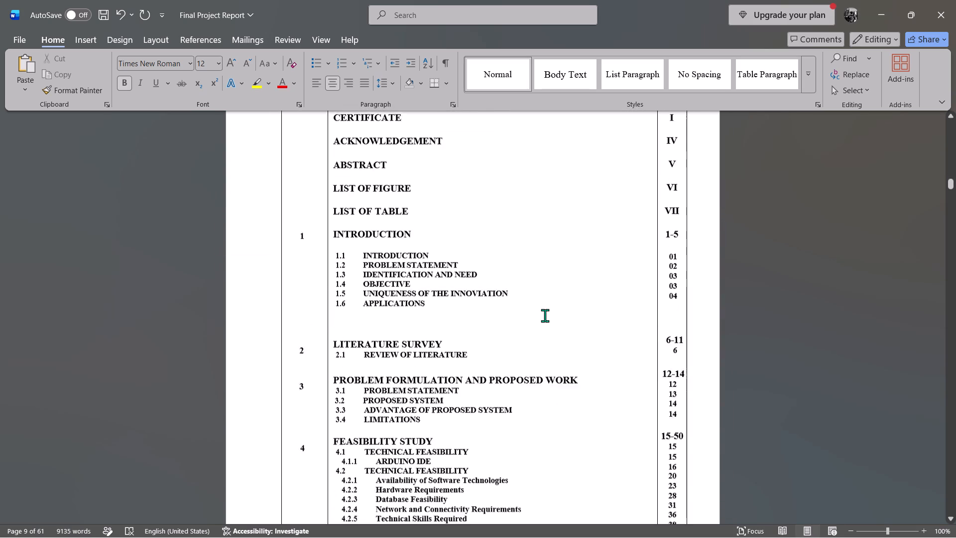
pyautogui.scroll(-9, 545, 315)
pyautogui.scroll(2, 549, 311)
pyautogui.click(513, 258)
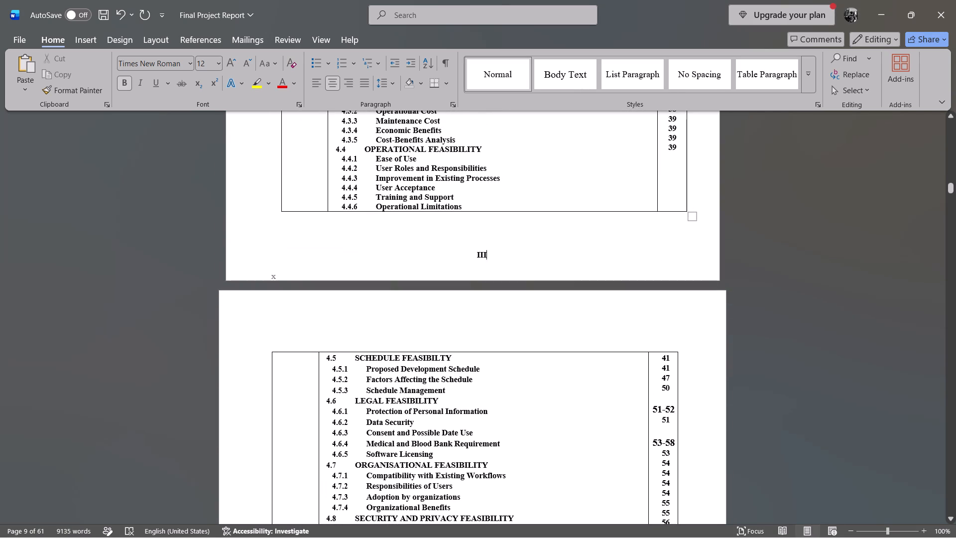
pyautogui.press('BackSpace')
pyautogui.press('BackSpace')
pyautogui.press('BackSpace')
pyautogui.press('BackSpace')
pyautogui.press('BackSpace')
# Remove the xi page number from the Section 10 footer under the first contents page and leave footer editing.
pyautogui.scroll(-3, 531, 284)
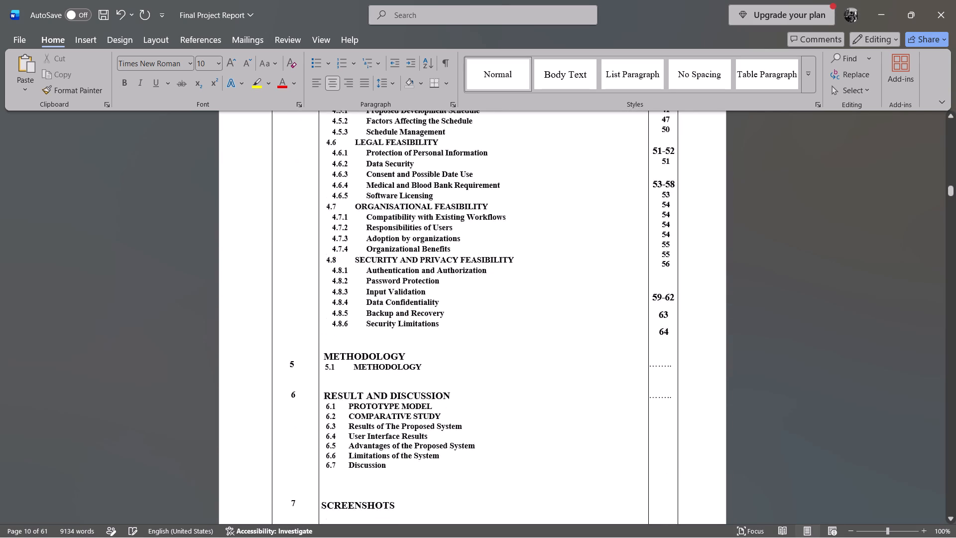
pyautogui.scroll(-3, 531, 284)
pyautogui.scroll(1, 531, 284)
pyautogui.scroll(-3, 531, 284)
pyautogui.click(494, 346)
pyautogui.doubleClick(491, 349)
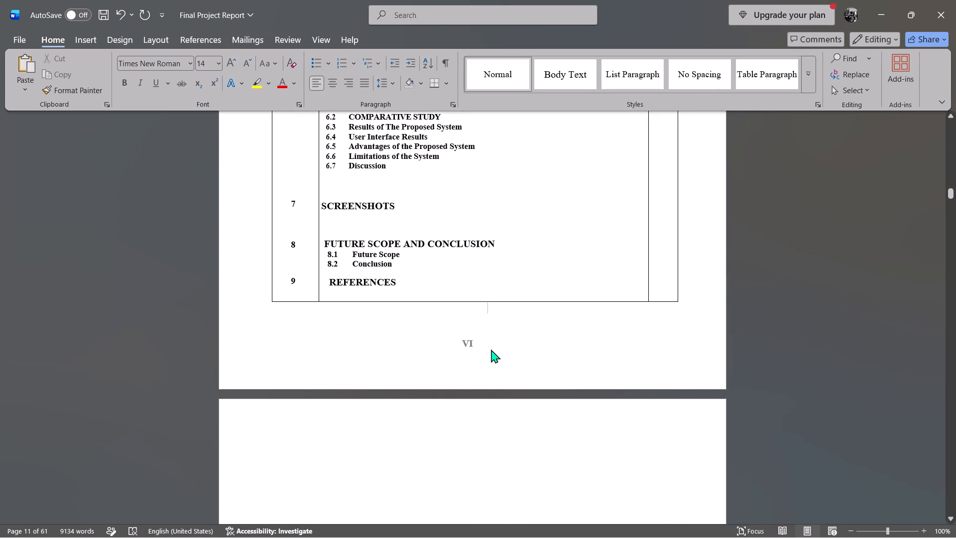
pyautogui.scroll(-2, 494, 346)
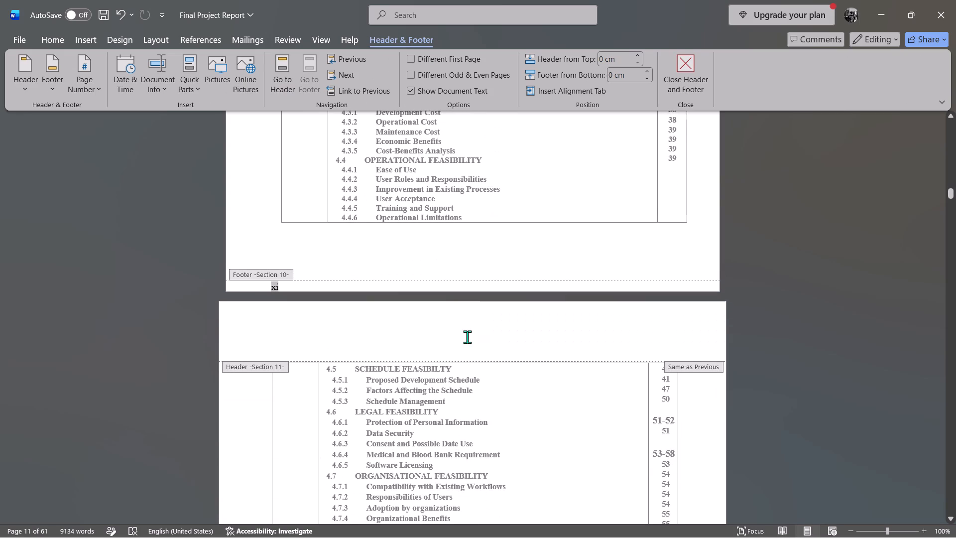
pyautogui.press('BackSpace')
pyautogui.click(350, 292)
pyautogui.press('BackSpace')
pyautogui.press('BackSpace')
pyautogui.press('BackSpace')
pyautogui.doubleClick(436, 240)
# Delete the VI page number from the Section 11 footer under the second contents page.
pyautogui.scroll(1, 482, 242)
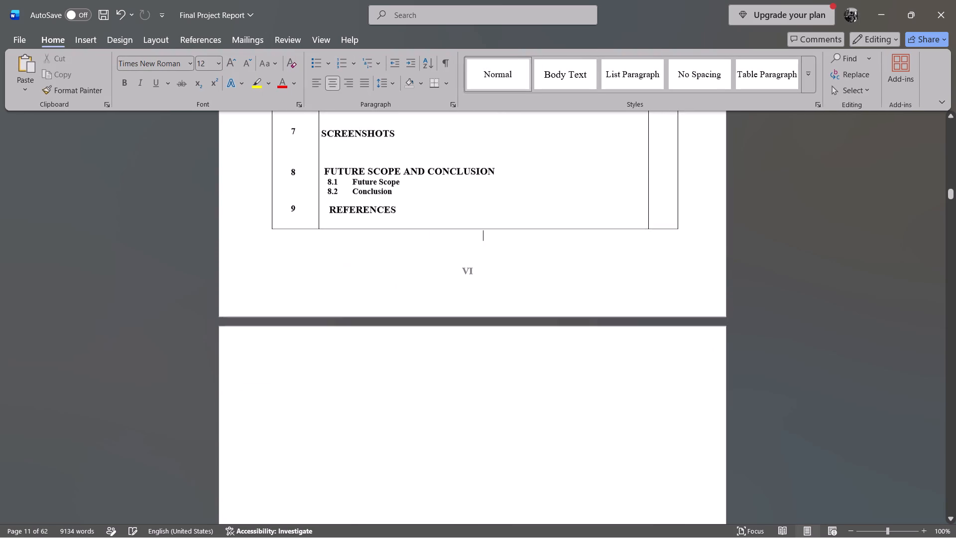
pyautogui.doubleClick(481, 284)
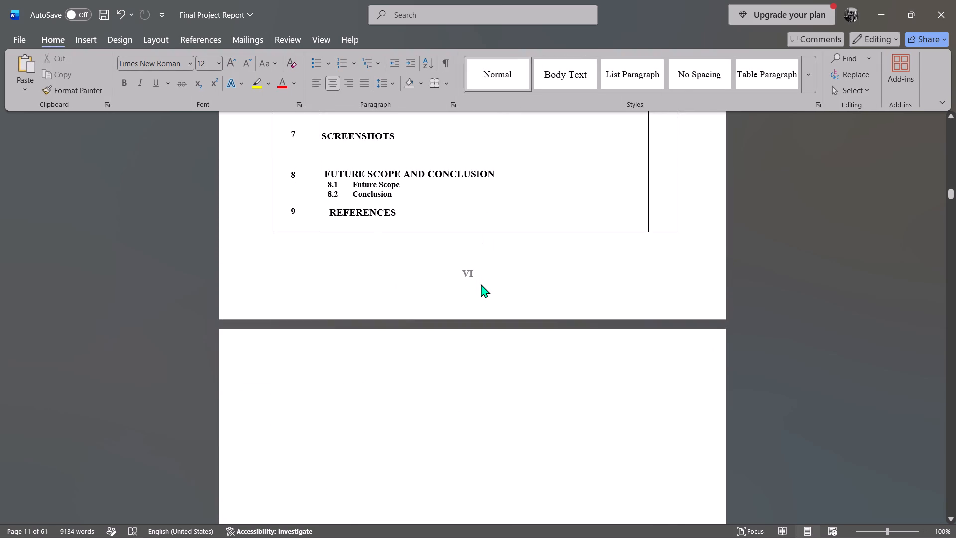
pyautogui.scroll(-5, 439, 338)
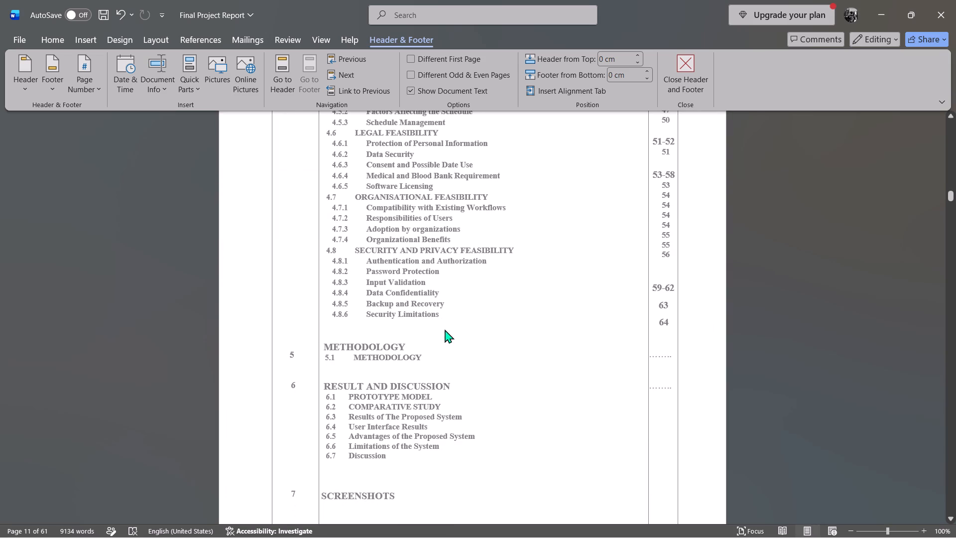
pyautogui.scroll(3, 485, 323)
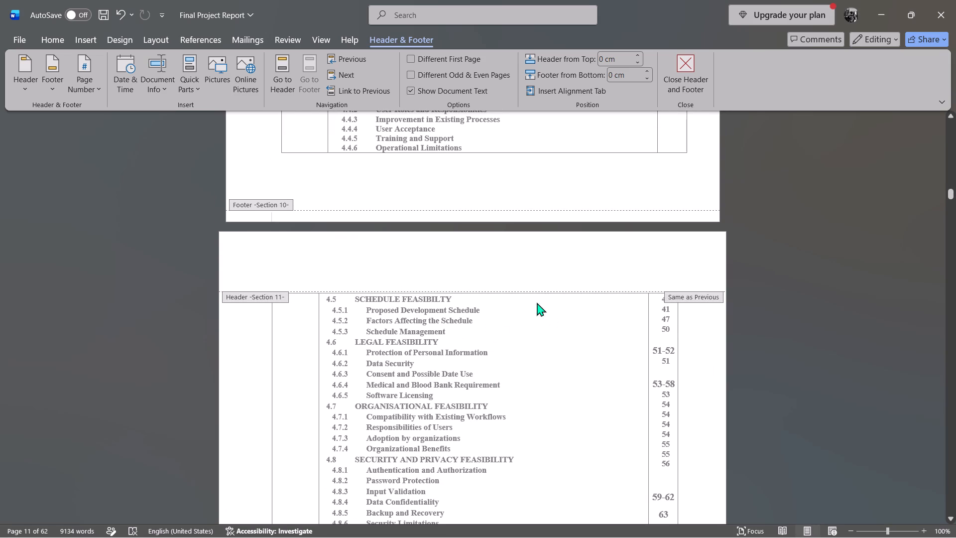
pyautogui.scroll(-7, 501, 325)
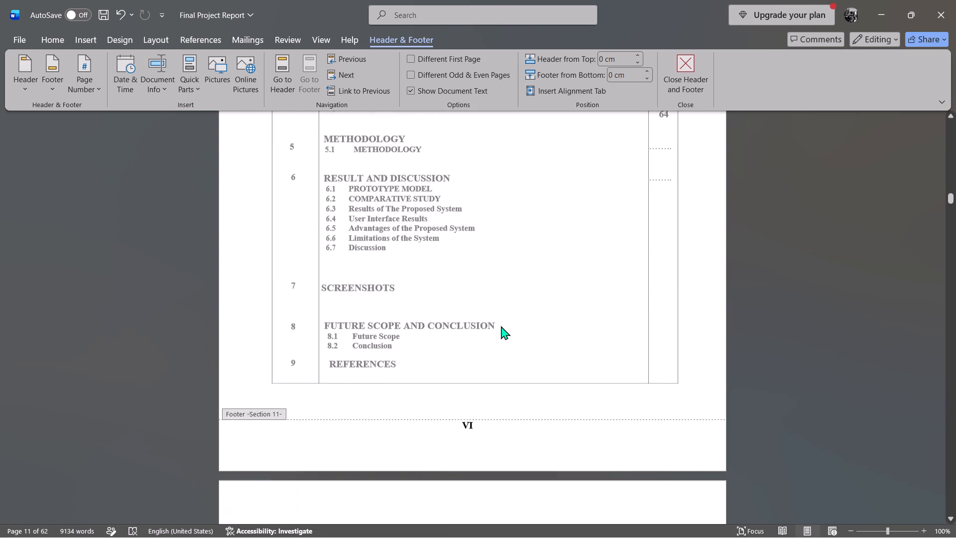
pyautogui.click(483, 356)
pyautogui.click(458, 351)
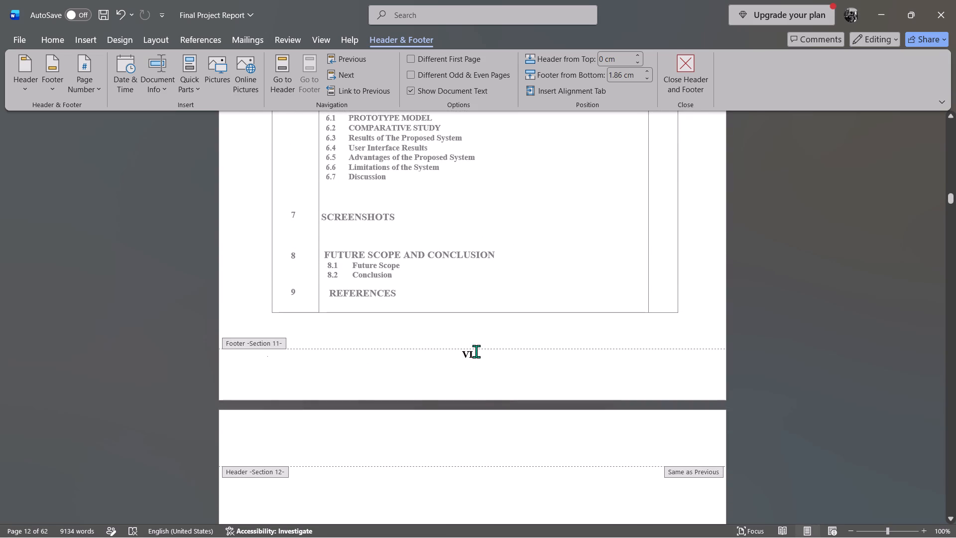
pyautogui.click(476, 351)
pyautogui.press('Delete')
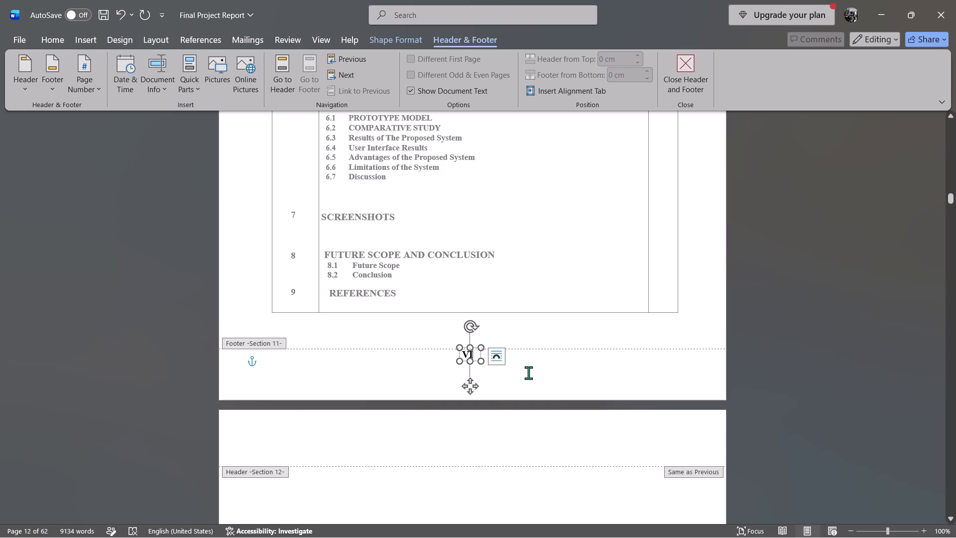
pyautogui.press('BackSpace')
pyautogui.press('BackSpace')
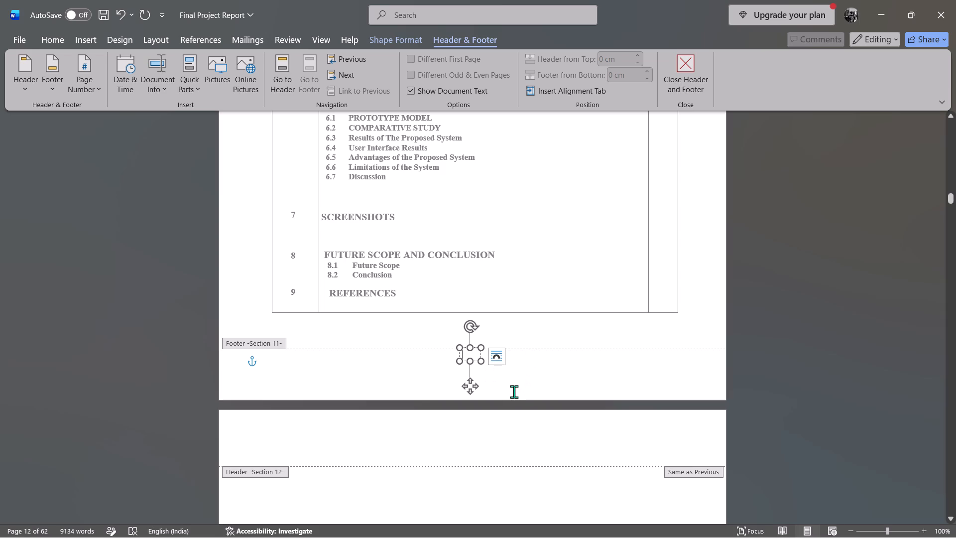
pyautogui.click(514, 392)
# Delete the page number from the Section 13 footer, starting at the first page of Chapter 1.
pyautogui.scroll(-1, 510, 385)
pyautogui.scroll(1, 510, 385)
pyautogui.scroll(-11, 510, 385)
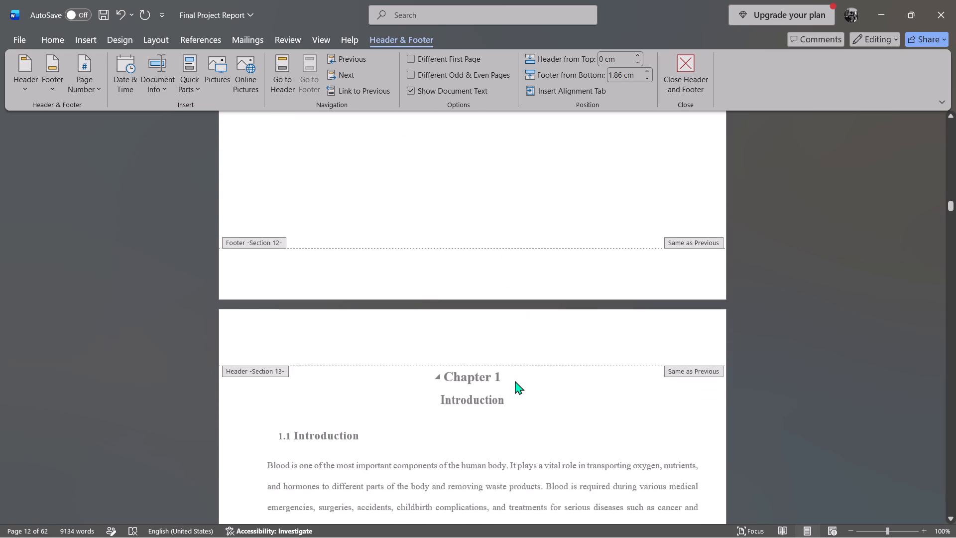
pyautogui.scroll(-10, 515, 381)
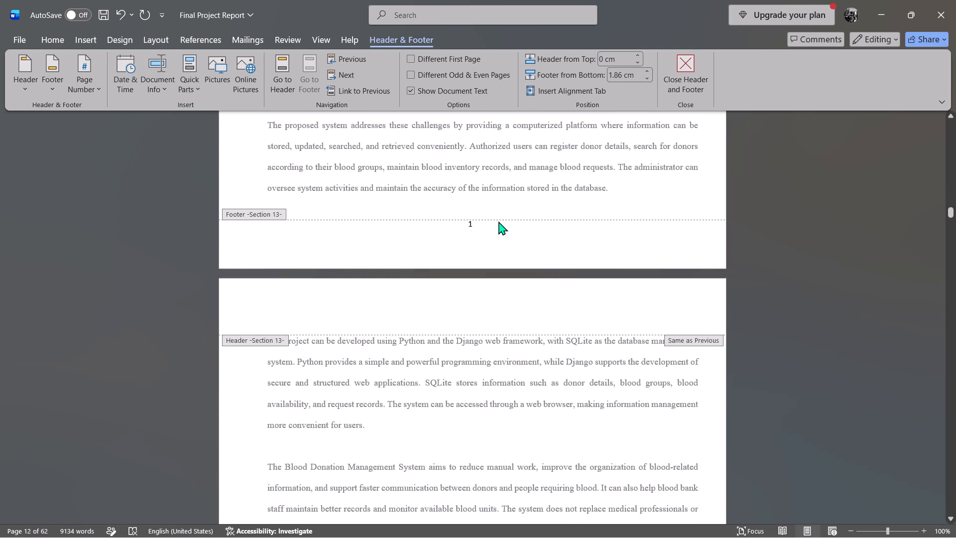
pyautogui.click(498, 221)
pyautogui.doubleClick(484, 227)
pyautogui.doubleClick(488, 259)
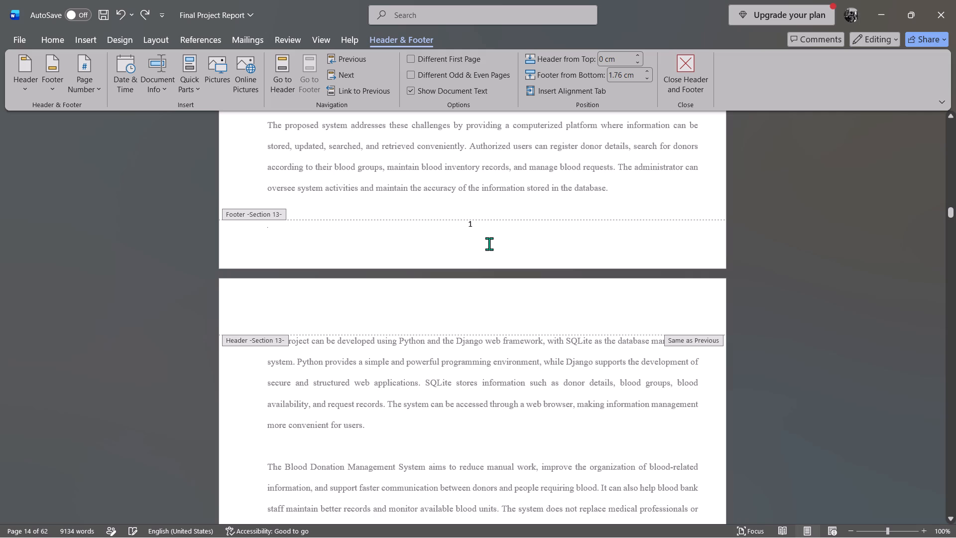
pyautogui.doubleClick(489, 244)
pyautogui.click(474, 227)
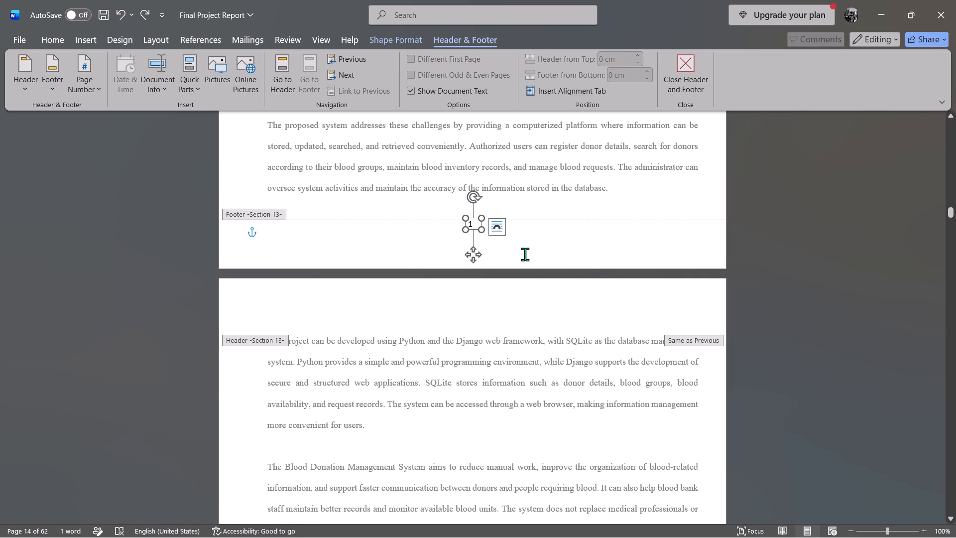
pyautogui.press('Delete')
# Check the page footers from Chapter 1 through section 4.3.1 Development Cost for leftover page numbers, and leave footer editing.
pyautogui.scroll(-9, 485, 255)
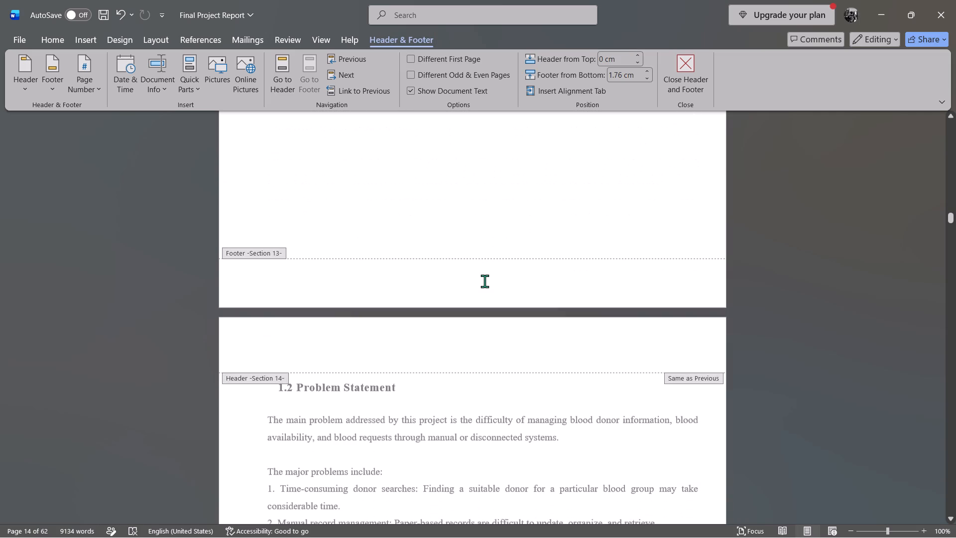
pyautogui.scroll(-14, 483, 283)
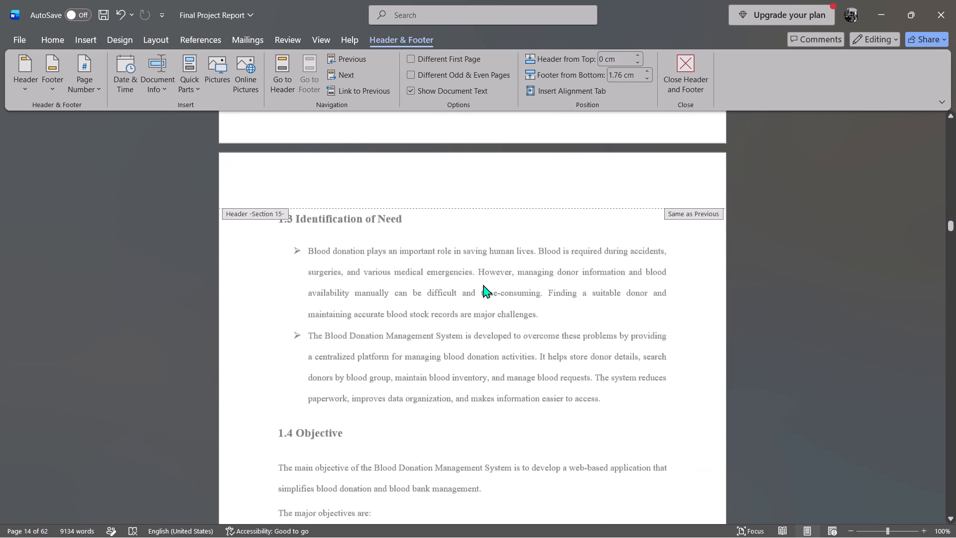
pyautogui.scroll(-16, 483, 284)
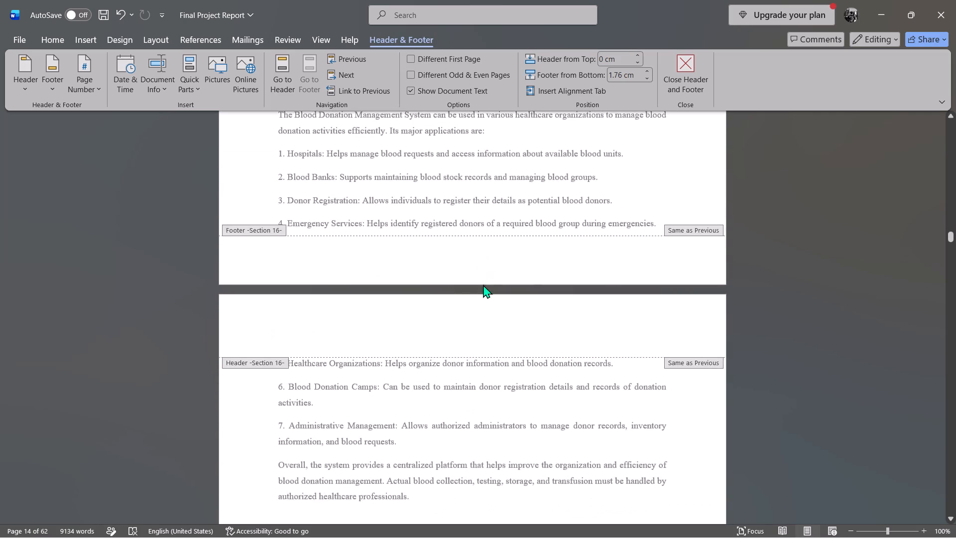
pyautogui.scroll(-17, 483, 284)
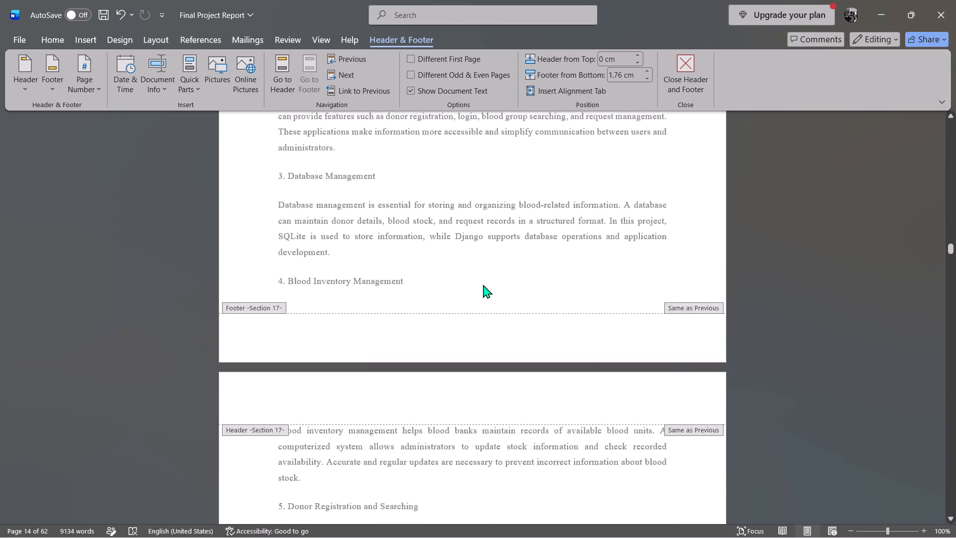
pyautogui.scroll(-16, 483, 284)
pyautogui.scroll(1, 483, 284)
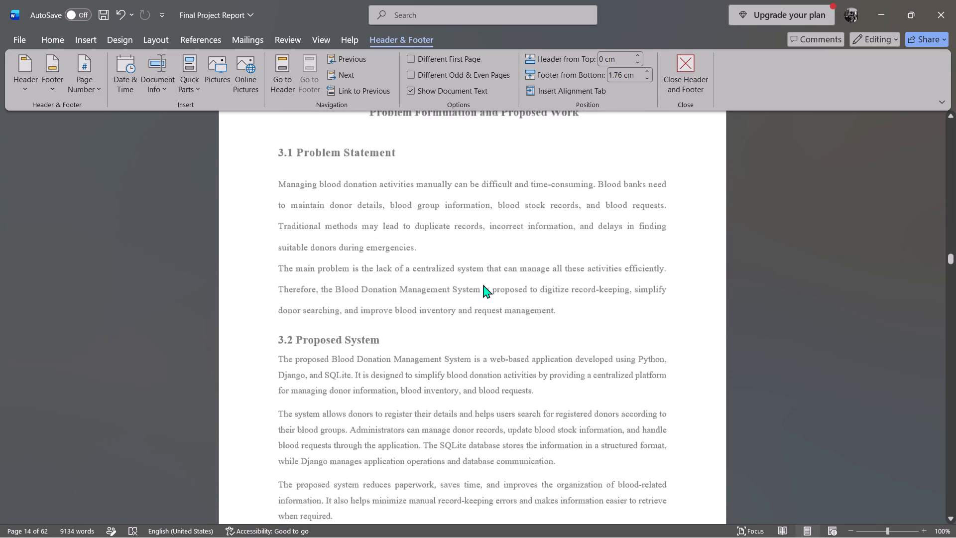
pyautogui.scroll(-17, 483, 284)
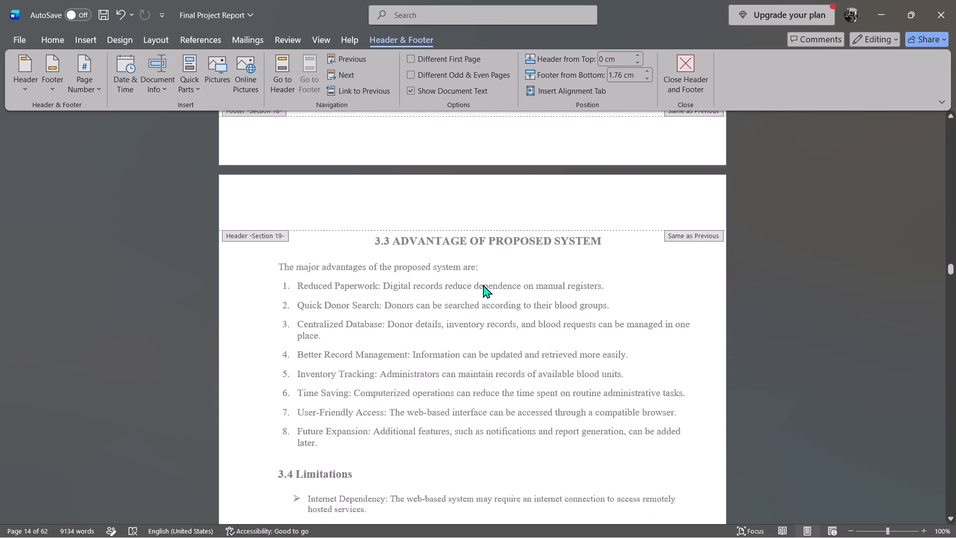
pyautogui.scroll(-17, 483, 284)
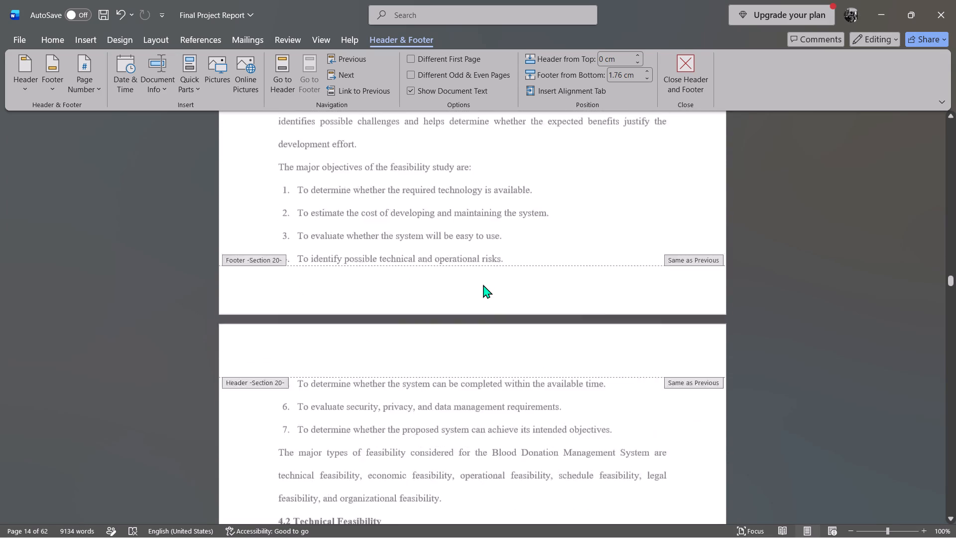
pyautogui.scroll(-14, 483, 284)
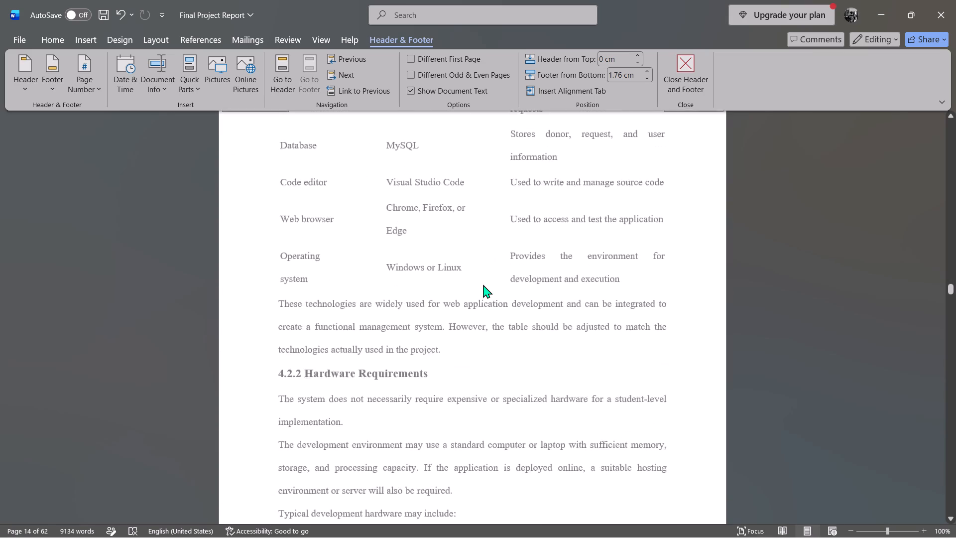
pyautogui.scroll(-17, 483, 284)
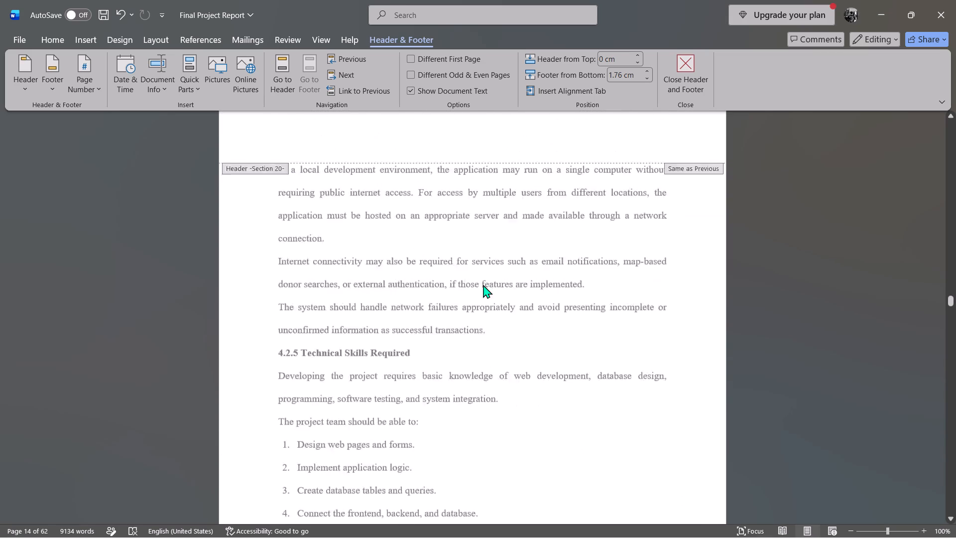
pyautogui.scroll(-20, 483, 284)
pyautogui.scroll(-1, 483, 284)
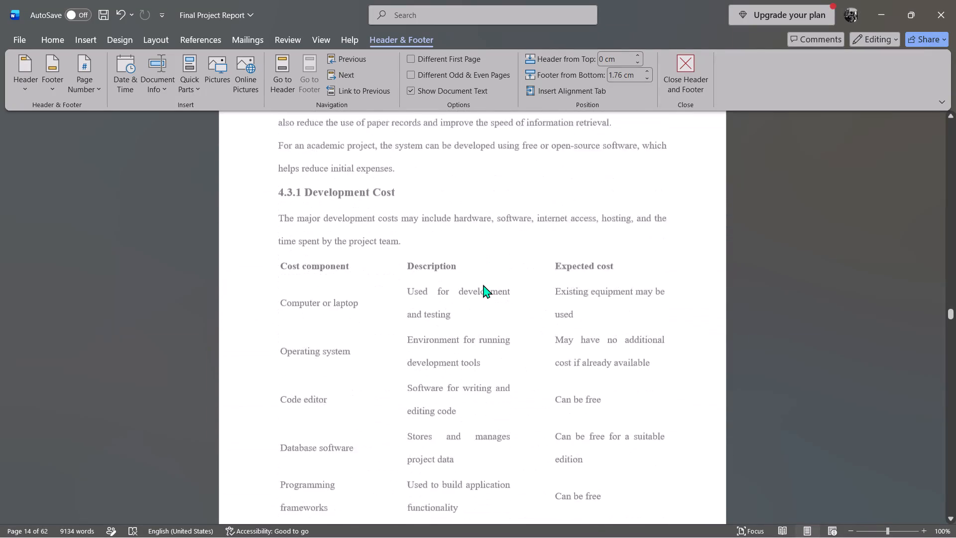
pyautogui.doubleClick(488, 284)
# Check the remaining pages of Chapter 4, from section 4.3.1 up to Chapter 5, for leftover footer page numbers.
pyautogui.scroll(-6, 488, 284)
pyautogui.scroll(1, 488, 284)
pyautogui.scroll(-20, 488, 284)
pyautogui.scroll(1, 488, 284)
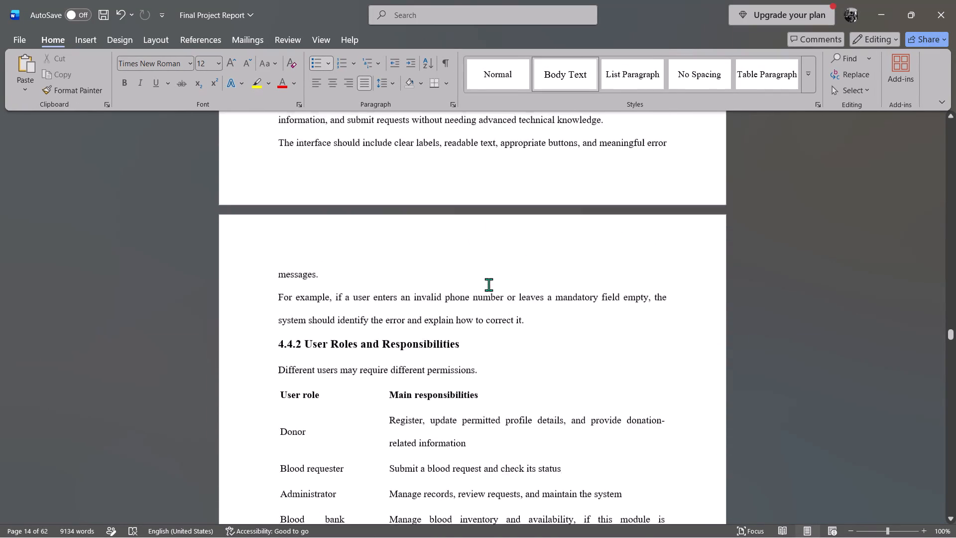
pyautogui.scroll(-20, 488, 284)
pyautogui.scroll(-1, 488, 284)
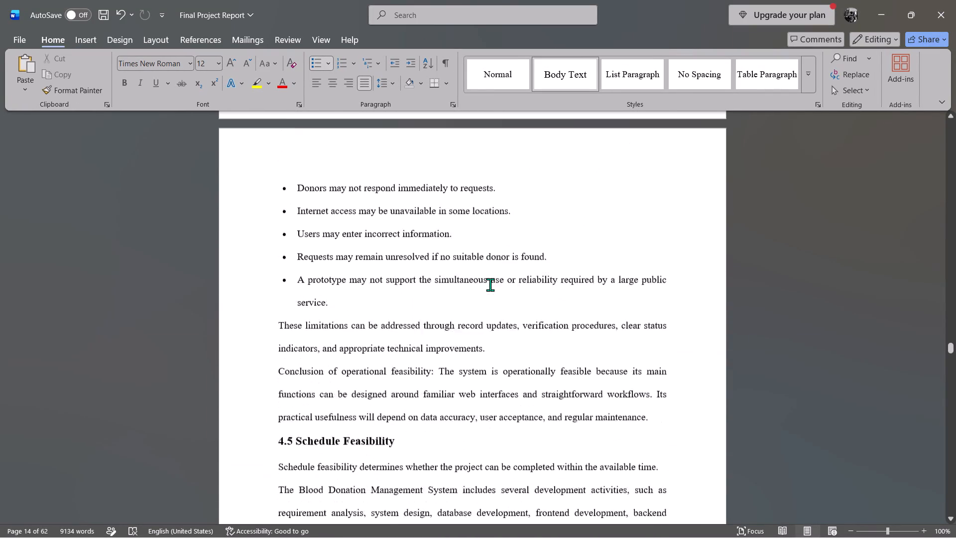
pyautogui.scroll(-16, 490, 284)
pyautogui.scroll(-20, 491, 287)
pyautogui.scroll(-4, 491, 287)
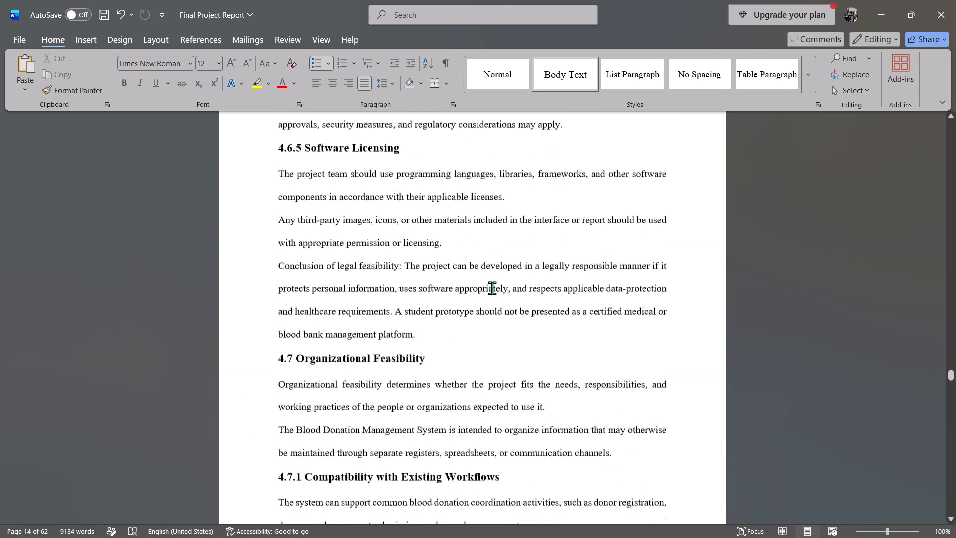
pyautogui.scroll(-14, 492, 288)
pyautogui.scroll(1, 500, 286)
pyautogui.scroll(-6, 500, 286)
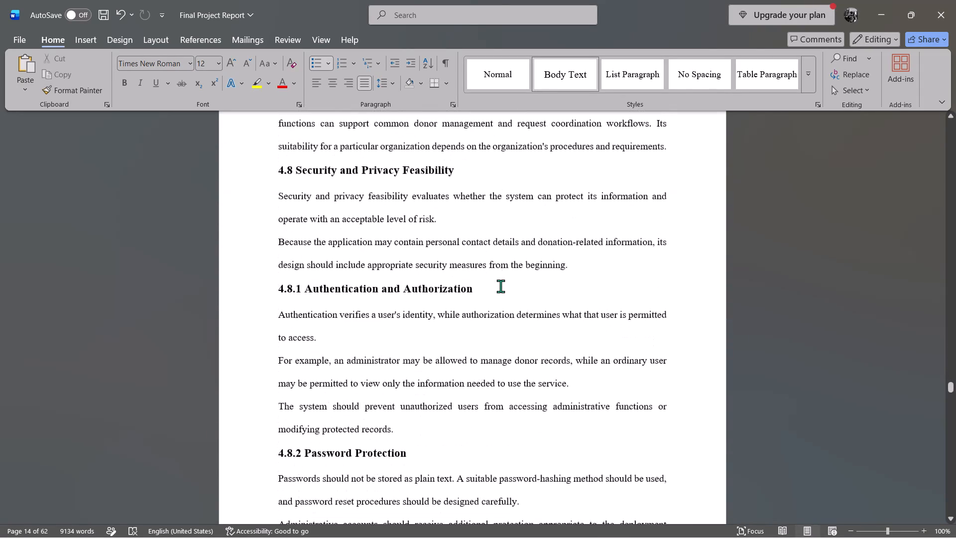
pyautogui.scroll(-16, 500, 286)
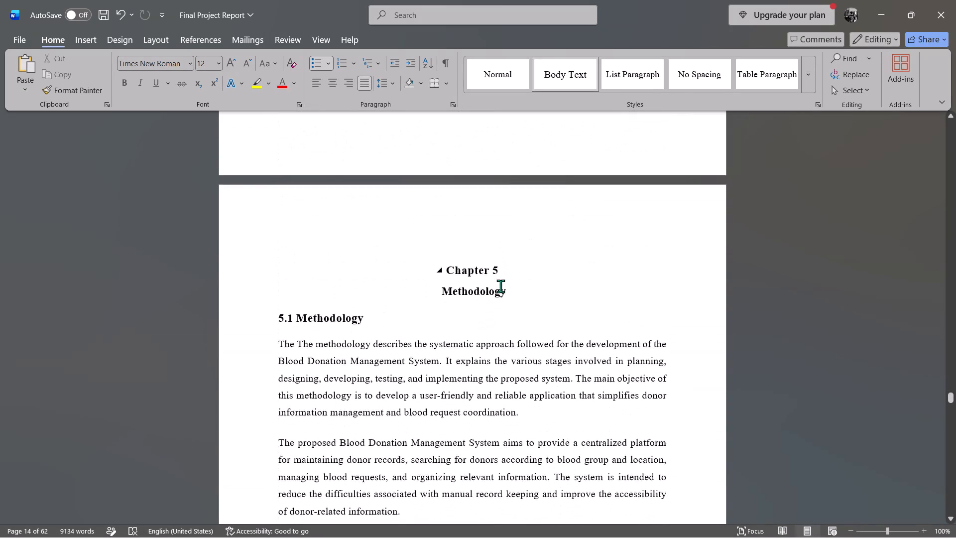
# Check the pages from Chapter 5 Methodology through Chapter 9 and the closing plagiarism notes for leftover page numbers and blank pages.
pyautogui.scroll(-18, 500, 286)
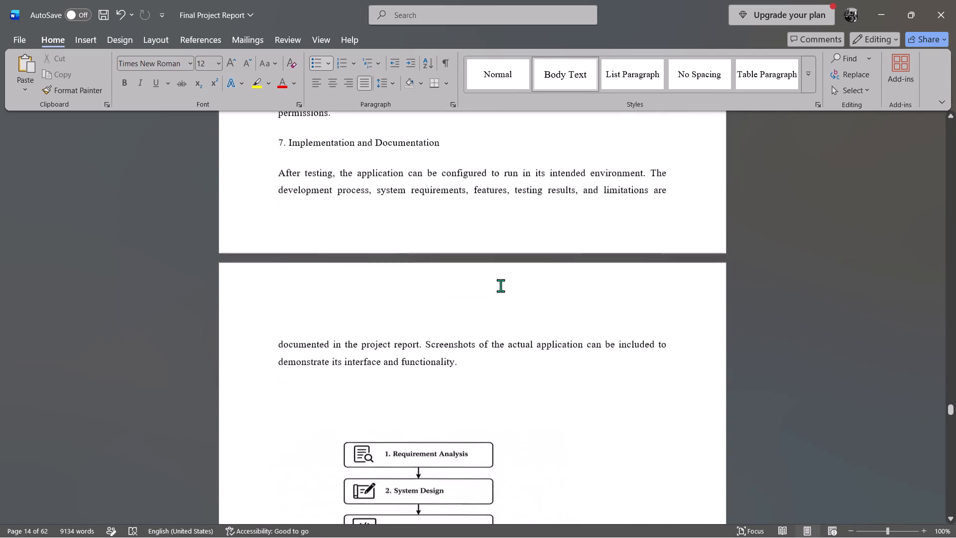
pyautogui.scroll(-16, 500, 285)
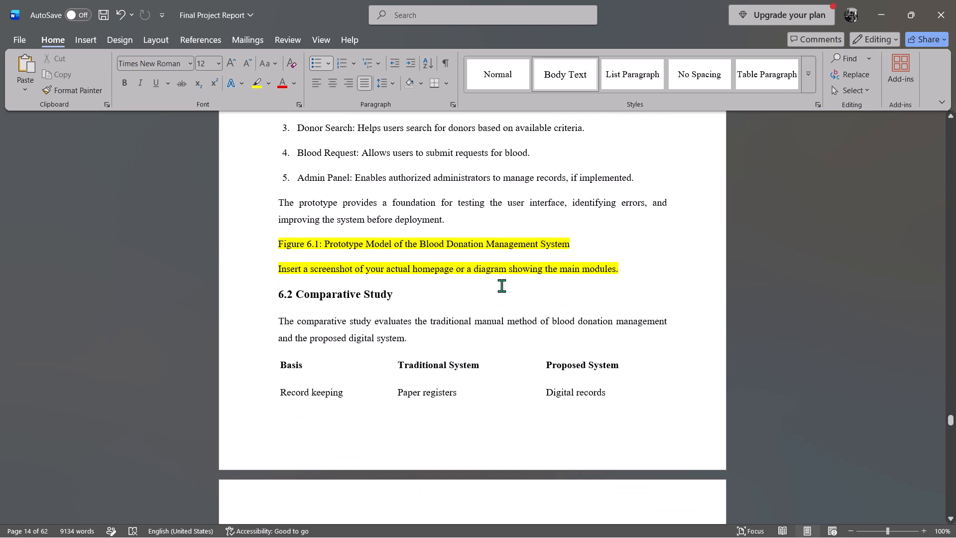
pyautogui.scroll(-12, 473, 281)
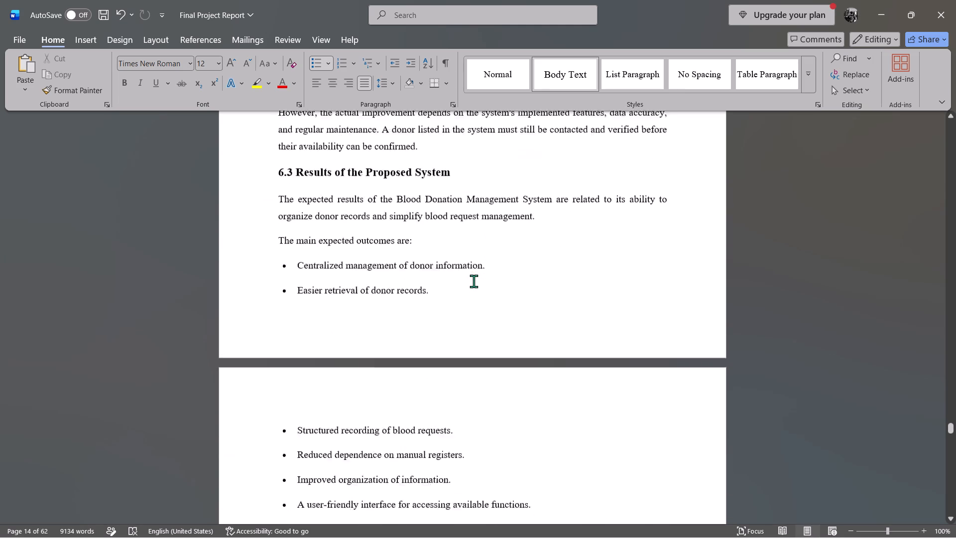
pyautogui.scroll(-17, 474, 281)
pyautogui.scroll(1, 479, 284)
pyautogui.scroll(-3, 479, 284)
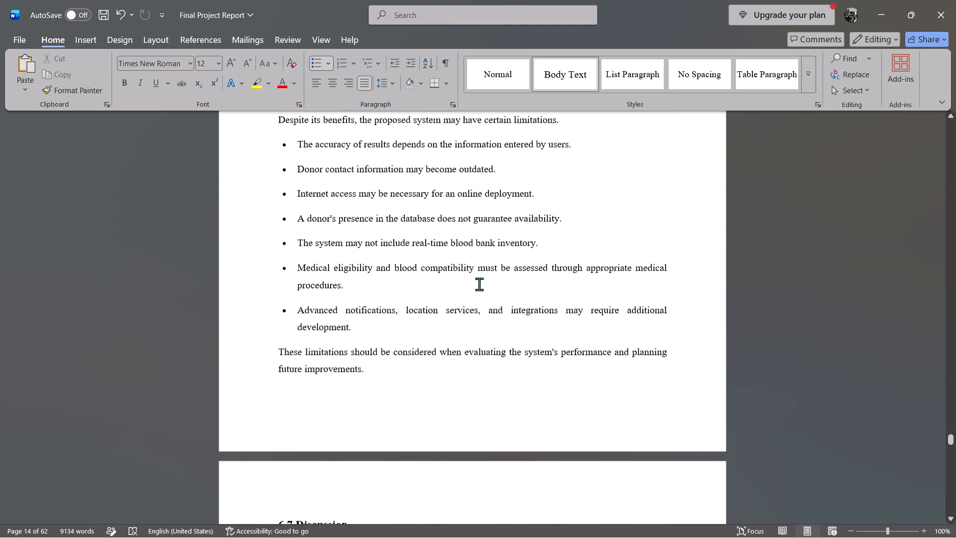
pyautogui.scroll(-20, 479, 284)
pyautogui.scroll(-3, 479, 284)
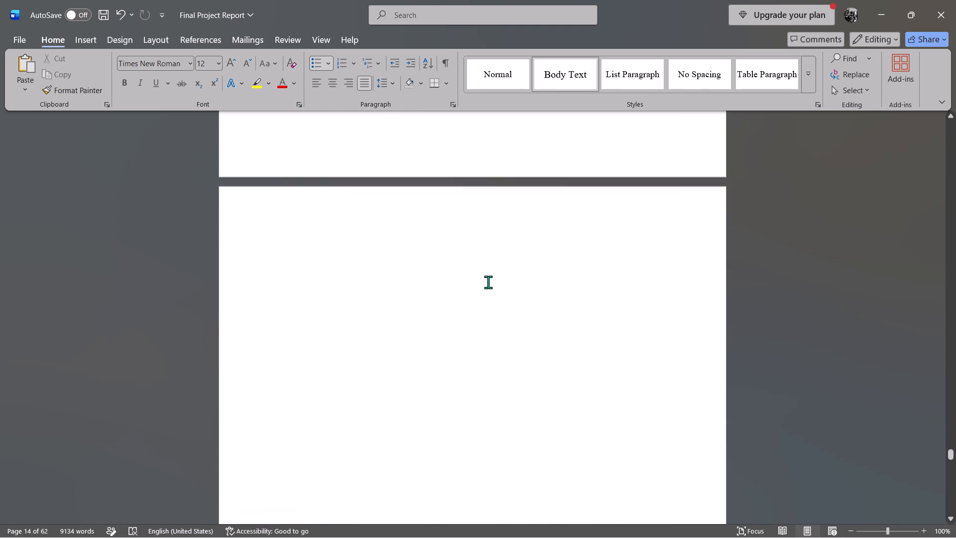
pyautogui.scroll(-20, 488, 282)
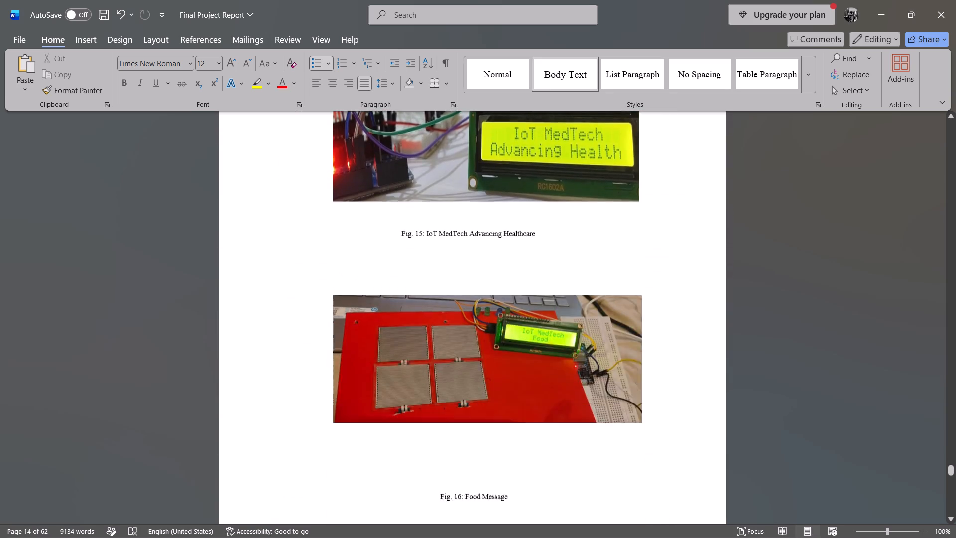
pyautogui.scroll(-20, 489, 282)
pyautogui.scroll(-5, 489, 282)
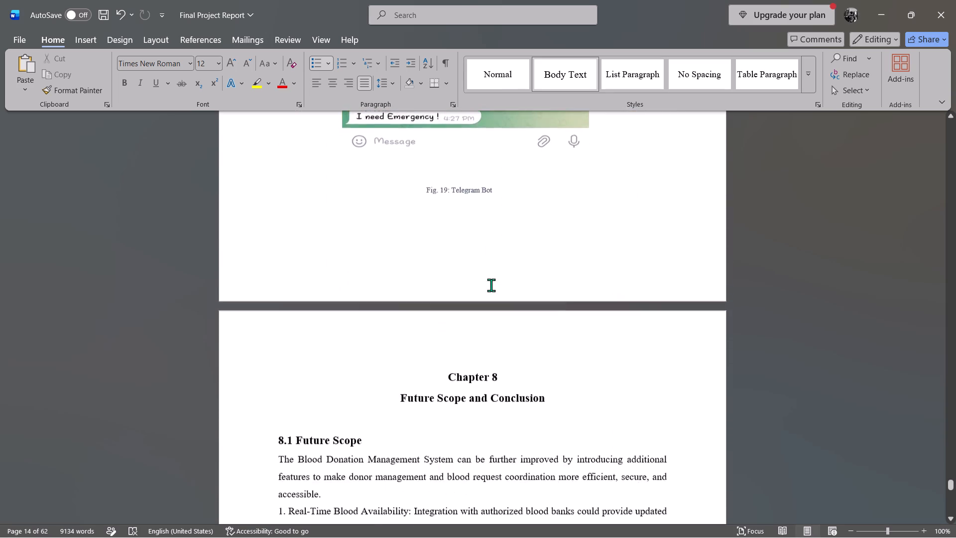
pyautogui.scroll(-5, 491, 285)
pyautogui.scroll(1, 491, 285)
pyautogui.scroll(-6, 491, 285)
pyautogui.scroll(1, 491, 286)
pyautogui.scroll(-5, 491, 286)
pyautogui.scroll(1, 491, 284)
pyautogui.scroll(-4, 491, 284)
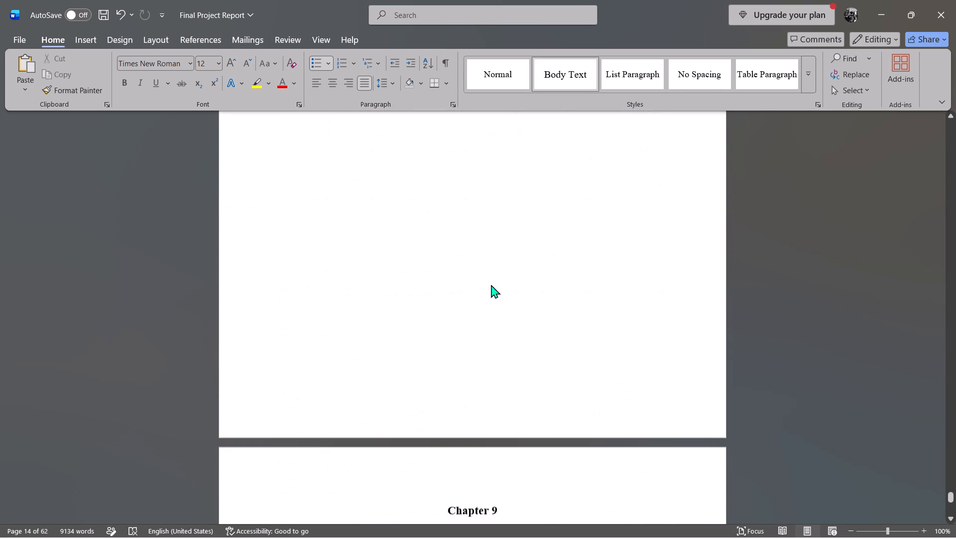
pyautogui.scroll(-4, 491, 284)
pyautogui.scroll(1, 491, 284)
pyautogui.scroll(-15, 491, 284)
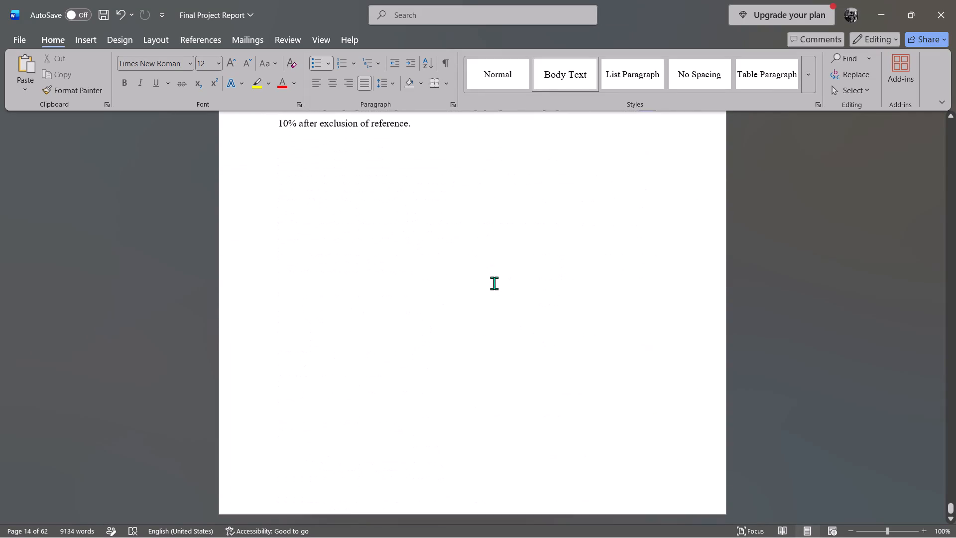
pyautogui.scroll(-3, 494, 283)
pyautogui.scroll(5, 494, 283)
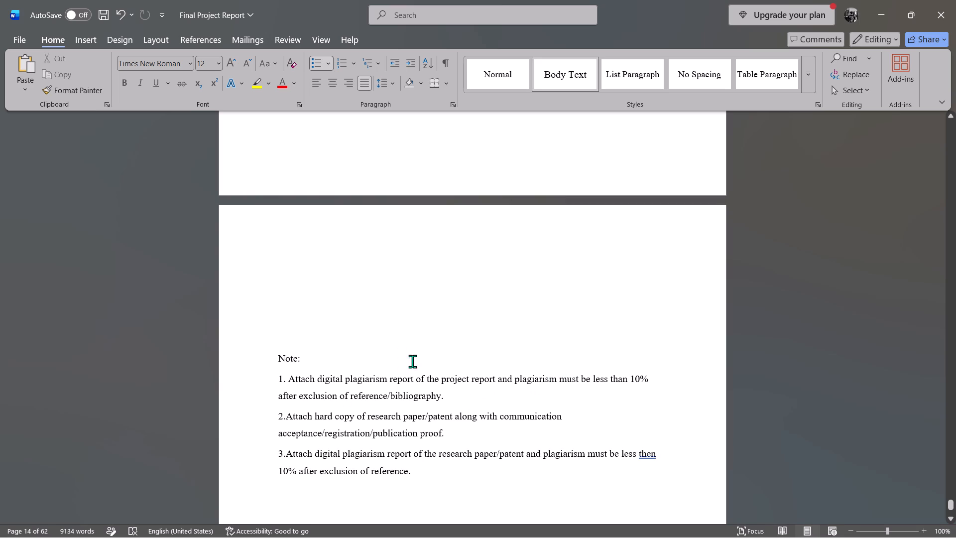
# Return to the report's cover page and review the front matter through the project completion certificates.
pyautogui.middleClick(585, 350)
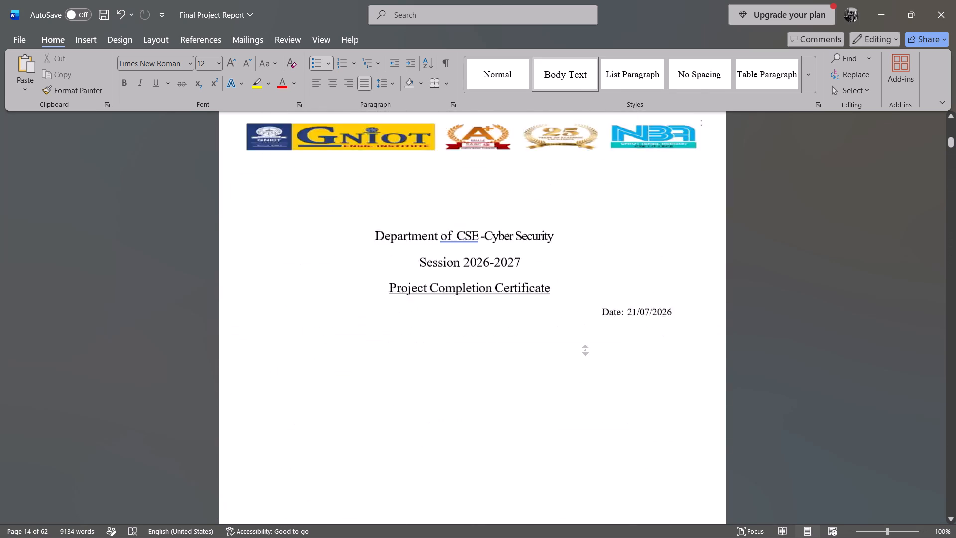
pyautogui.middleClick(666, 262)
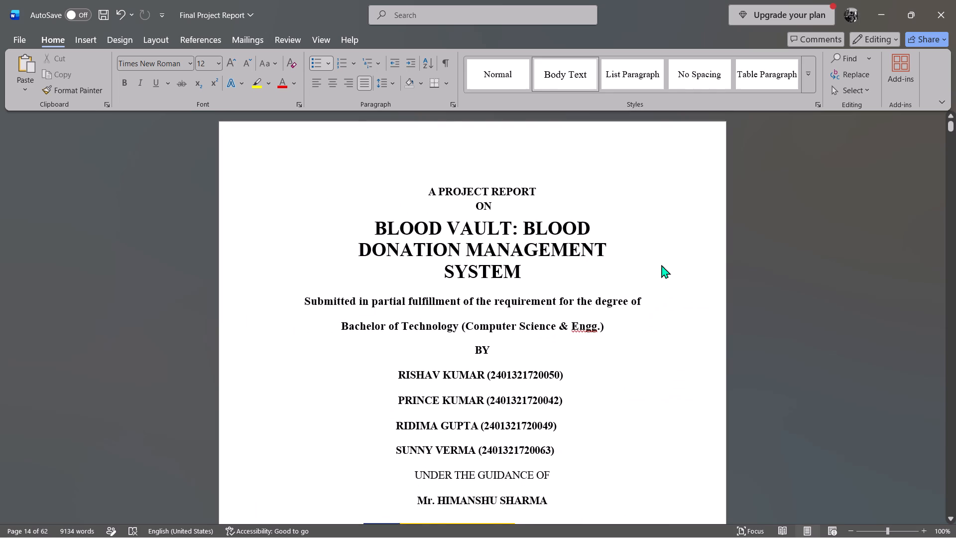
pyautogui.scroll(-17, 655, 267)
pyautogui.scroll(-4, 655, 267)
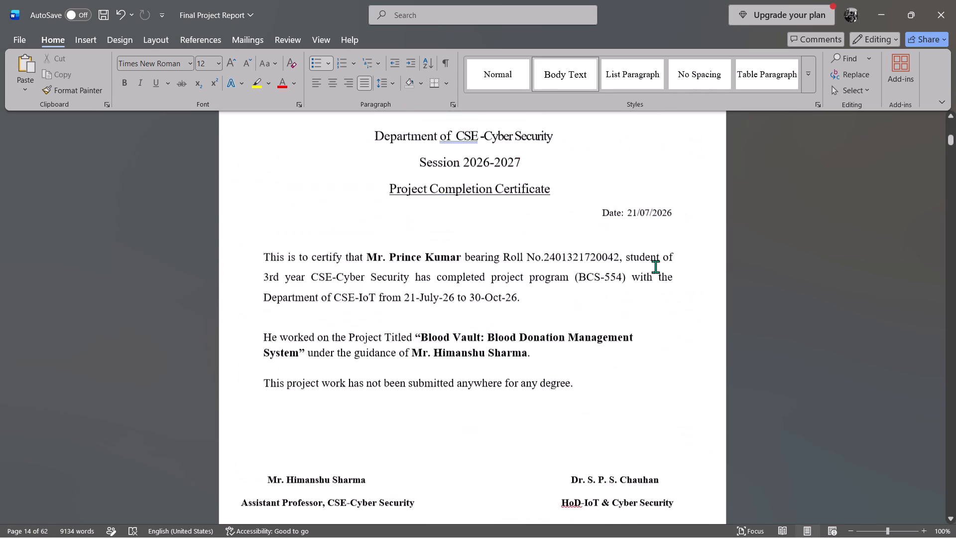
pyautogui.scroll(-3, 656, 267)
pyautogui.scroll(1, 659, 267)
pyautogui.scroll(-8, 659, 267)
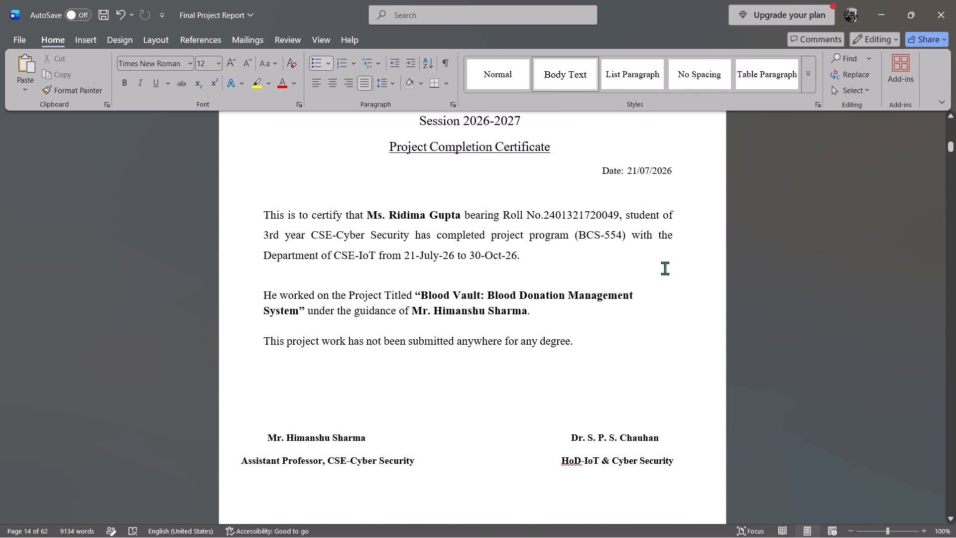
pyautogui.scroll(4, 665, 268)
pyautogui.scroll(-6, 728, 358)
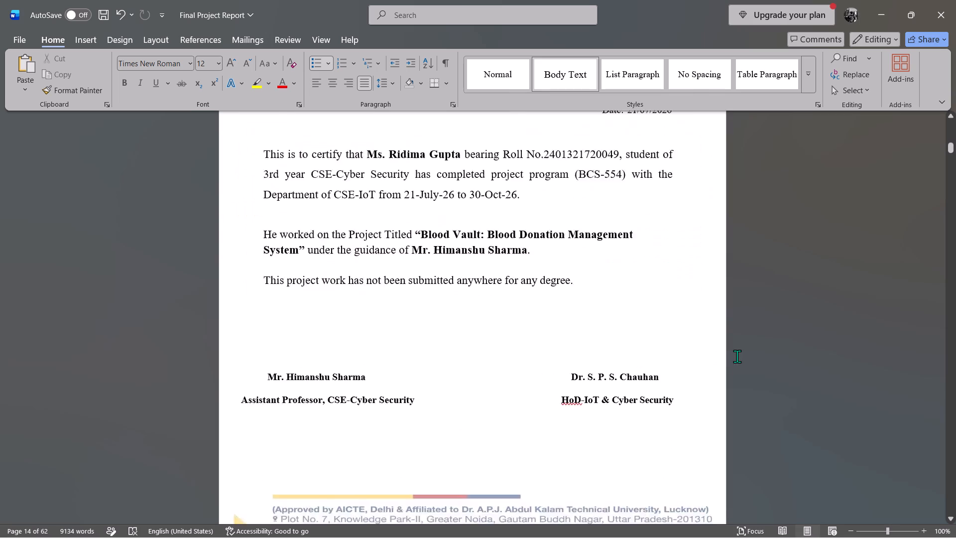
# Re-examine the pages of Chapters 3 and 4, between section 3.2 Proposed System and section 4.7, for page numbers and layout.
pyautogui.middleClick(706, 278)
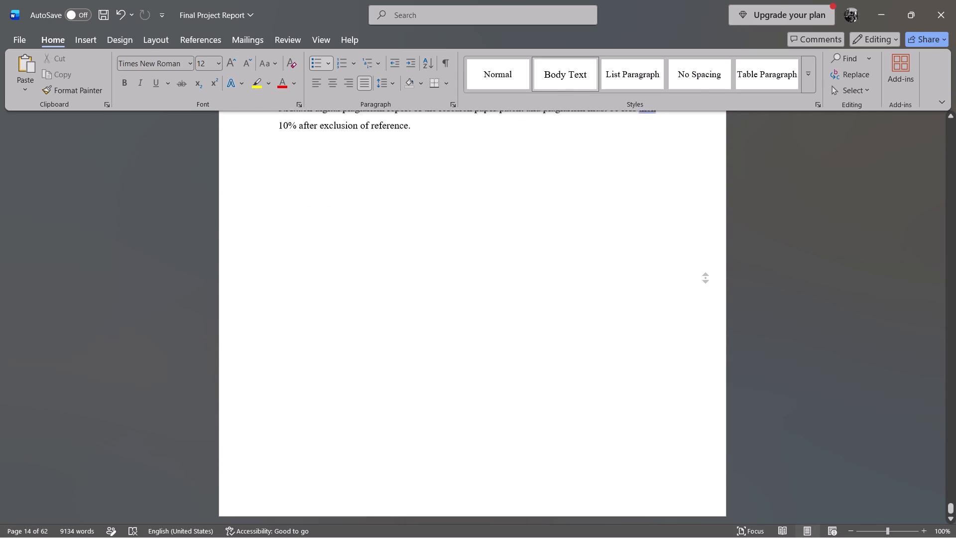
pyautogui.middleClick(636, 265)
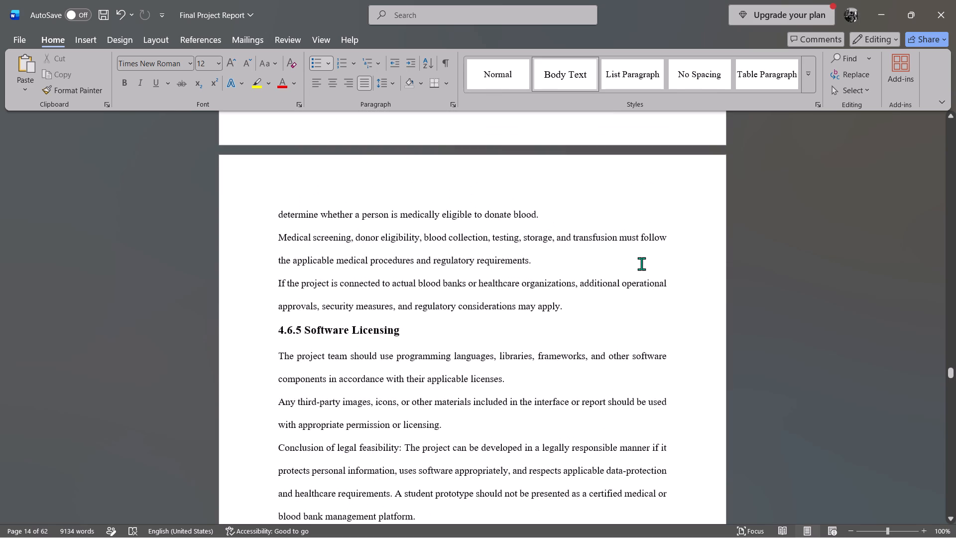
pyautogui.scroll(-8, 643, 270)
pyautogui.scroll(1, 643, 274)
pyautogui.scroll(-4, 643, 275)
pyautogui.scroll(4, 643, 276)
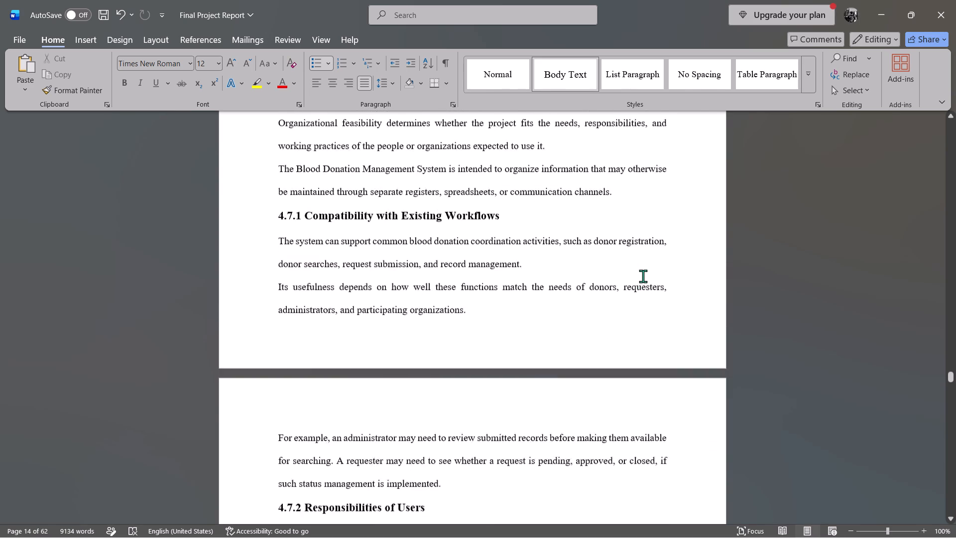
pyautogui.scroll(2, 643, 276)
pyautogui.scroll(-1, 643, 276)
pyautogui.scroll(20, 643, 276)
pyautogui.scroll(12, 643, 276)
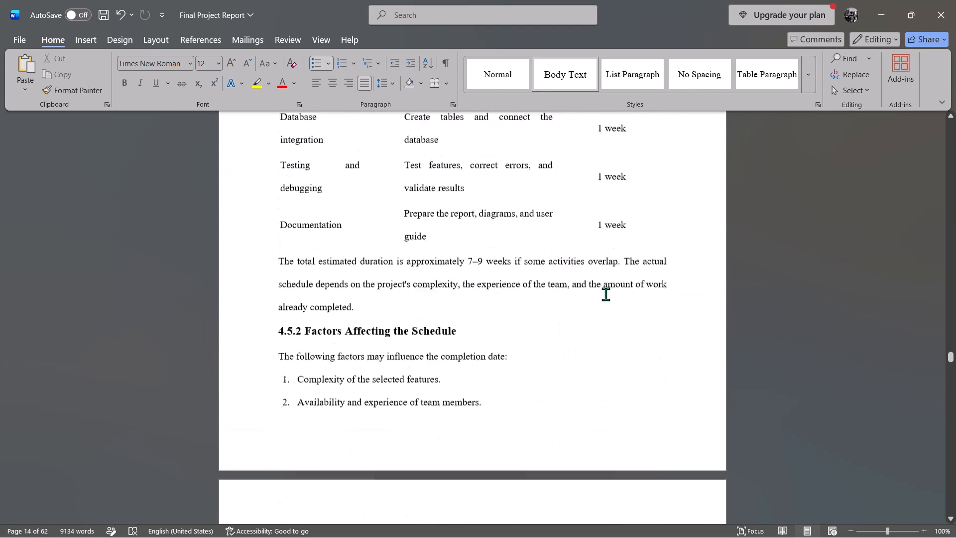
pyautogui.scroll(19, 605, 294)
pyautogui.scroll(-1, 605, 294)
pyautogui.scroll(12, 605, 294)
pyautogui.scroll(-1, 605, 294)
pyautogui.scroll(6, 605, 294)
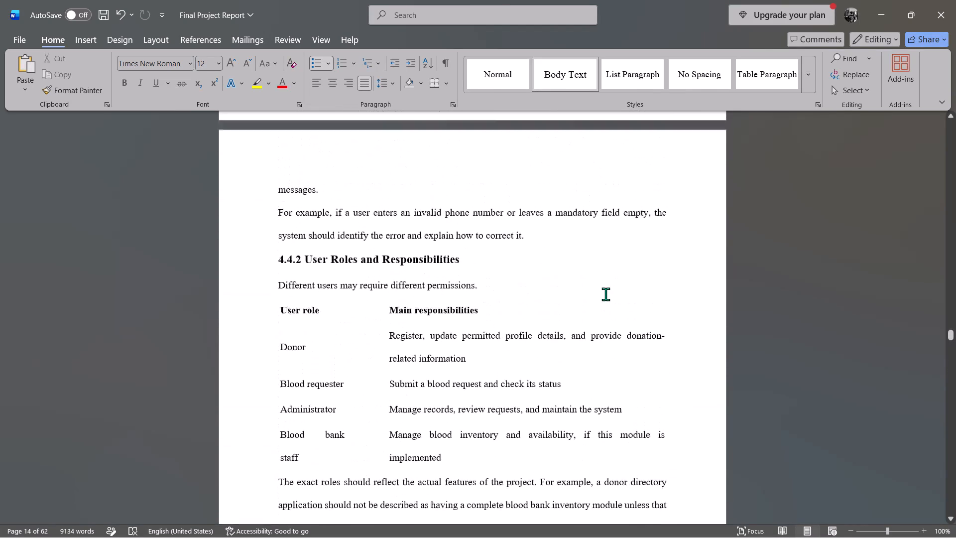
pyautogui.scroll(20, 605, 294)
pyautogui.scroll(11, 605, 294)
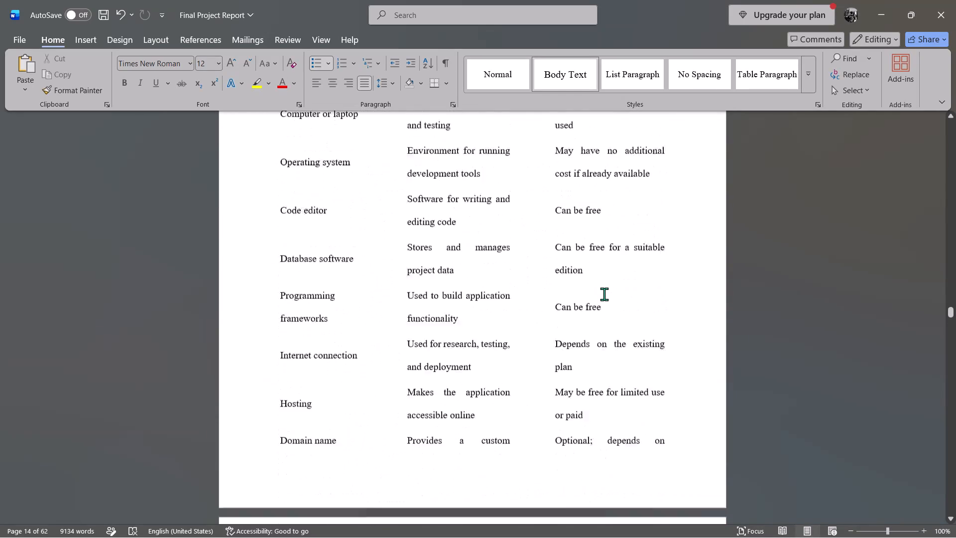
pyautogui.scroll(13, 604, 294)
pyautogui.scroll(-1, 591, 304)
pyautogui.scroll(17, 591, 304)
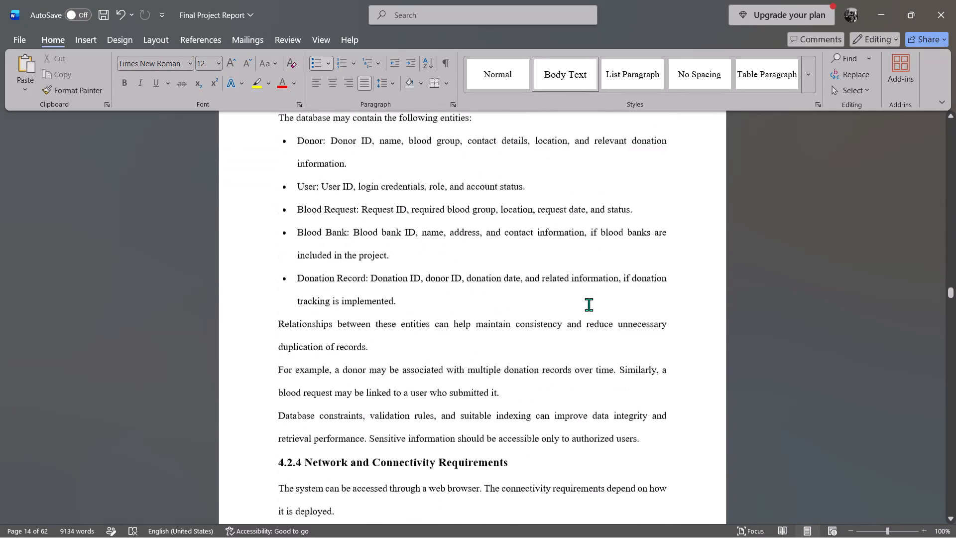
pyautogui.scroll(20, 589, 304)
pyautogui.scroll(4, 589, 304)
pyautogui.scroll(-1, 557, 397)
pyautogui.scroll(7, 556, 399)
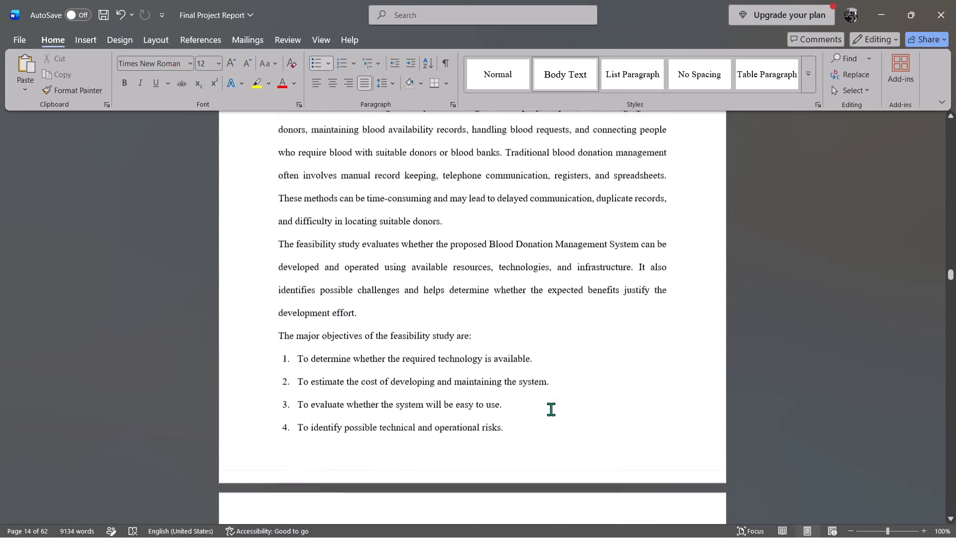
pyautogui.scroll(15, 551, 409)
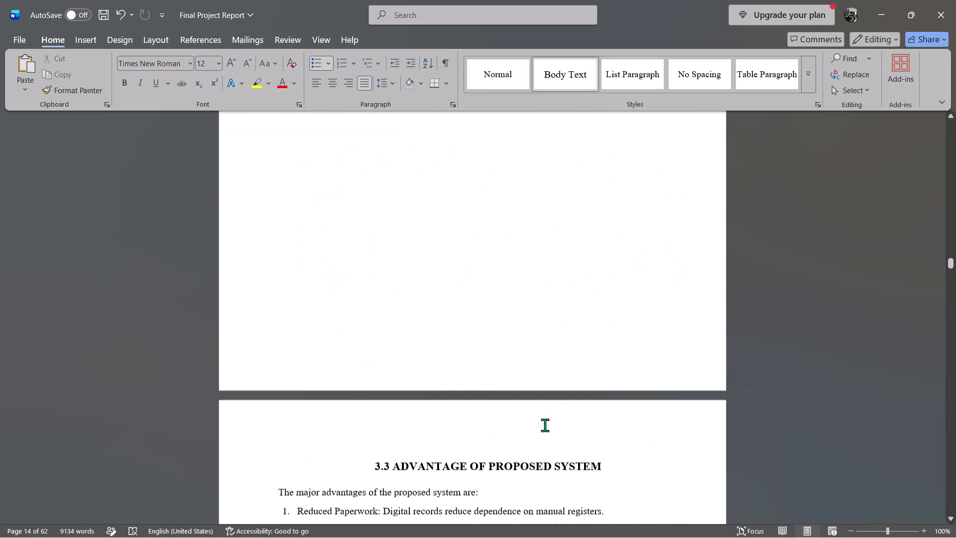
pyautogui.scroll(13, 545, 425)
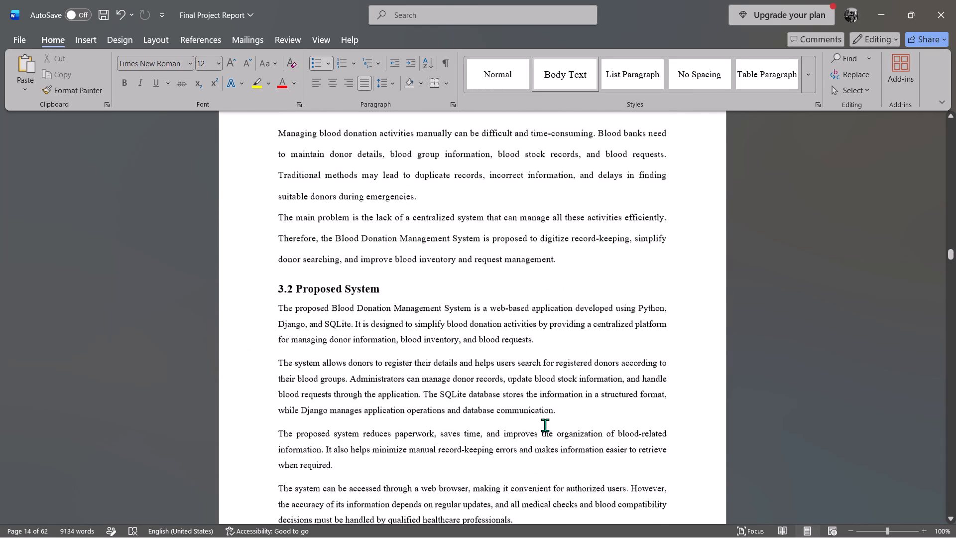
pyautogui.scroll(4, 545, 425)
pyautogui.scroll(-1, 637, 285)
pyautogui.middleClick(637, 285)
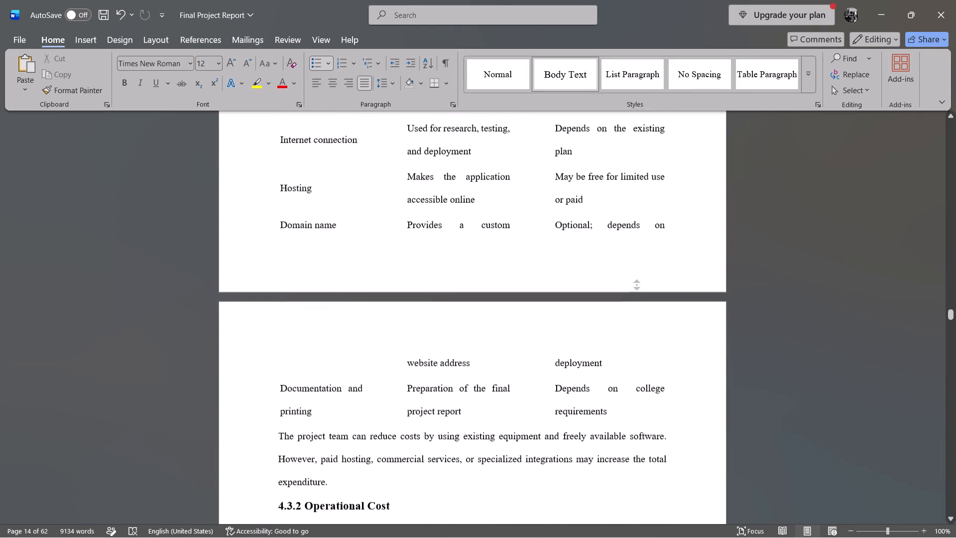
pyautogui.moveTo(645, 308); pyautogui.dragTo(645, 312, button='middle')
pyautogui.scroll(1, 645, 308)
pyautogui.scroll(-2, 656, 357)
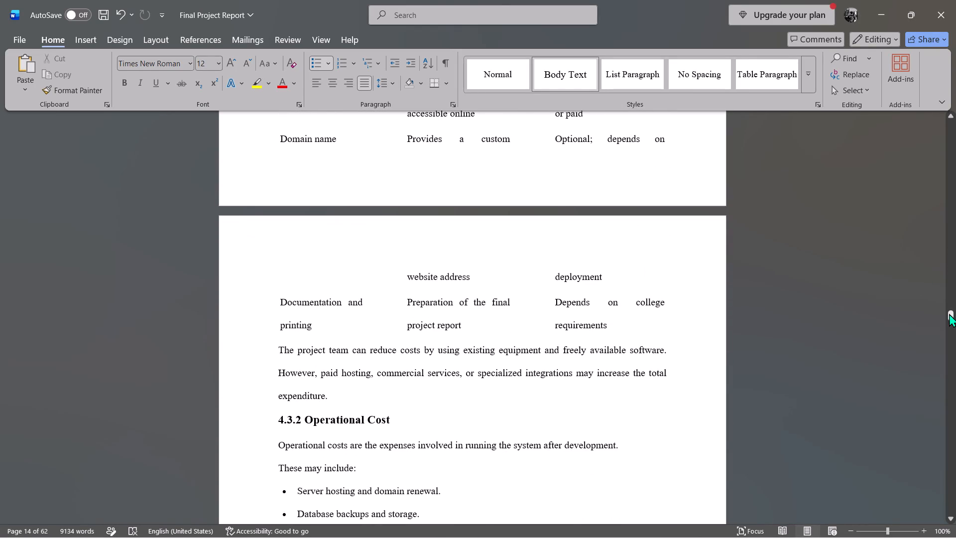
pyautogui.moveTo(951, 313); pyautogui.dragTo(951, 325)
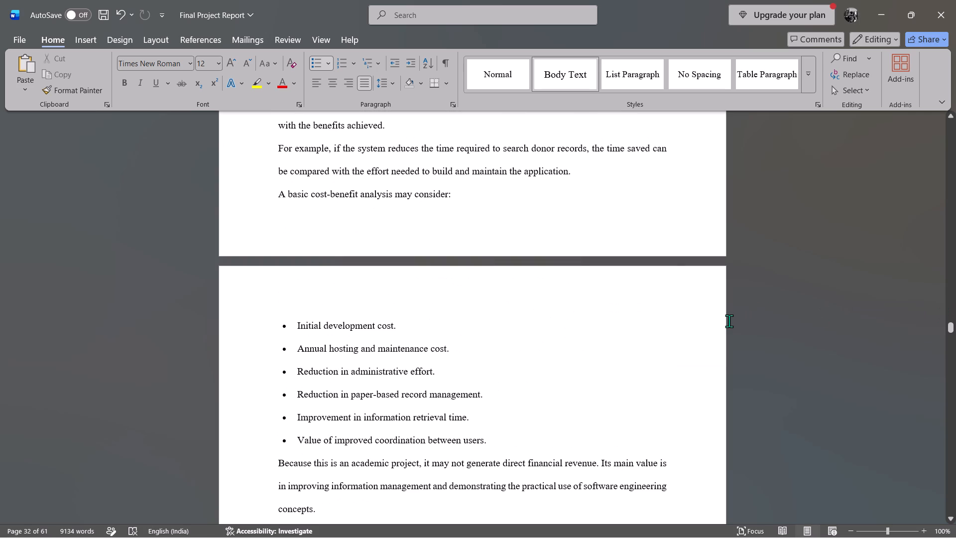
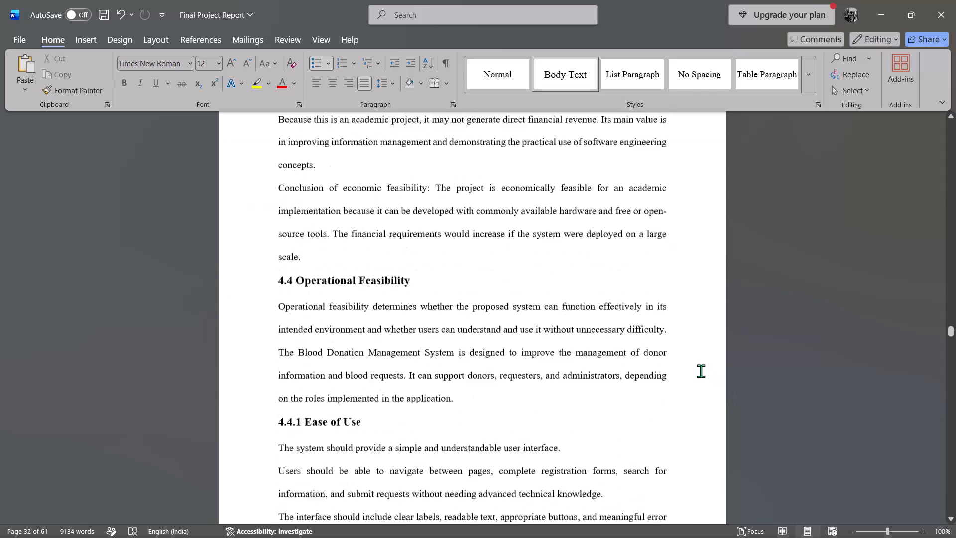
# Review the Chapter 4 pages from section 4.4 Operational Feasibility through section 4.8.2 Password Protection for layout and leftover page numbers.
pyautogui.scroll(-10, 701, 371)
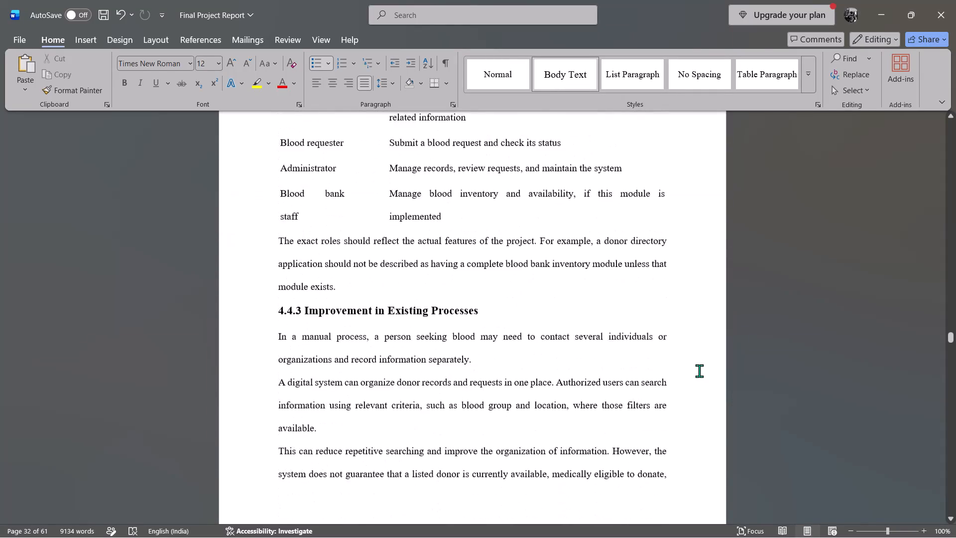
pyautogui.scroll(-20, 699, 371)
pyautogui.scroll(-5, 699, 371)
pyautogui.scroll(1, 695, 375)
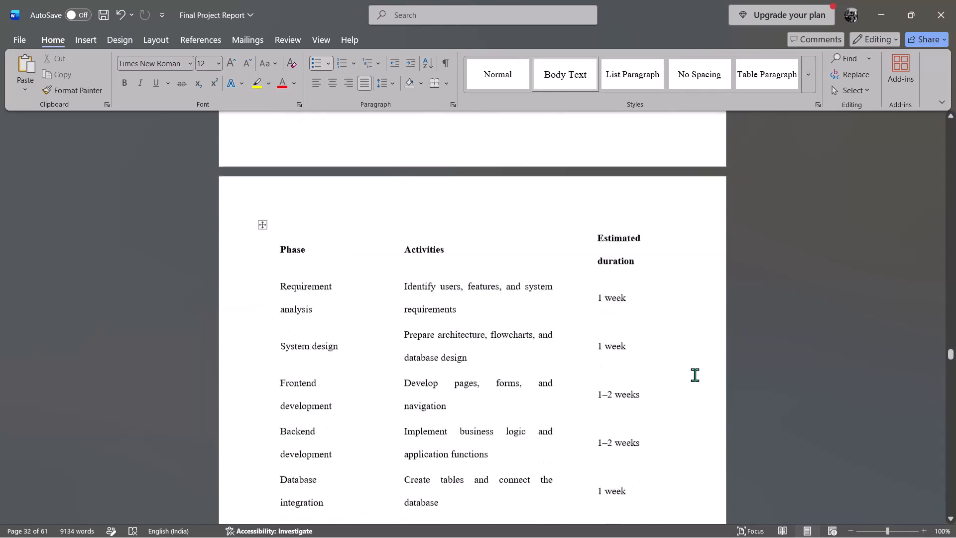
pyautogui.scroll(-1, 695, 375)
pyautogui.scroll(1, 695, 374)
pyautogui.scroll(-20, 695, 374)
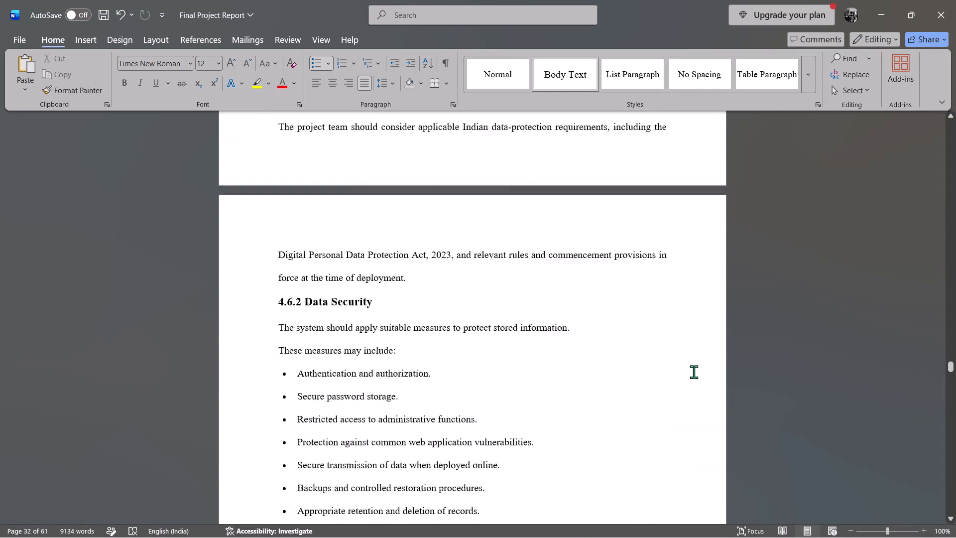
pyautogui.scroll(-7, 694, 371)
pyautogui.scroll(1, 694, 370)
pyautogui.scroll(-7, 694, 370)
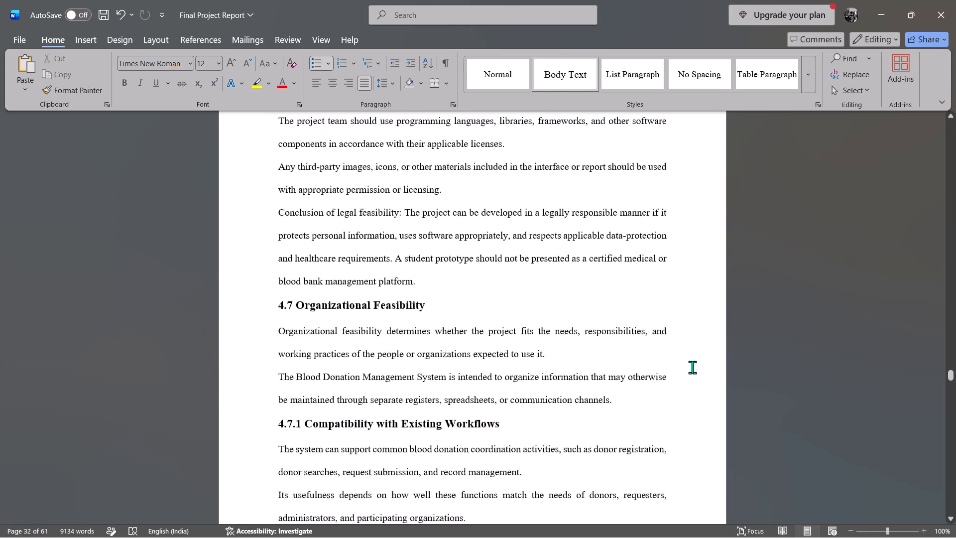
pyautogui.scroll(-13, 692, 367)
pyautogui.scroll(-10, 691, 369)
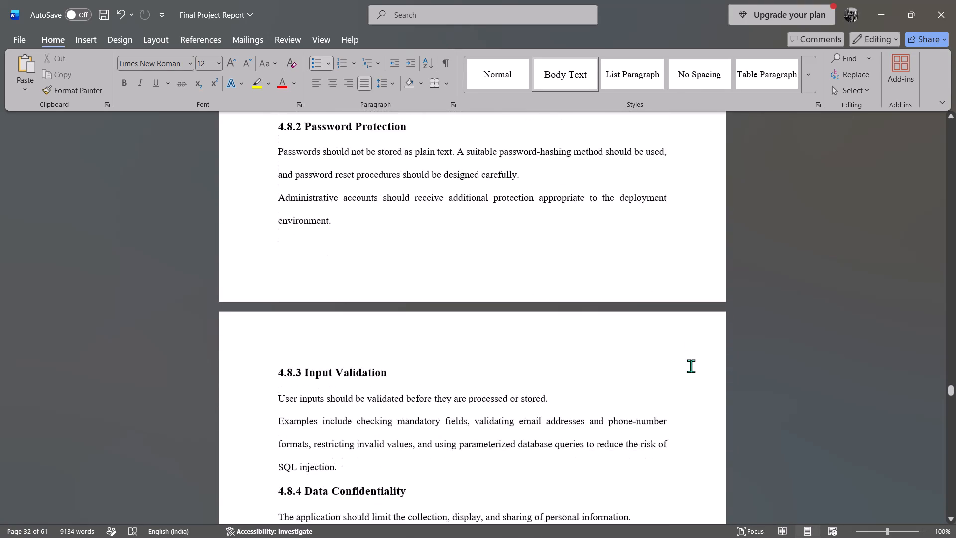
# Review the pages from section 4.8.3 Input Validation through Chapters 5 and 6 up to the start of Chapter 7.
pyautogui.scroll(-20, 691, 366)
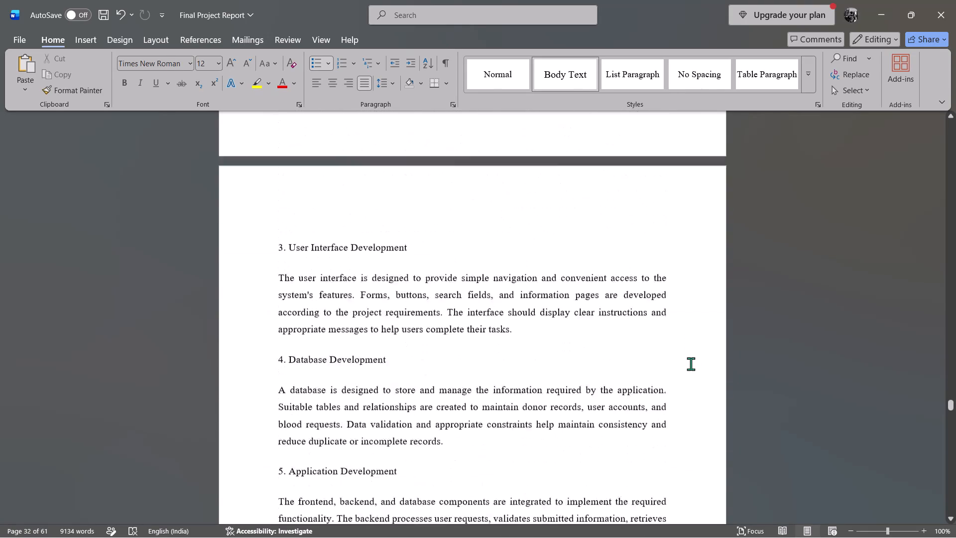
pyautogui.scroll(-20, 691, 364)
pyautogui.scroll(-1, 691, 364)
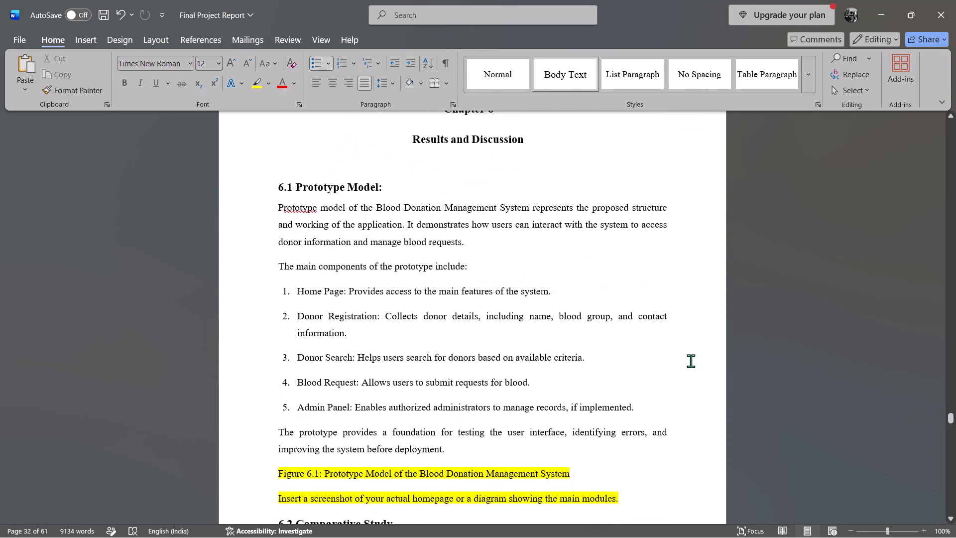
pyautogui.scroll(-17, 691, 361)
pyautogui.scroll(-9, 693, 358)
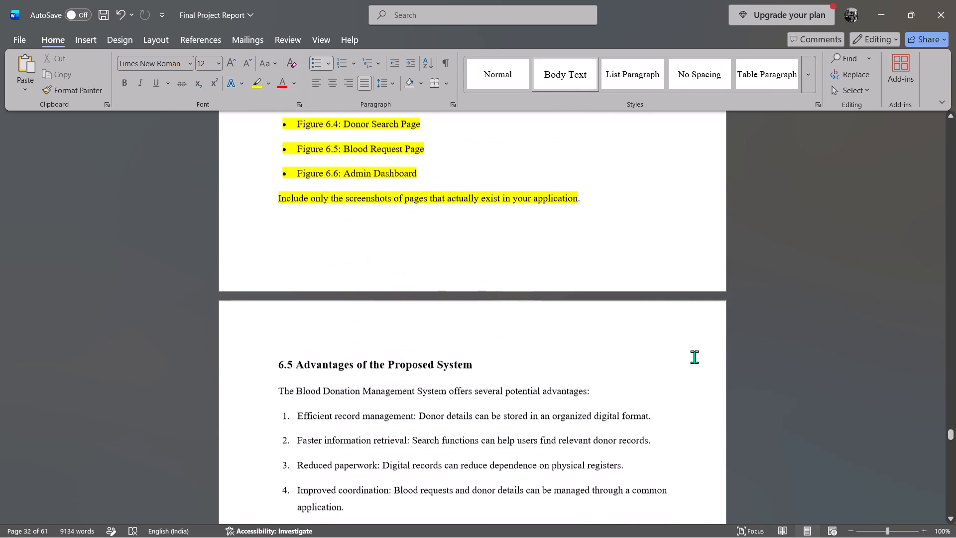
pyautogui.scroll(-16, 694, 357)
pyautogui.scroll(-5, 707, 354)
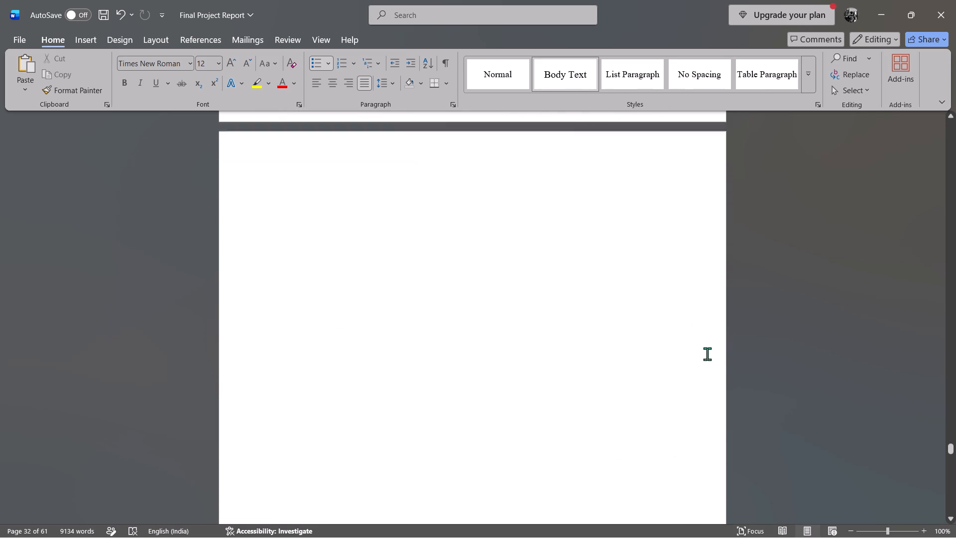
pyautogui.scroll(-16, 709, 354)
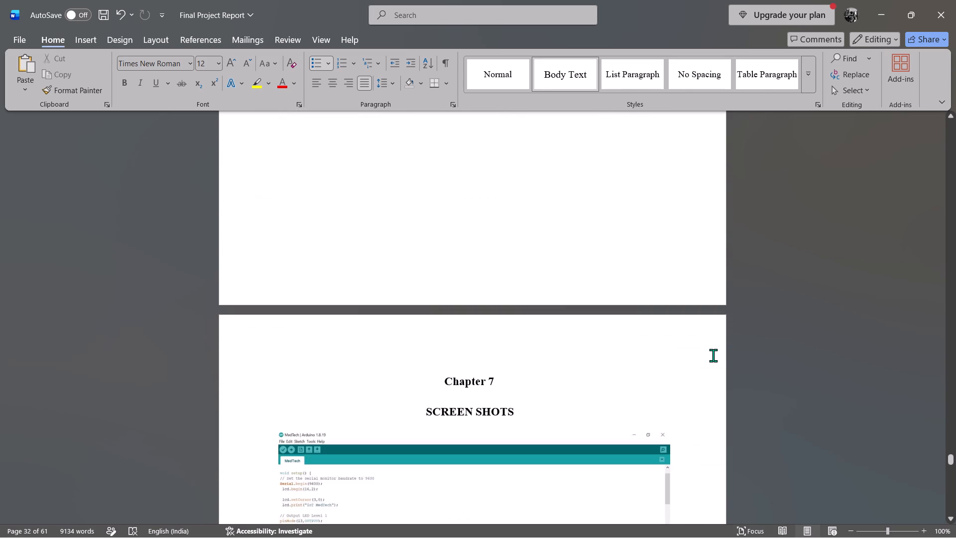
# Re-examine the end of Chapter 6, from section 6.7 Discussion across the page break to the Chapter 7 heading.
pyautogui.scroll(10, 713, 355)
pyautogui.scroll(17, 695, 376)
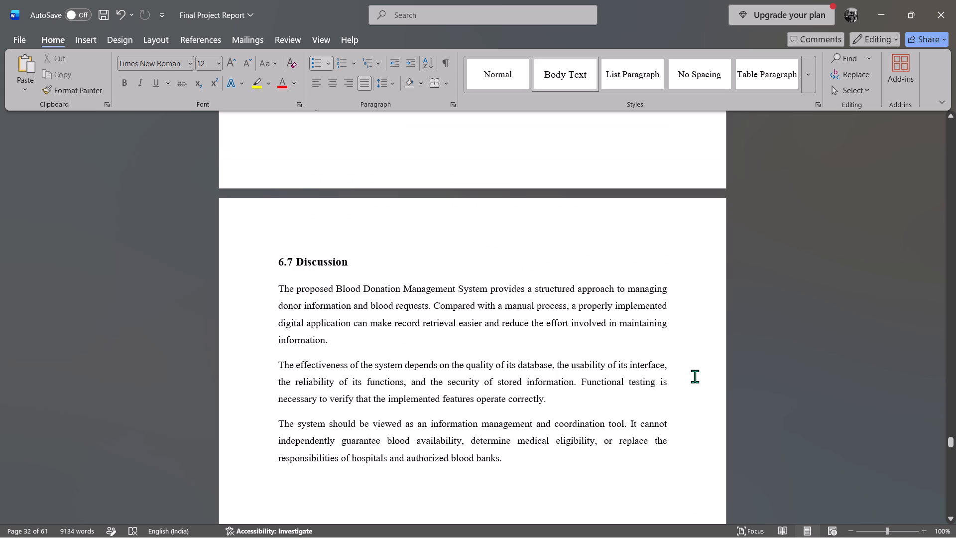
pyautogui.scroll(3, 695, 376)
pyautogui.scroll(-1, 695, 376)
pyautogui.scroll(1, 695, 376)
pyautogui.scroll(-3, 695, 376)
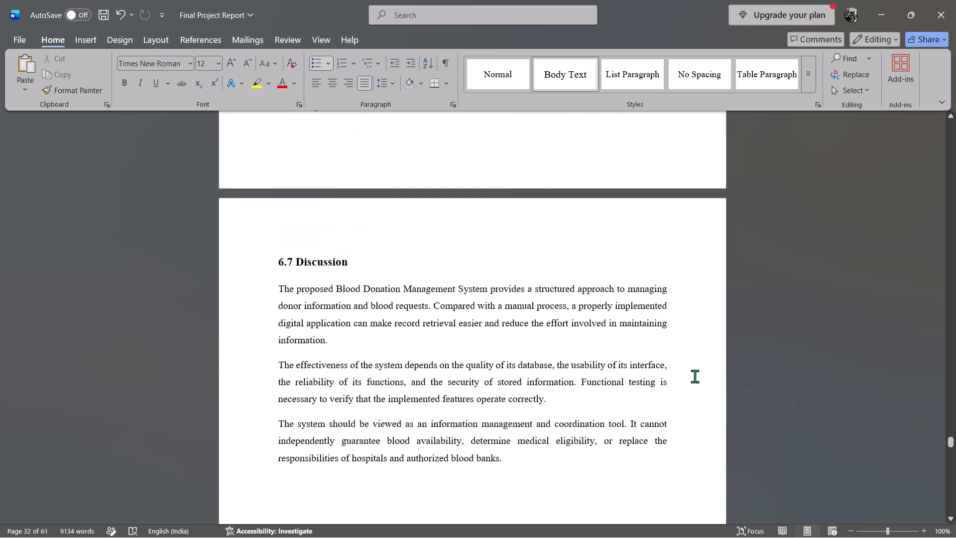
pyautogui.scroll(-11, 695, 376)
pyautogui.scroll(-10, 695, 376)
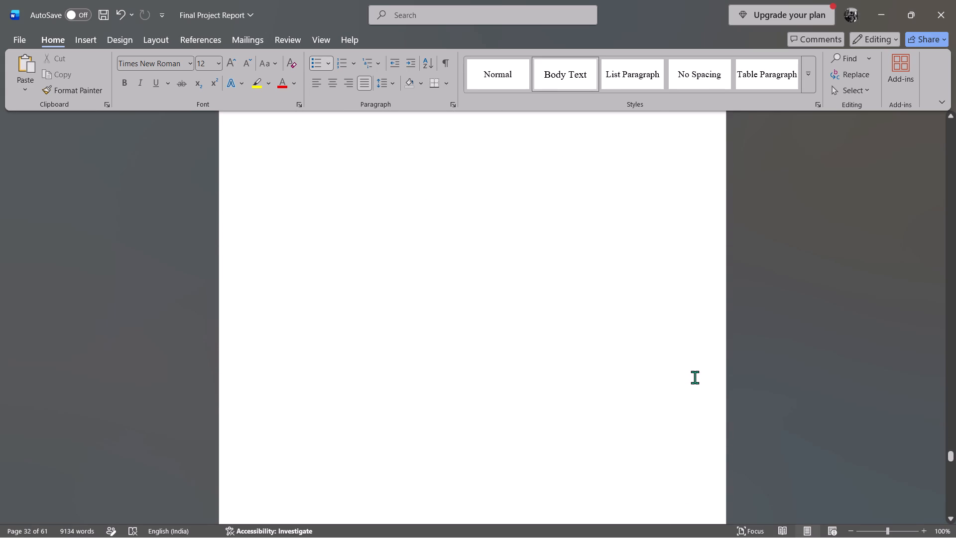
pyautogui.scroll(-6, 695, 377)
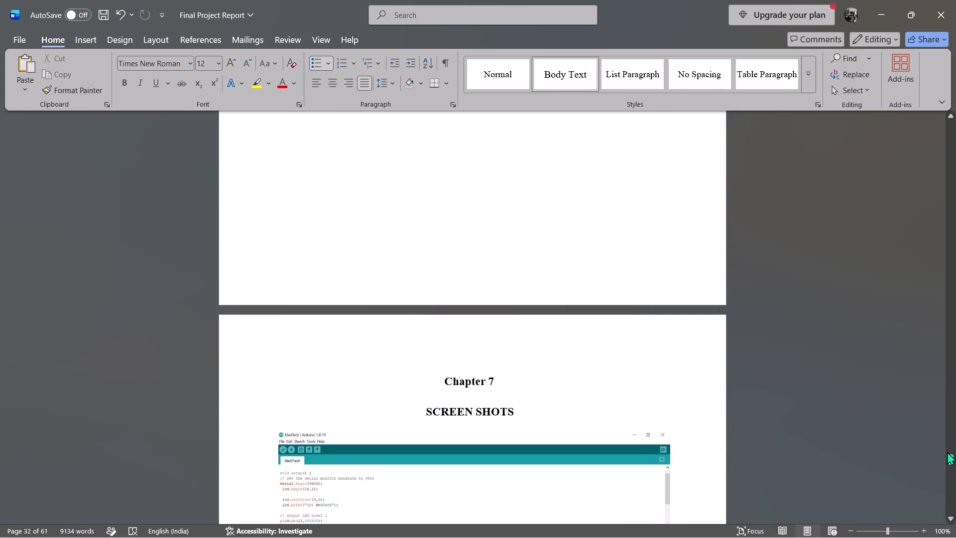
# Return to the front matter and check the table of contents entries from Chapter 4 down to Chapter 9 References.
pyautogui.moveTo(948, 462); pyautogui.dragTo(917, 158)
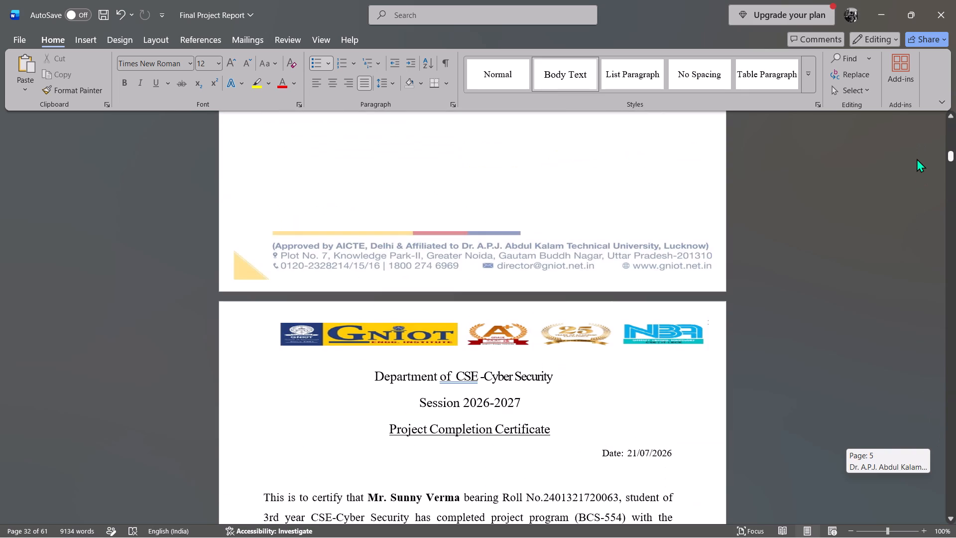
pyautogui.moveTo(917, 158); pyautogui.dragTo(917, 177)
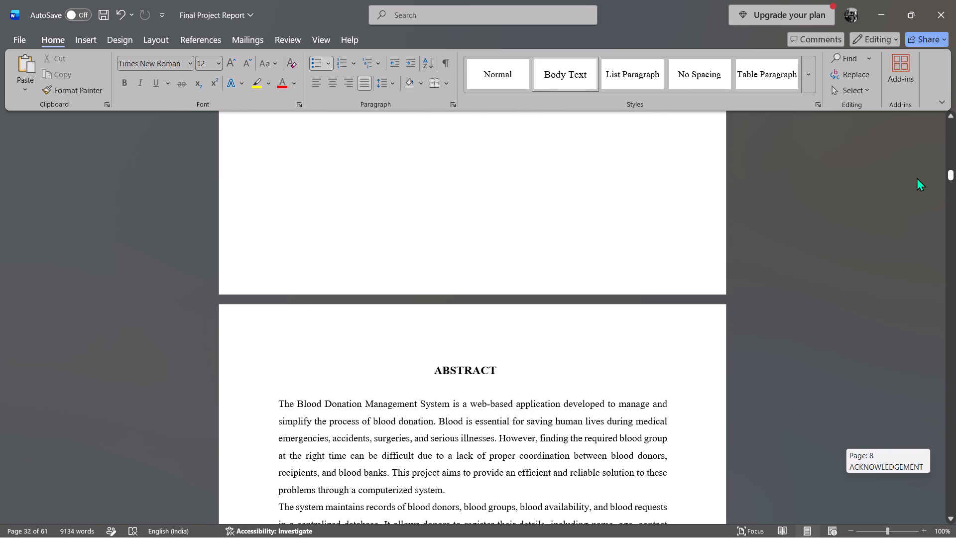
pyautogui.moveTo(917, 177); pyautogui.dragTo(917, 186)
pyautogui.scroll(-2, 689, 338)
pyautogui.scroll(-9, 630, 348)
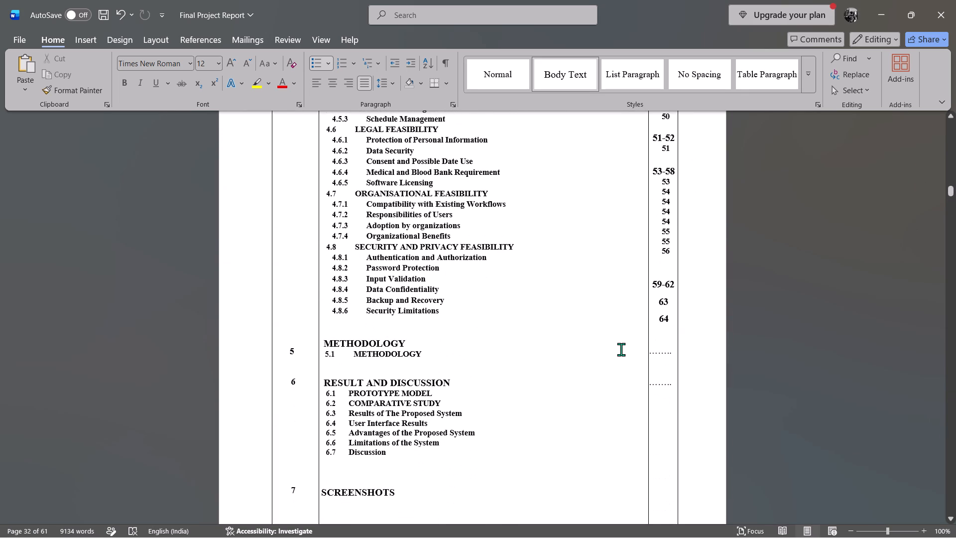
pyautogui.scroll(-1, 441, 429)
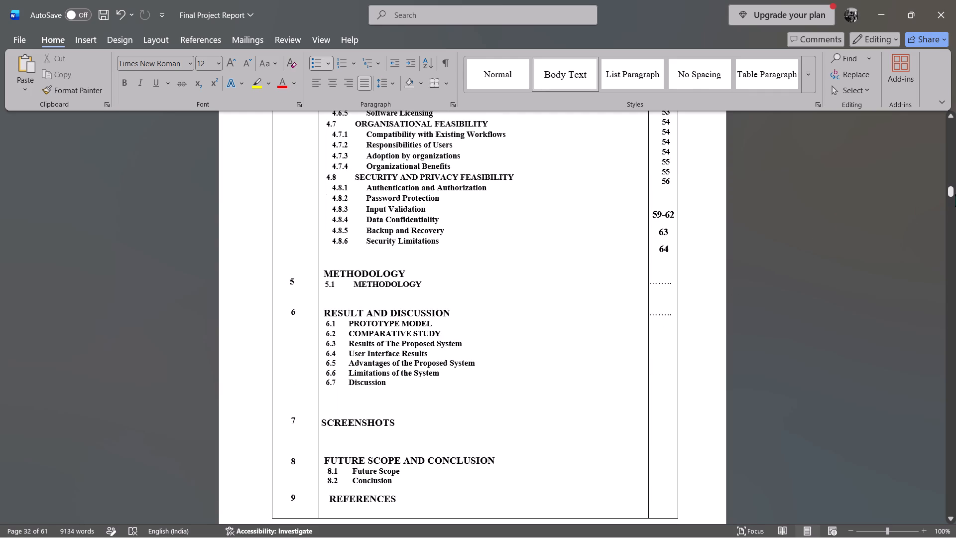
pyautogui.moveTo(952, 193); pyautogui.dragTo(954, 509)
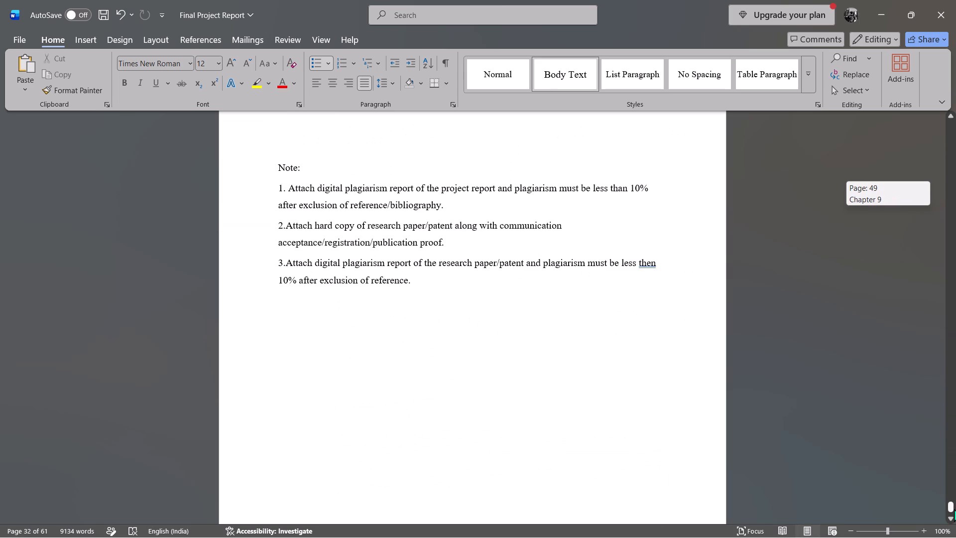
pyautogui.moveTo(954, 509); pyautogui.dragTo(942, 489)
pyautogui.scroll(-7, 526, 370)
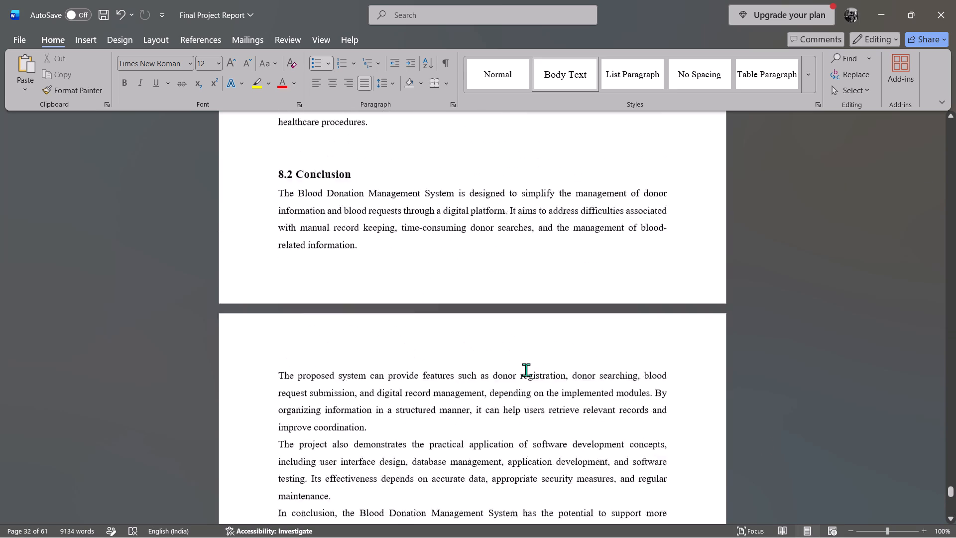
pyautogui.scroll(-2, 526, 370)
pyautogui.scroll(4, 523, 370)
pyautogui.scroll(-4, 523, 368)
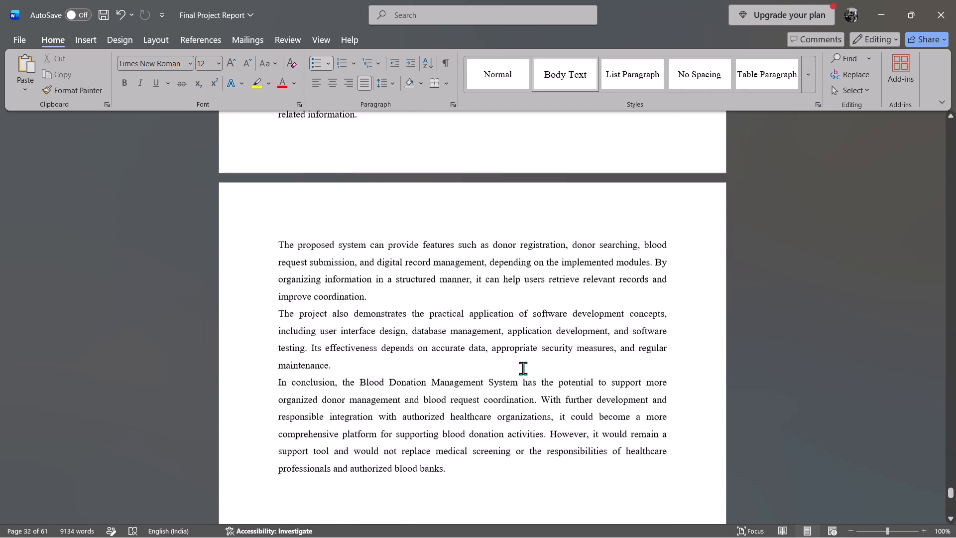
pyautogui.scroll(-10, 523, 368)
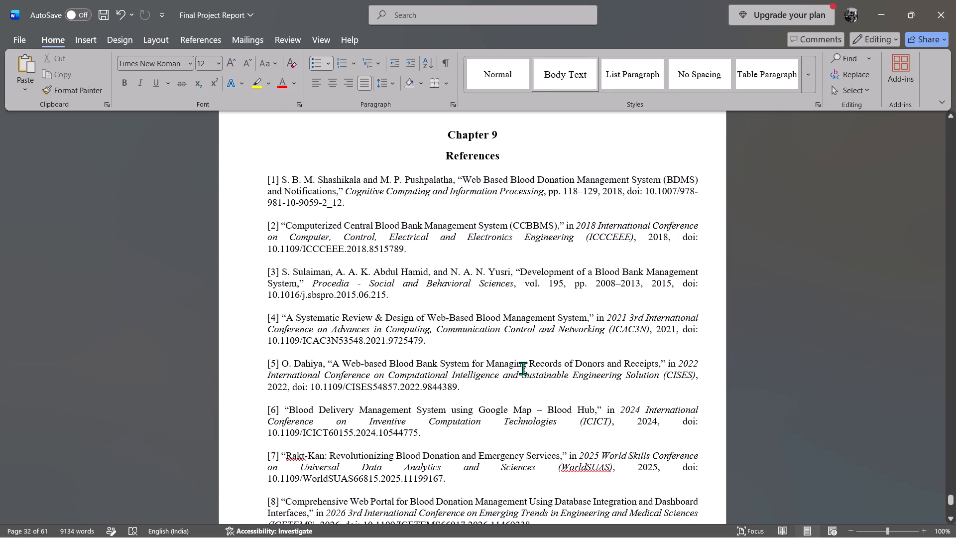
pyautogui.scroll(-3, 523, 368)
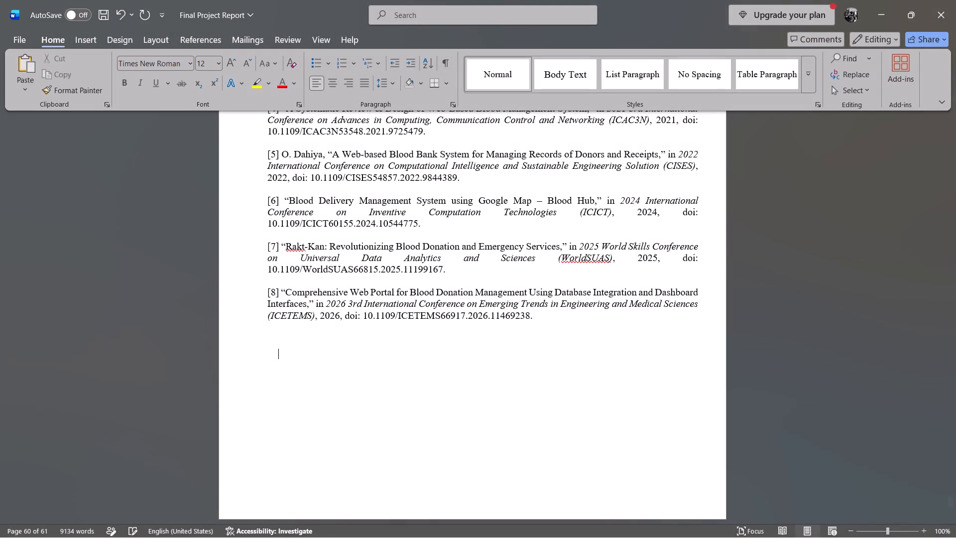
pyautogui.press('BackSpace')
pyautogui.press('BackSpace')
pyautogui.press('Return')
pyautogui.hotkey('ctrl', 'v')
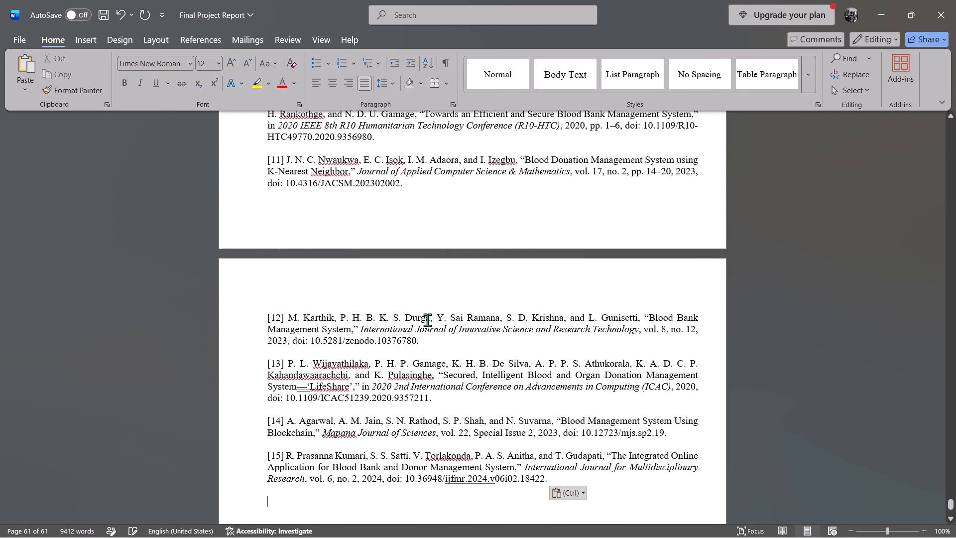
# Check the pasted references [9] to [15] for numbering, formatting and page flow against the existing Chapter 9 entries.
pyautogui.scroll(3, 476, 294)
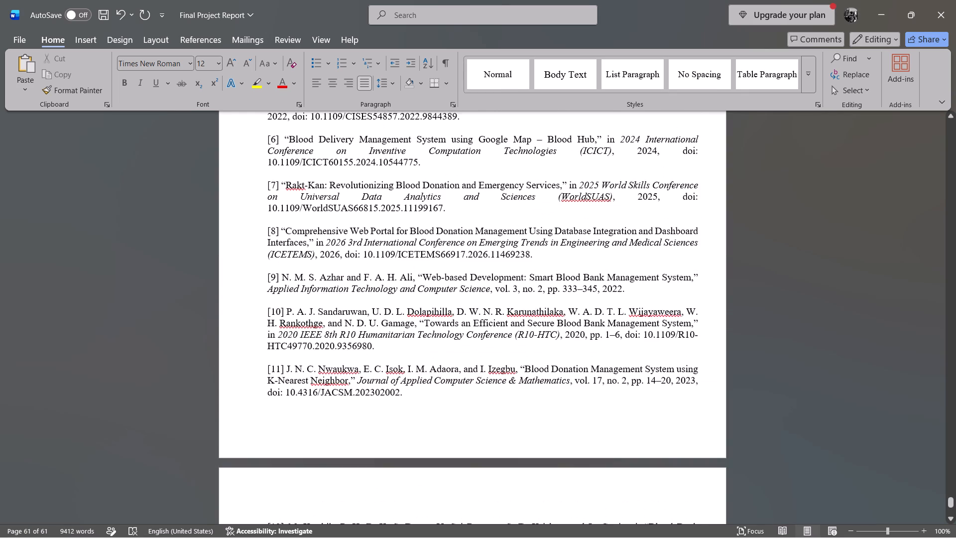
pyautogui.scroll(4, 480, 291)
pyautogui.scroll(-1, 480, 291)
pyautogui.scroll(1, 456, 291)
pyautogui.scroll(-3, 456, 291)
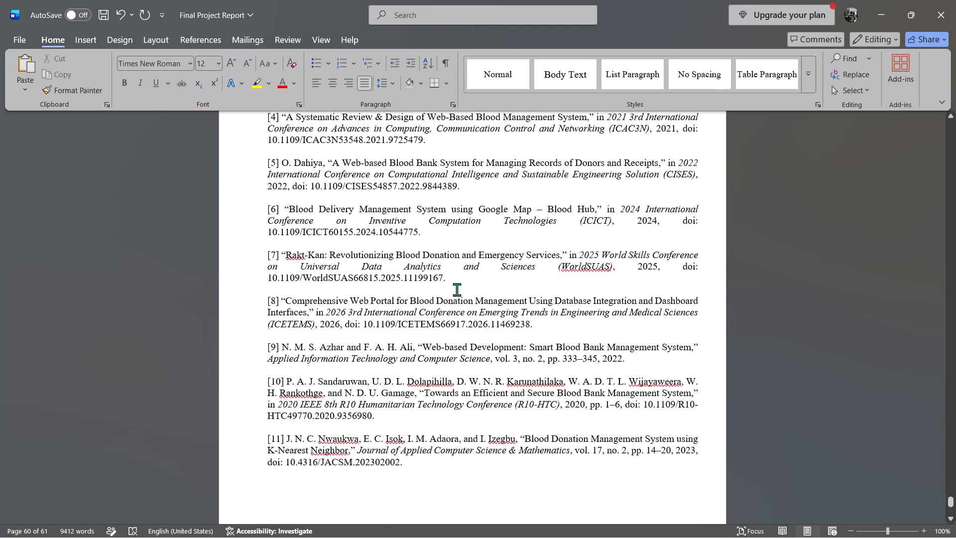
pyautogui.scroll(-4, 457, 289)
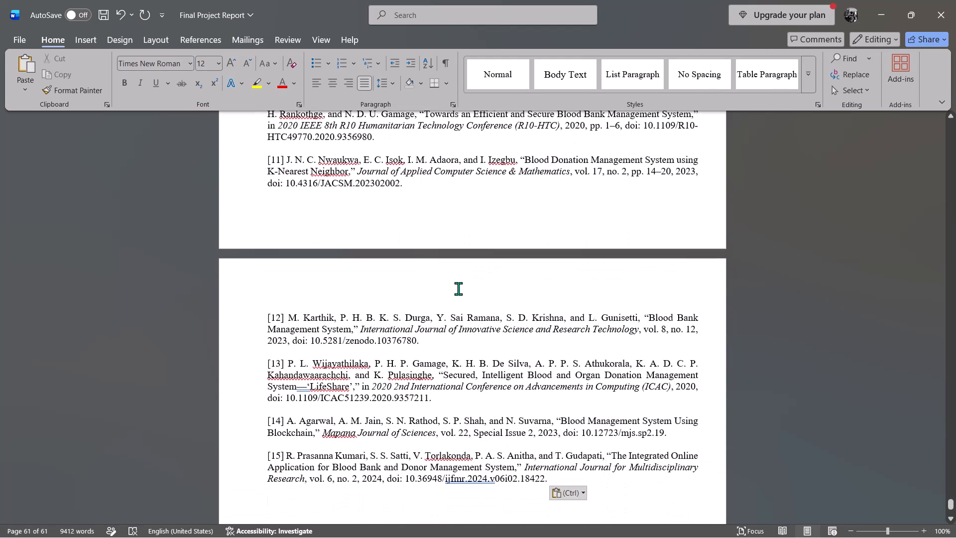
pyautogui.scroll(-1, 458, 288)
pyautogui.scroll(2, 332, 278)
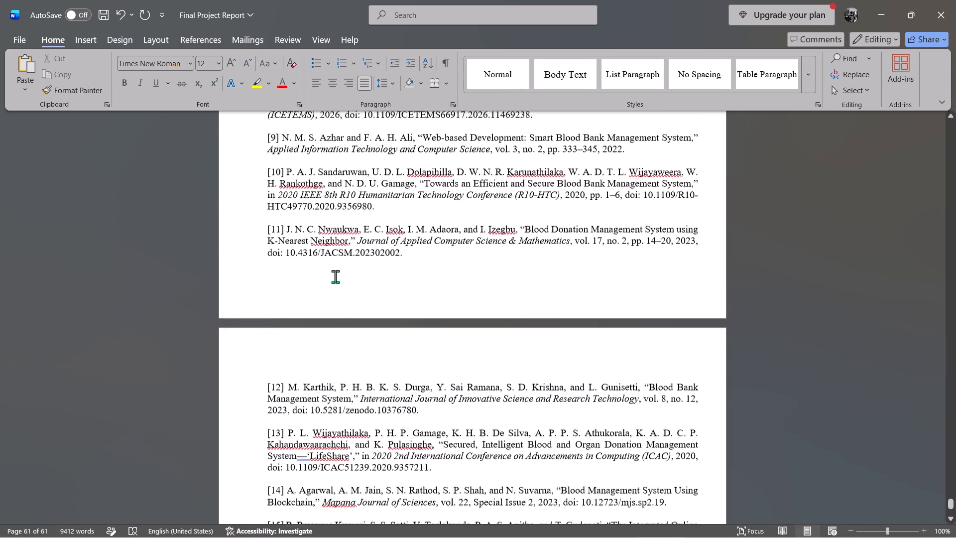
pyautogui.scroll(1, 335, 276)
pyautogui.scroll(-4, 347, 277)
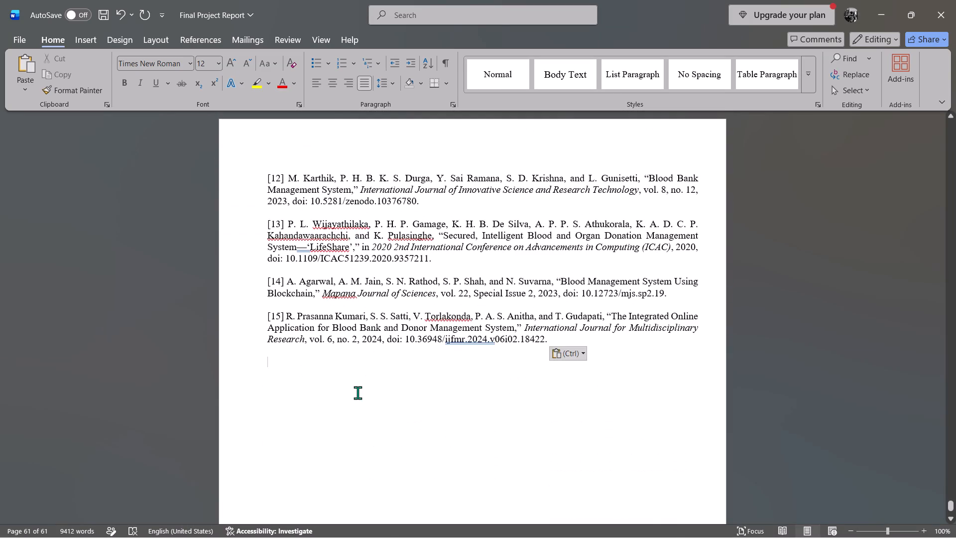
pyautogui.scroll(-4, 359, 397)
pyautogui.scroll(2, 355, 360)
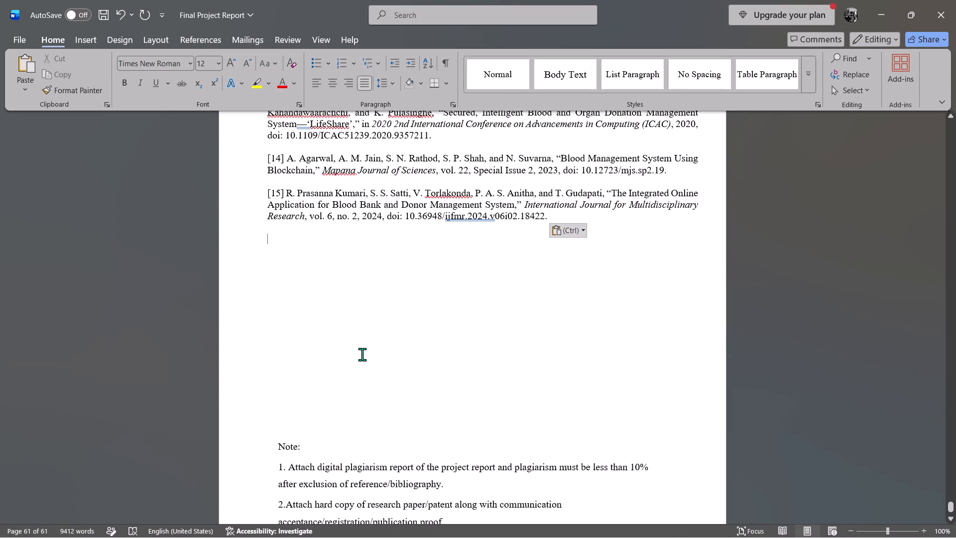
# Save the project report.
pyautogui.hotkey('ctrl', 's')
# Look back through the report from Chapter 9 to the expected results in Chapter 6, examining headings, figures and highlighted notes.
pyautogui.scroll(12, 326, 333)
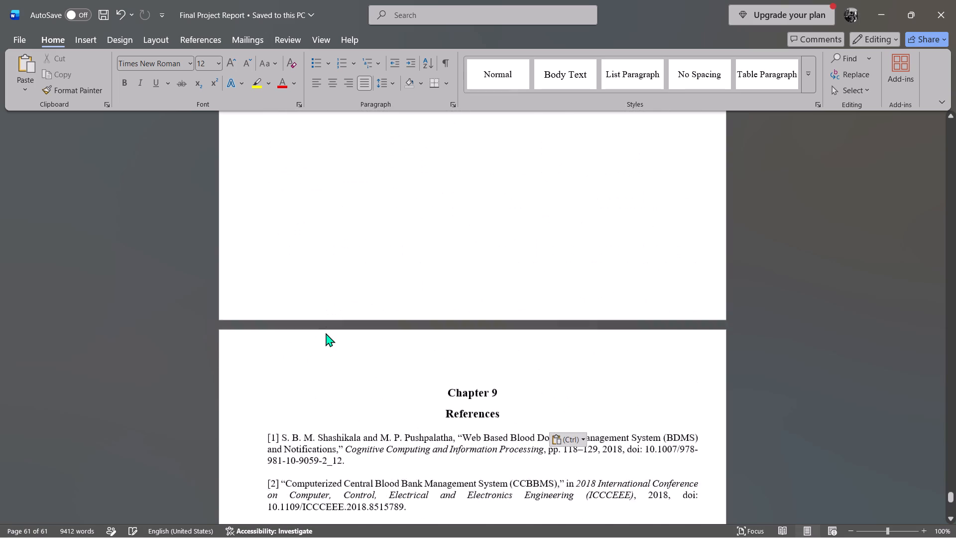
pyautogui.scroll(20, 326, 333)
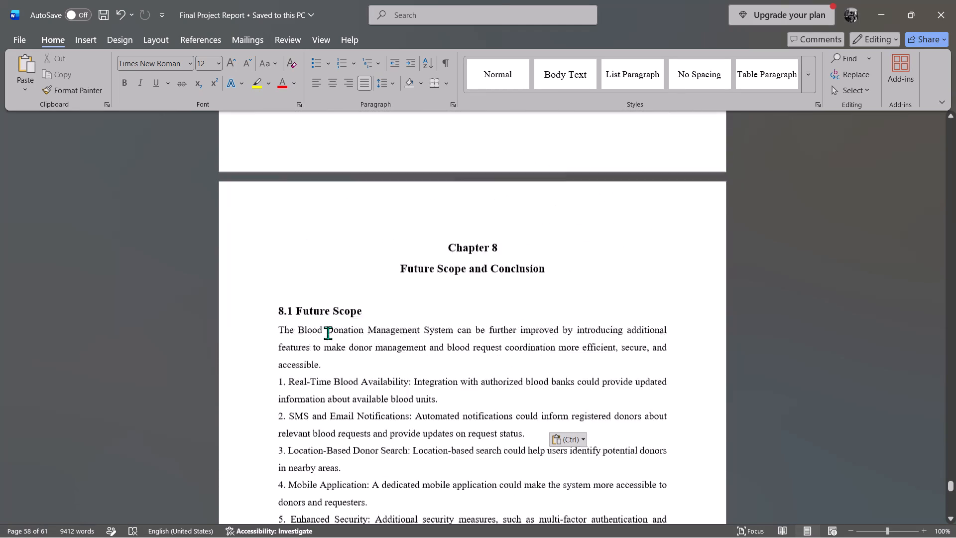
pyautogui.scroll(16, 328, 333)
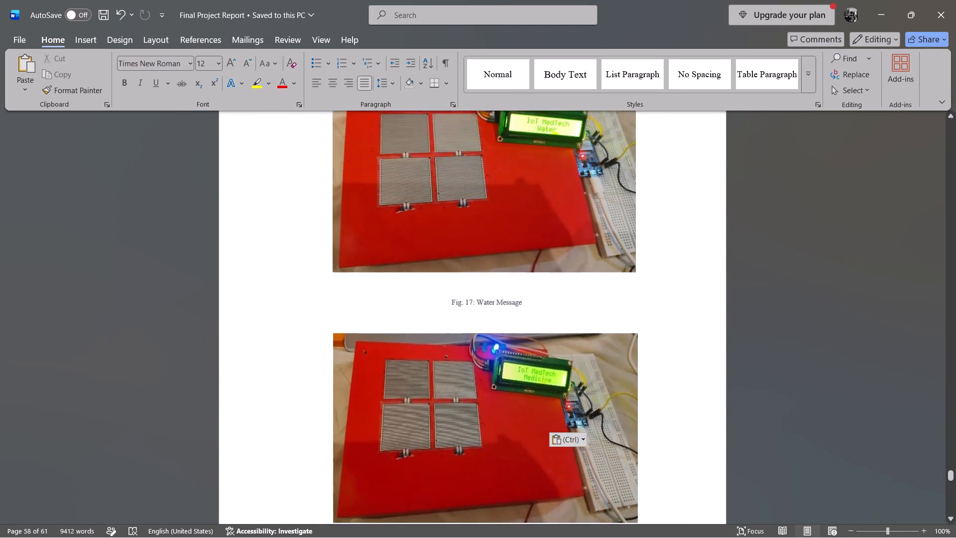
pyautogui.scroll(19, 328, 333)
pyautogui.scroll(12, 328, 333)
pyautogui.scroll(20, 328, 333)
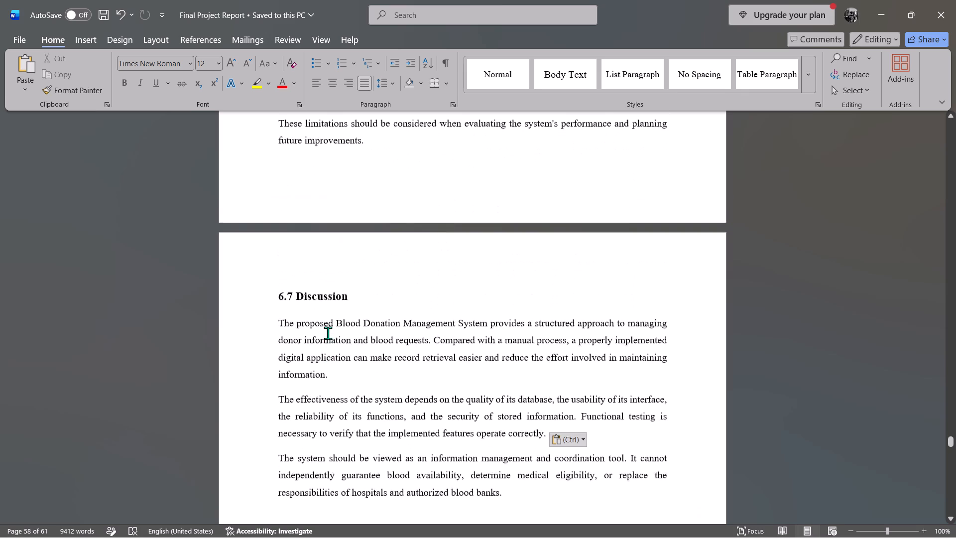
pyautogui.scroll(17, 328, 333)
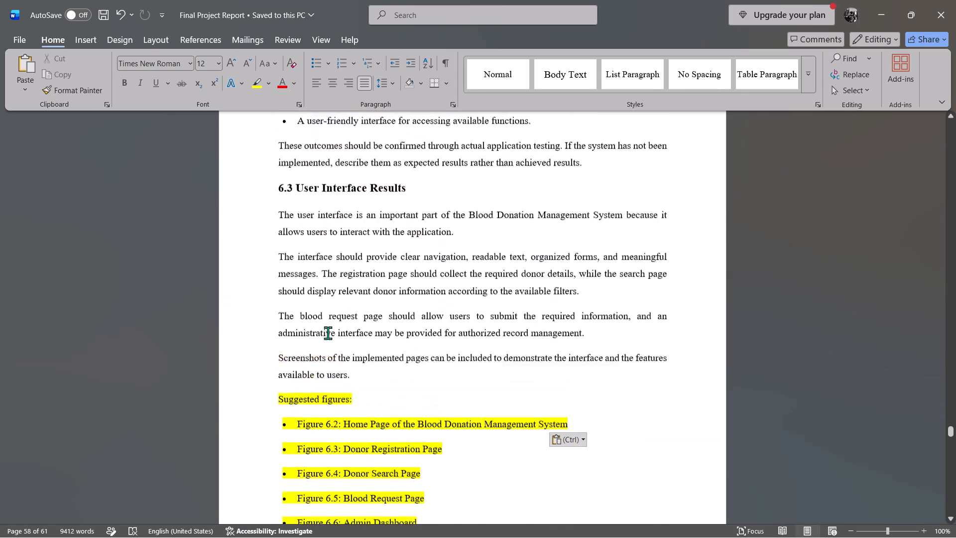
pyautogui.scroll(3, 328, 333)
# Save the project report again.
pyautogui.click(105, 13)
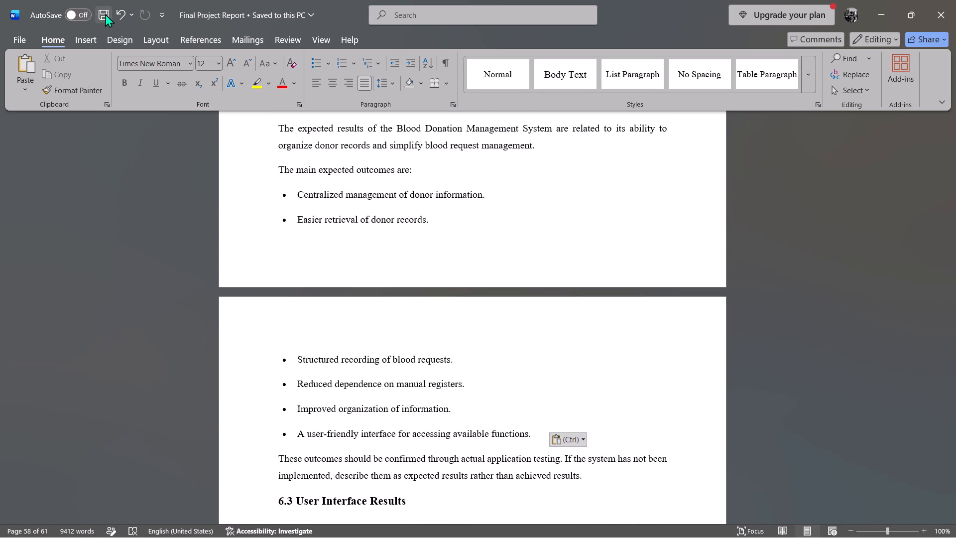
# Switch to the Brave window with the ChatGPT references conversation.
pyautogui.hotkey('alt', 'Tab')
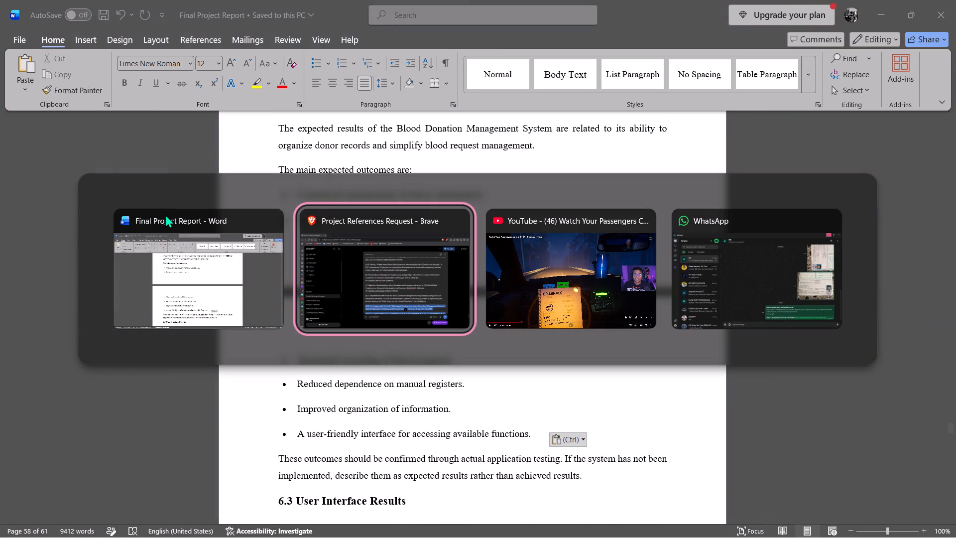
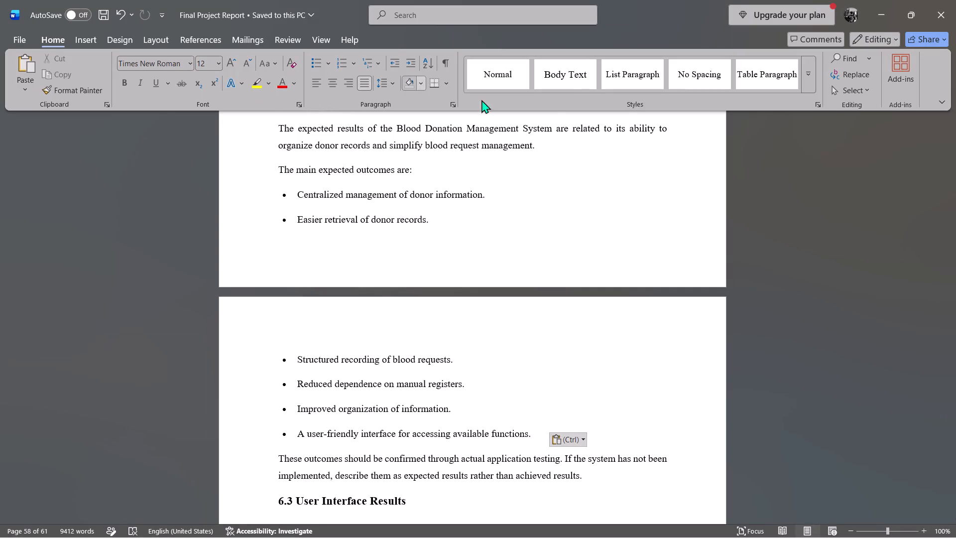
# Check the project report's file name and save location in the document's file details.
pyautogui.click(308, 14)
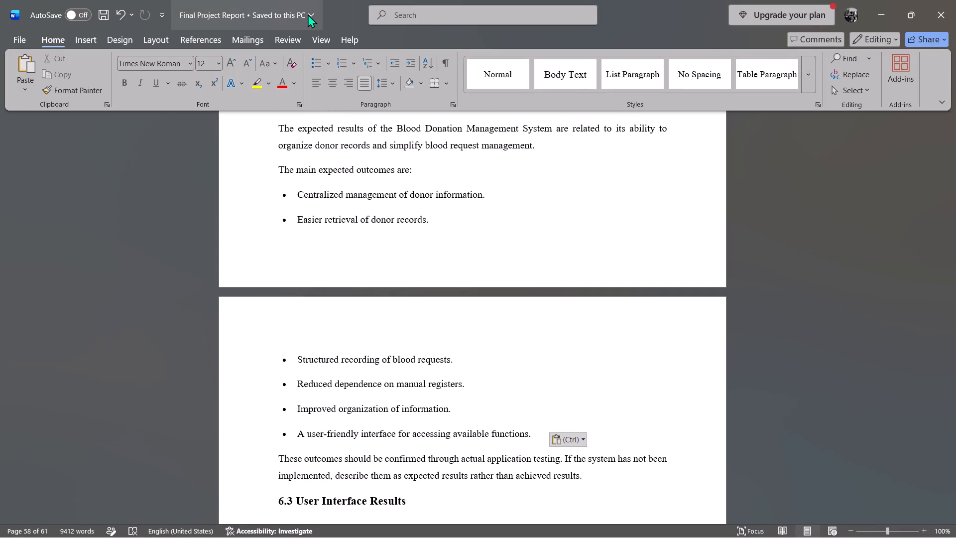
pyautogui.click(308, 14)
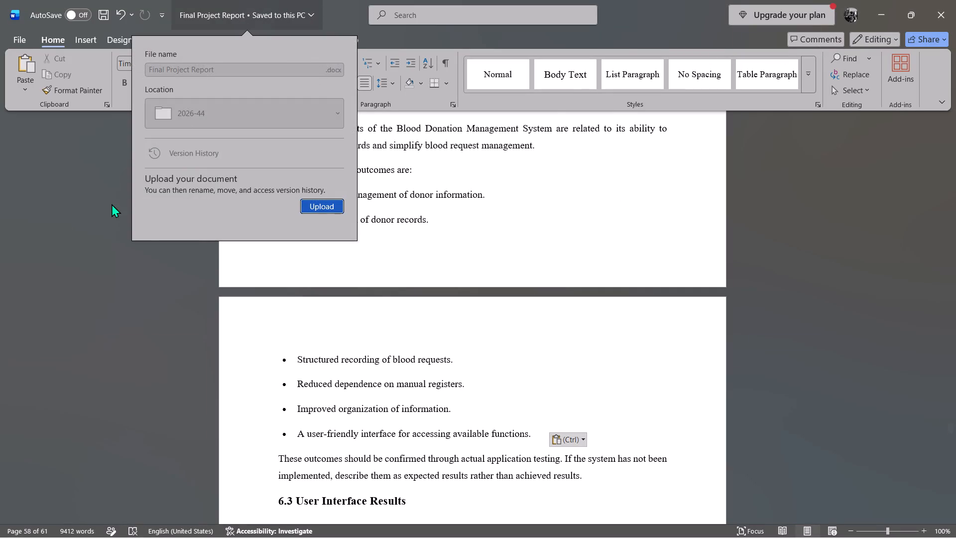
pyautogui.click(53, 230)
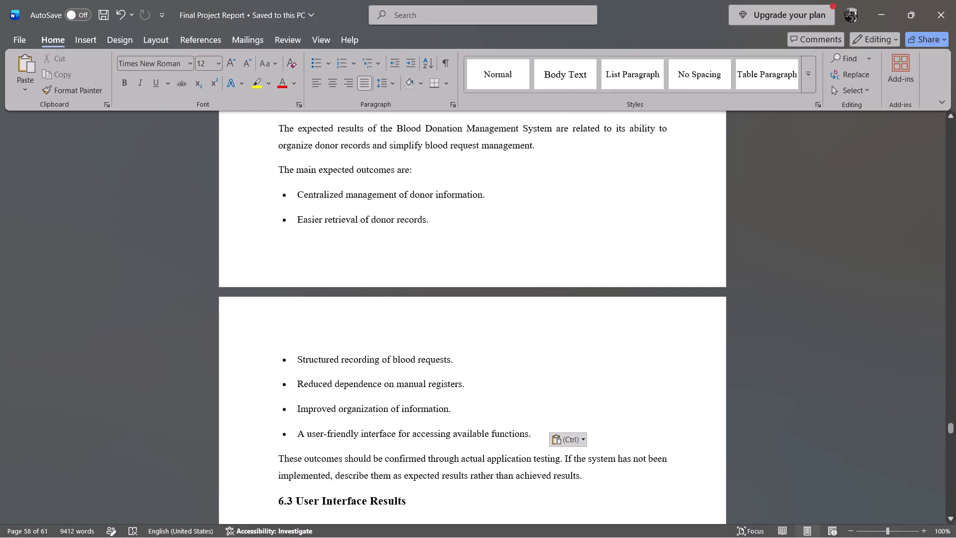
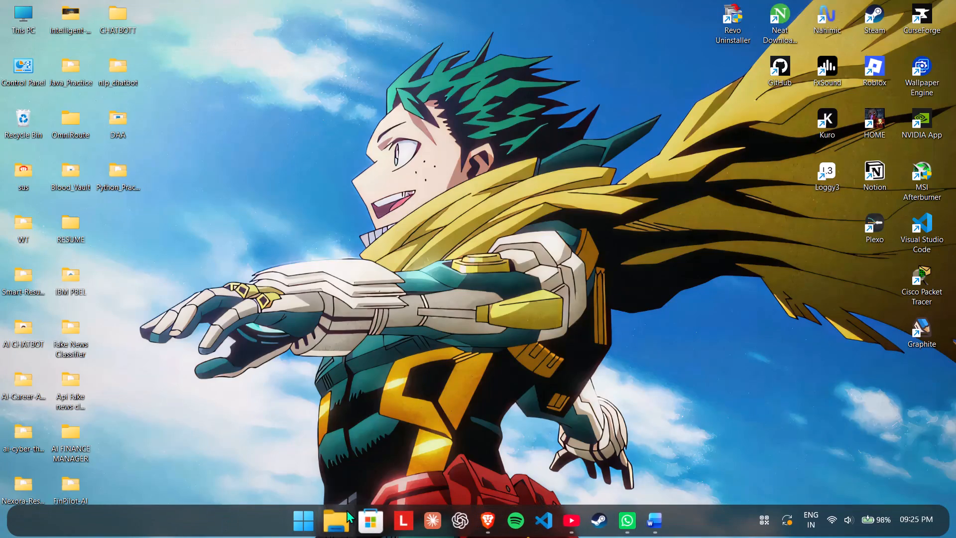
# Open RESEARCH paper 50 from the Downloads folder, skim its abstract and keywords, and close it.
pyautogui.click(334, 510)
pyautogui.click(71, 192)
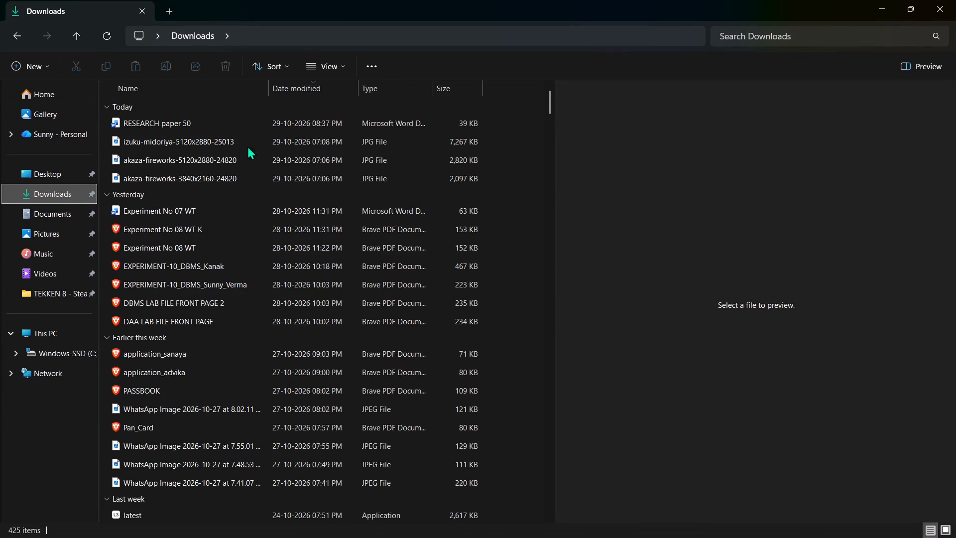
pyautogui.doubleClick(217, 125)
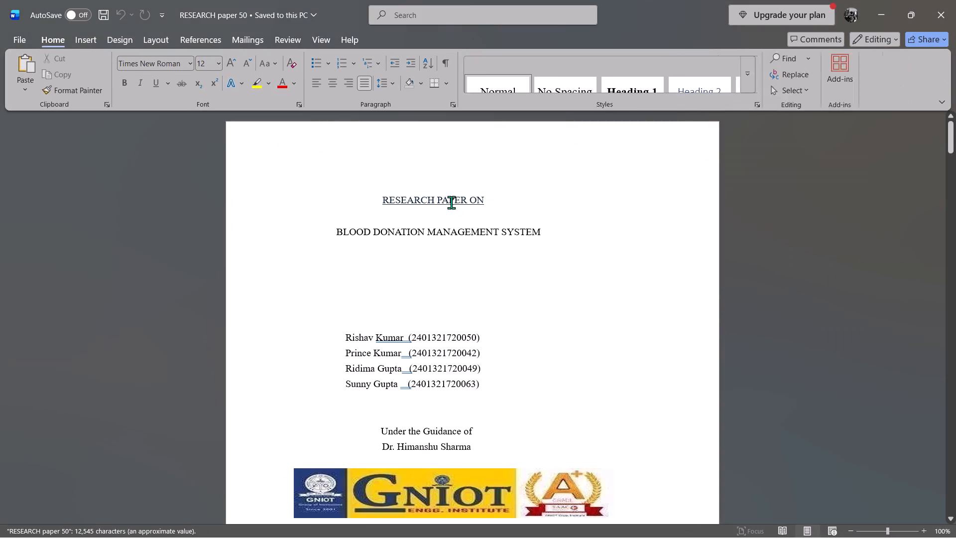
pyautogui.scroll(-11, 525, 286)
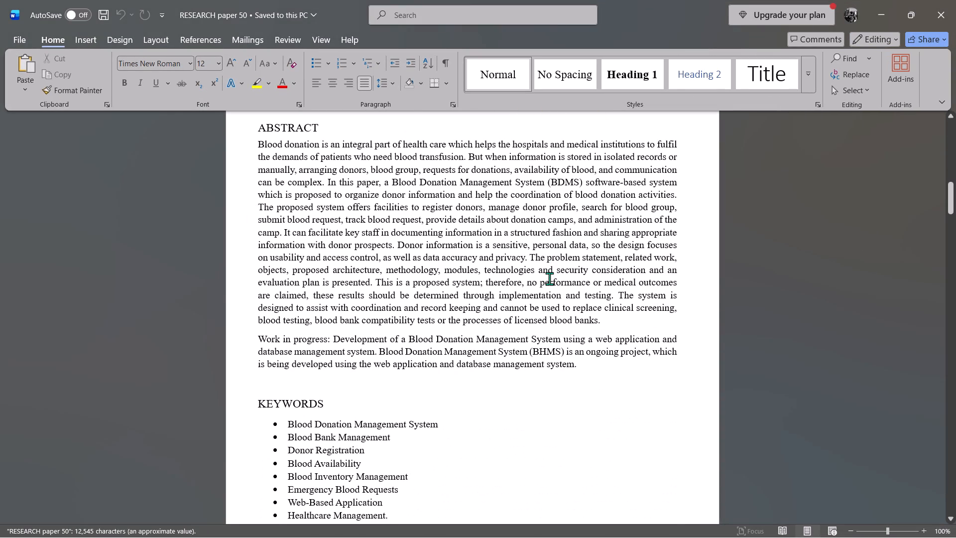
pyautogui.click(955, 0)
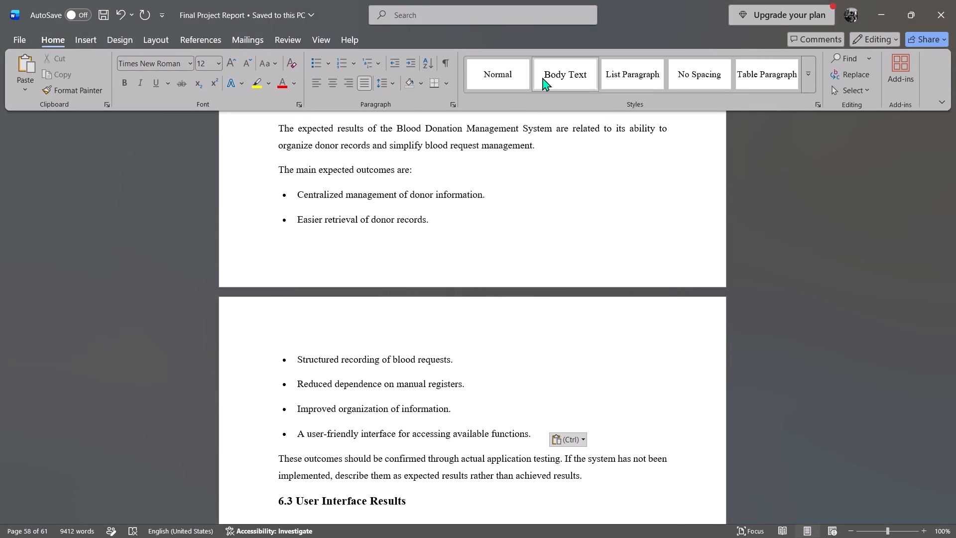
# Review Chapter 6 of the Final Project Report from the expected results to the limitations and discussion sections.
pyautogui.scroll(-3, 494, 242)
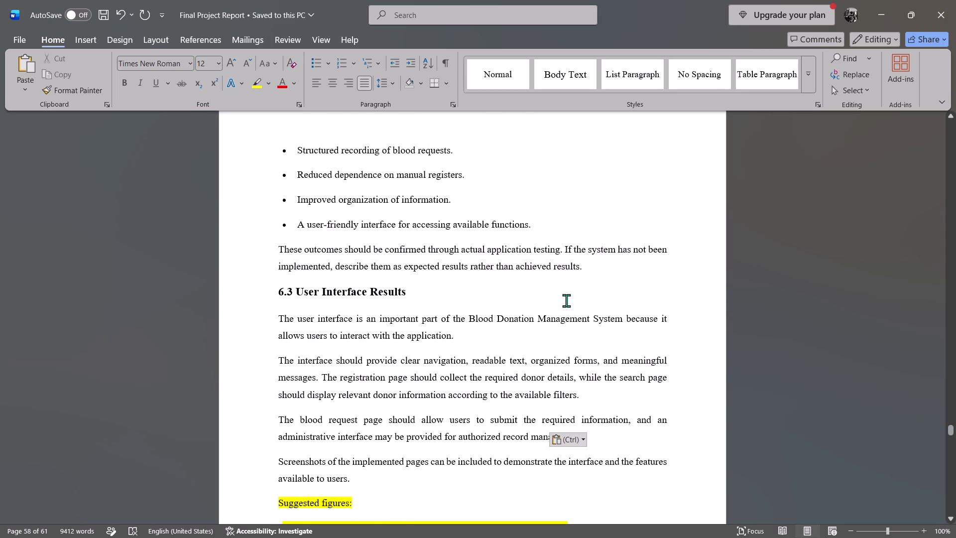
pyautogui.scroll(-11, 450, 376)
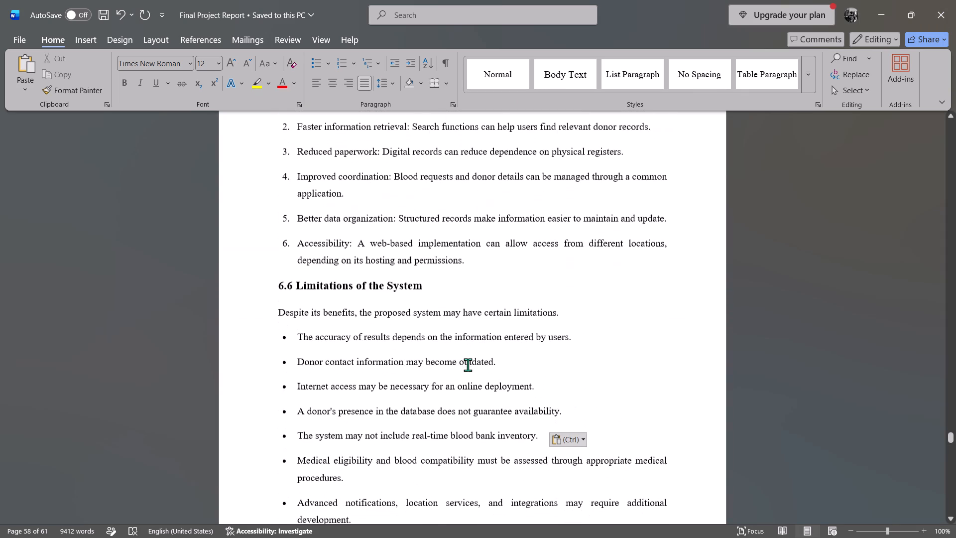
pyautogui.click(227, 127)
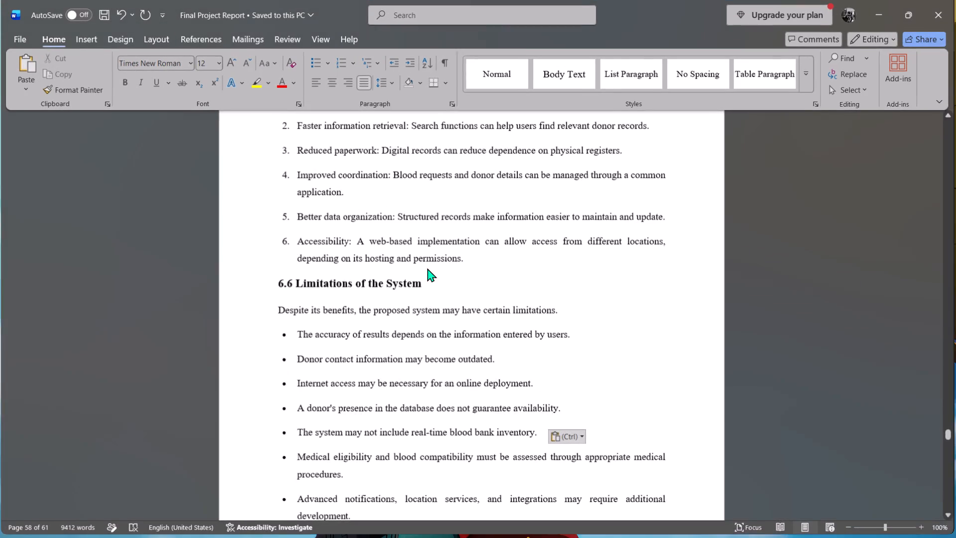
pyautogui.scroll(-8, 524, 309)
pyautogui.scroll(5, 535, 308)
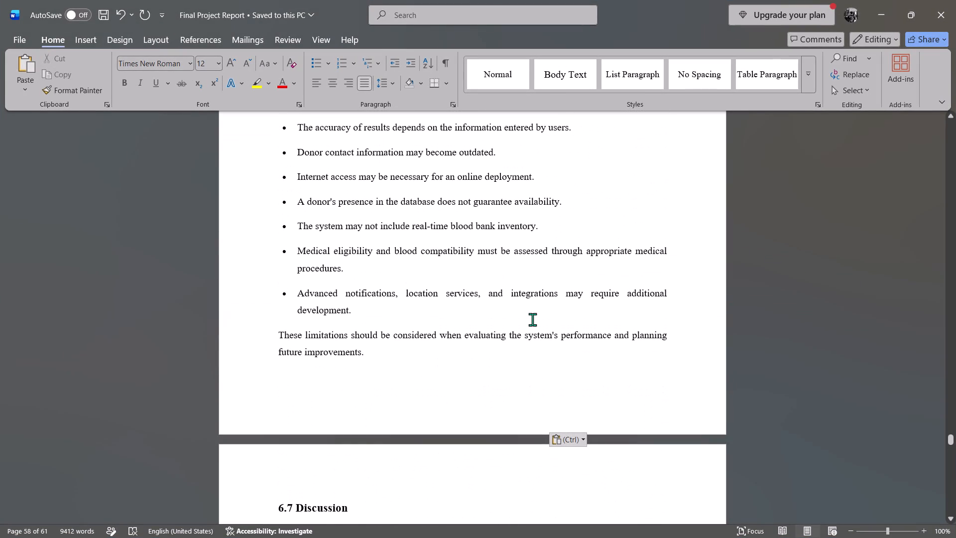
# Preview RESEARCH paper 50 in the Downloads folder and skim from its abstract to its research objectives.
pyautogui.hotkey('alt', 'Tab')
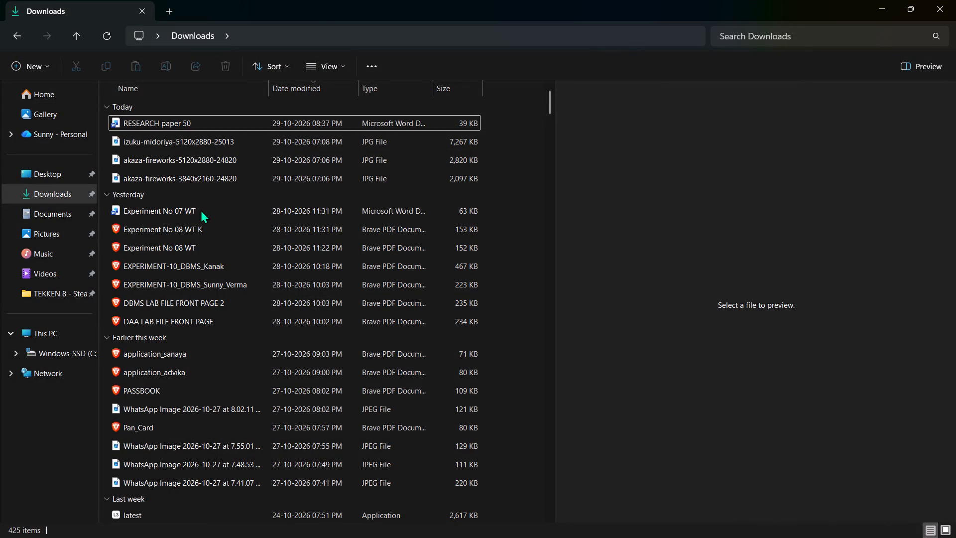
pyautogui.scroll(3, 205, 164)
pyautogui.click(195, 123)
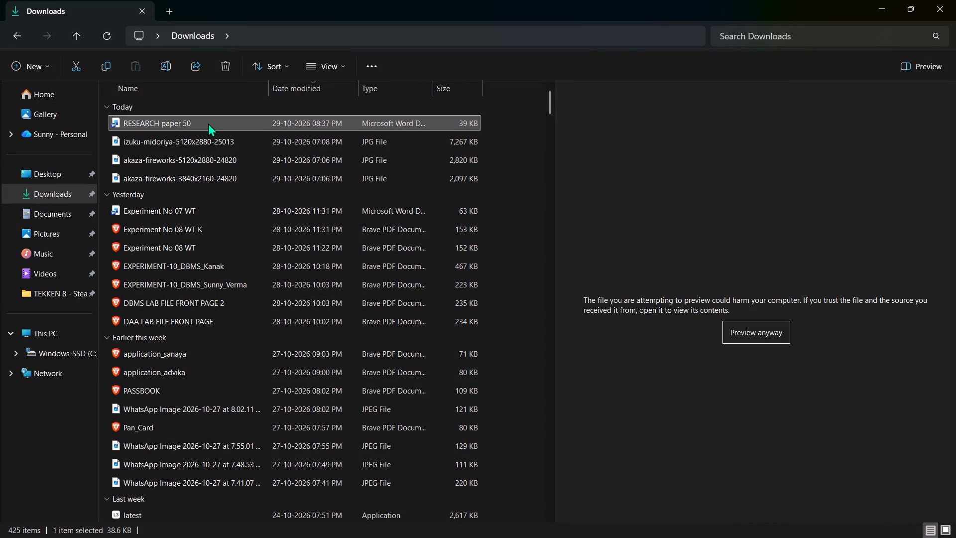
pyautogui.click(771, 333)
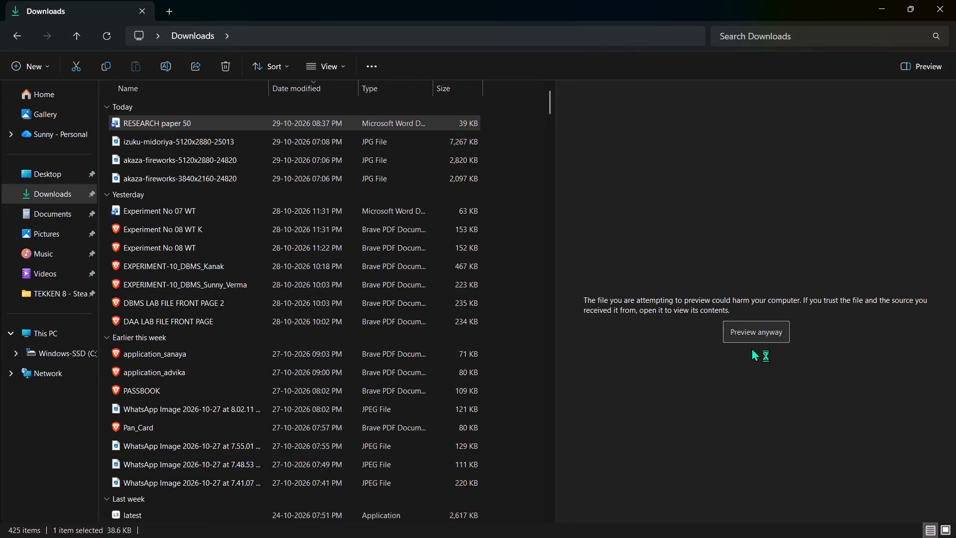
pyautogui.scroll(-10, 704, 300)
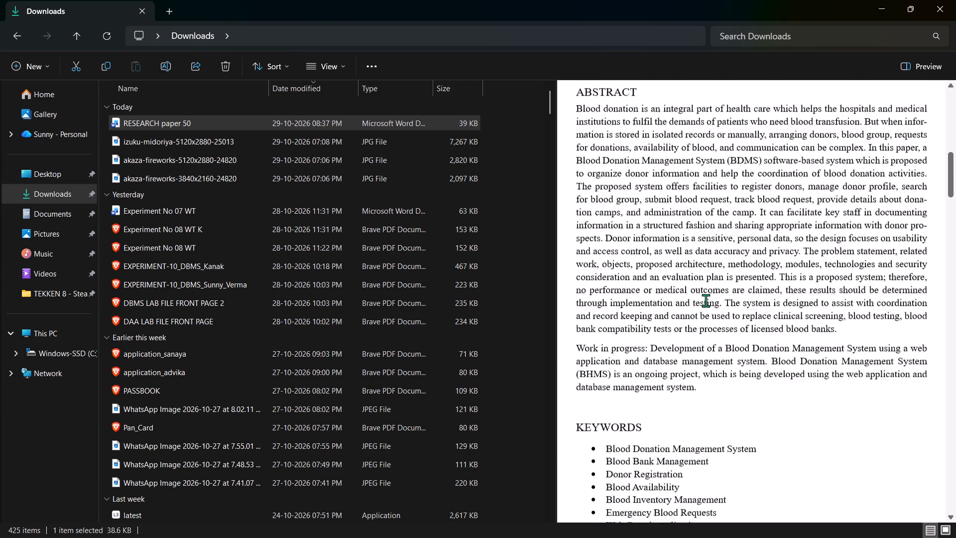
pyautogui.scroll(-18, 706, 300)
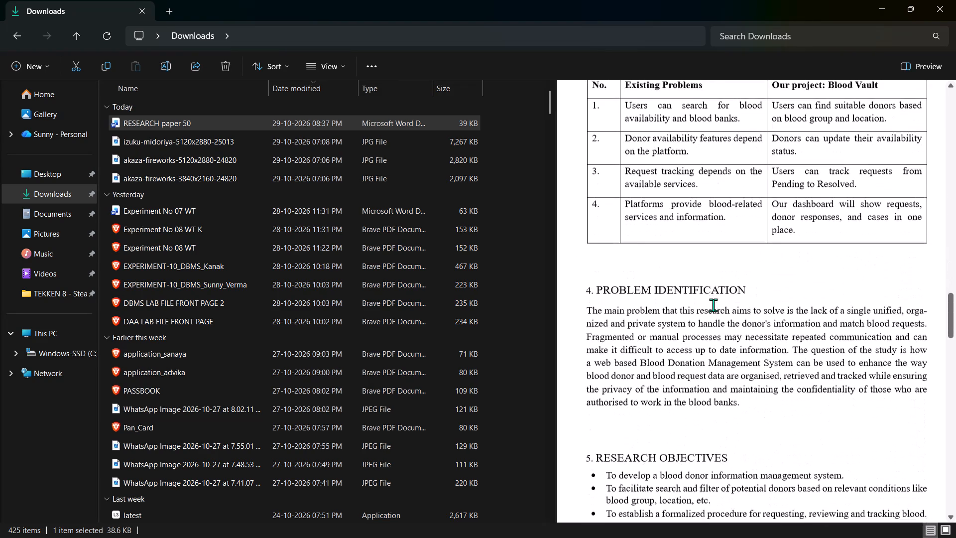
pyautogui.scroll(2, 713, 305)
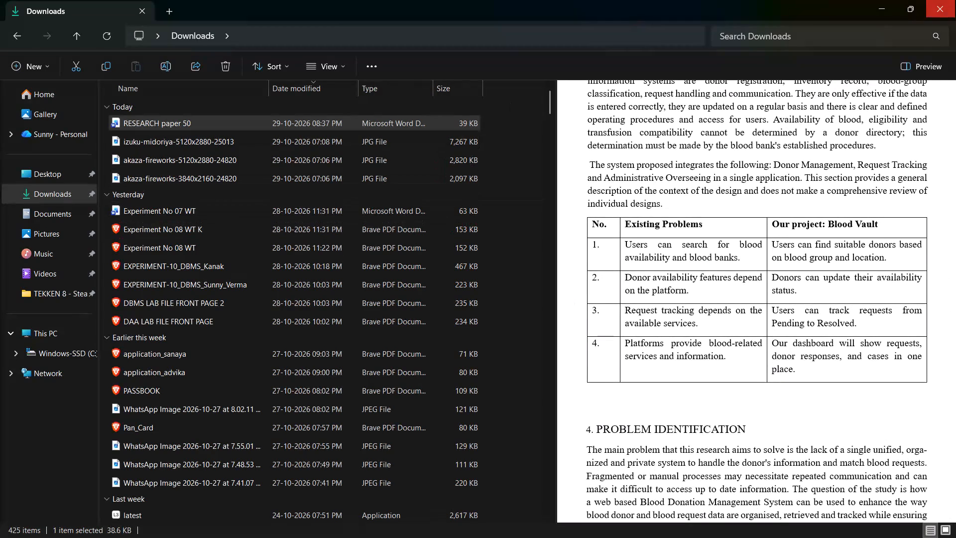
pyautogui.click(955, 0)
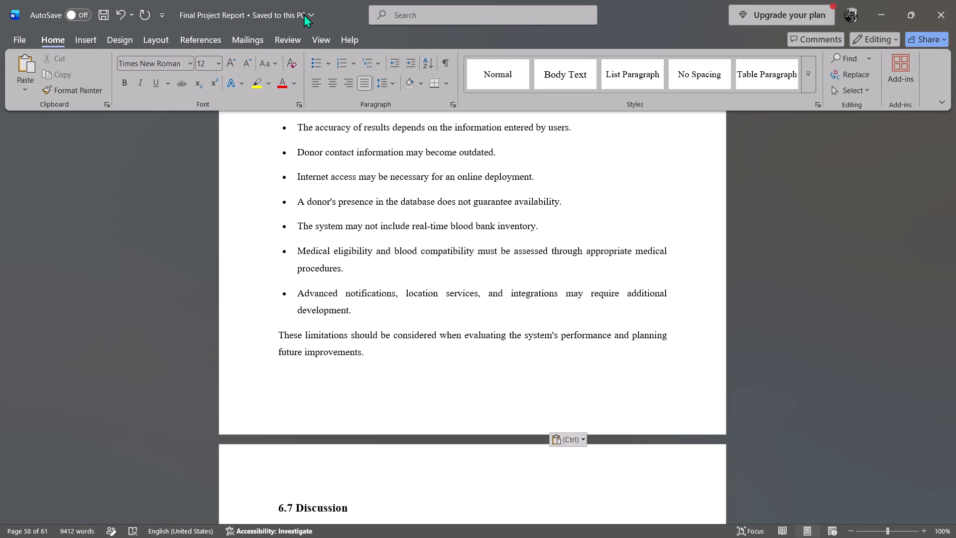
# Save the Final Project Report on this PC without uploading it to OneDrive for AutoSave.
pyautogui.scroll(14, 252, 193)
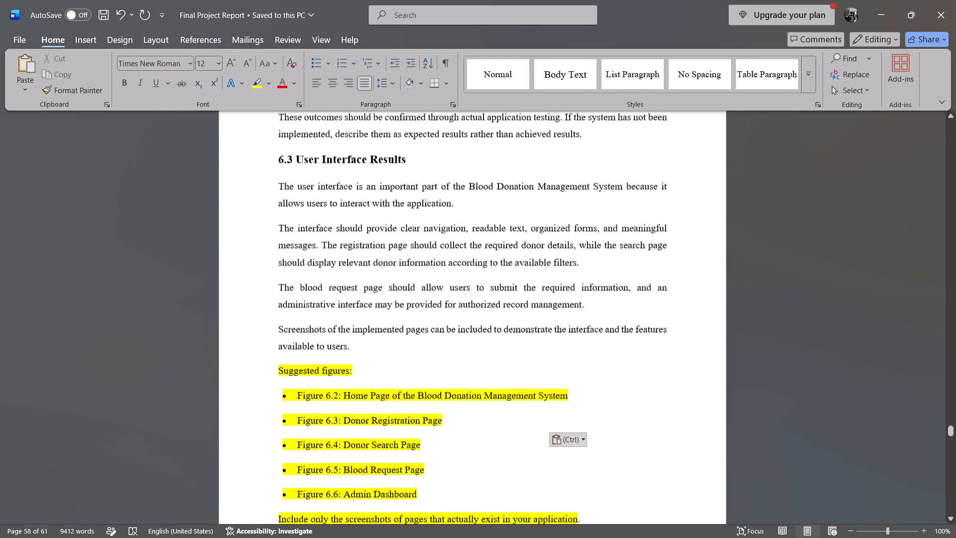
pyautogui.scroll(4, 248, 214)
pyautogui.scroll(-1, 244, 223)
pyautogui.scroll(3, 244, 223)
pyautogui.click(106, 16)
pyautogui.tripleClick(106, 16)
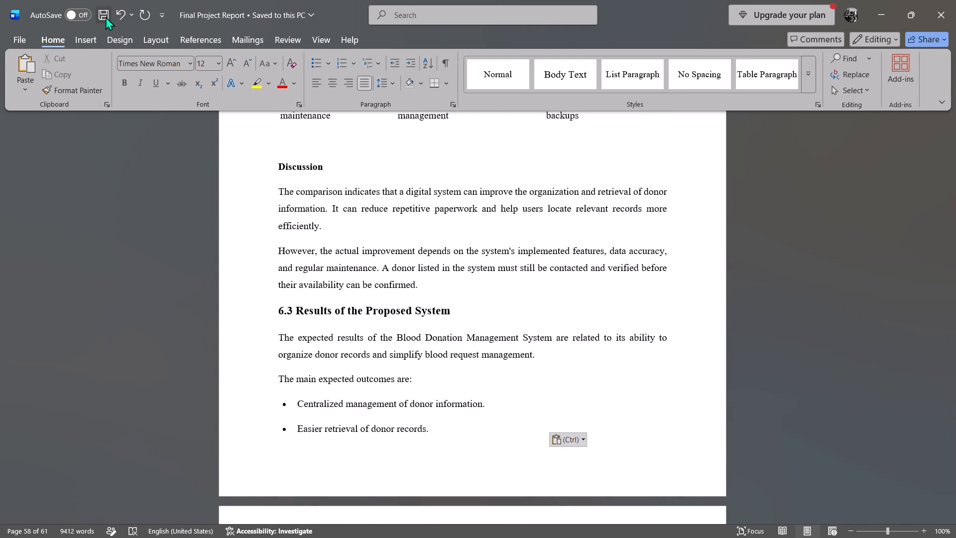
pyautogui.tripleClick(106, 16)
pyautogui.click(78, 15)
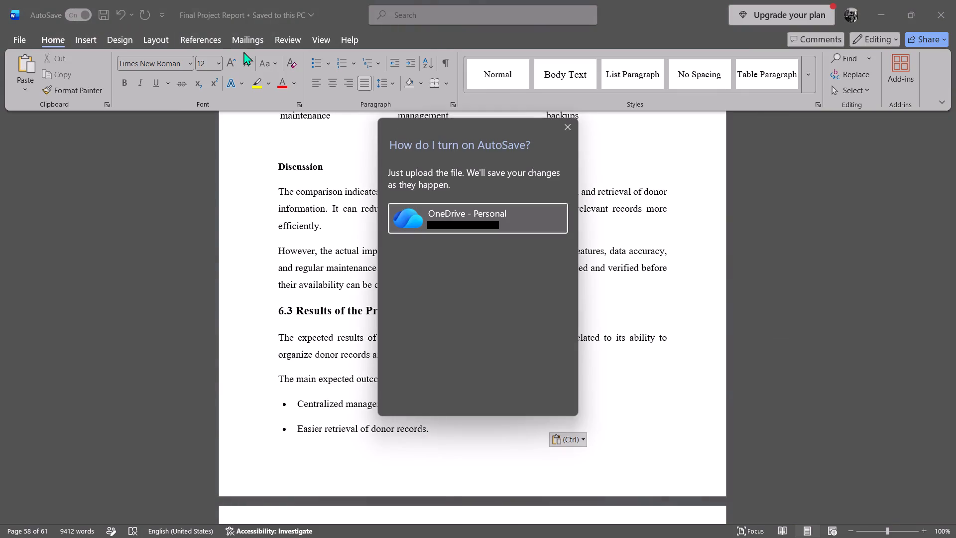
pyautogui.click(567, 129)
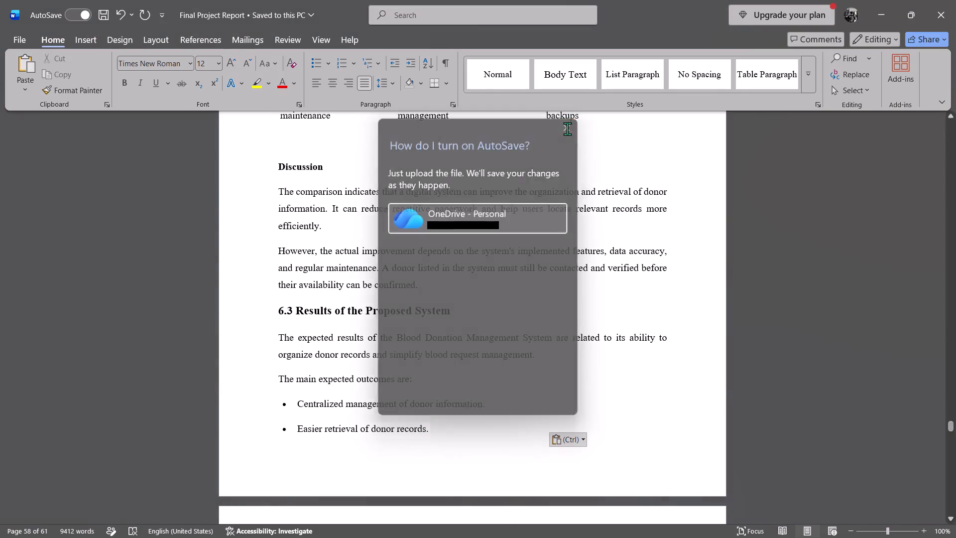
pyautogui.click(112, 11)
pyautogui.tripleClick(103, 11)
pyautogui.tripleClick(103, 11)
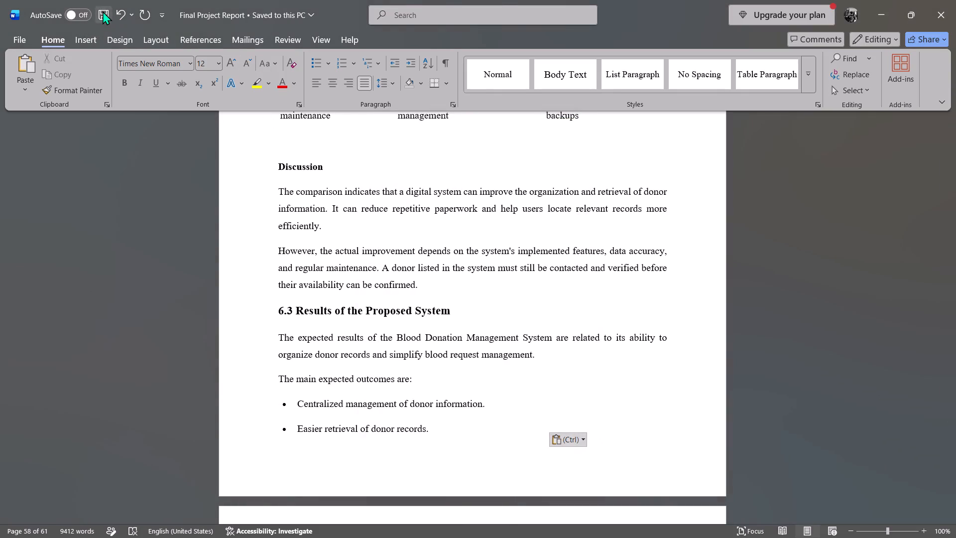
# Close the Final Project Report document while leaving Word open.
pyautogui.click(17, 32)
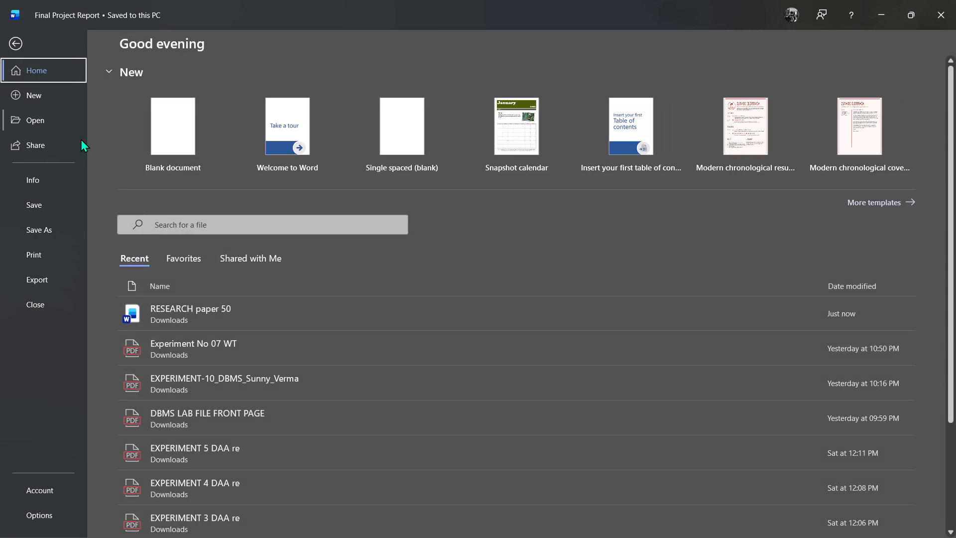
pyautogui.click(53, 307)
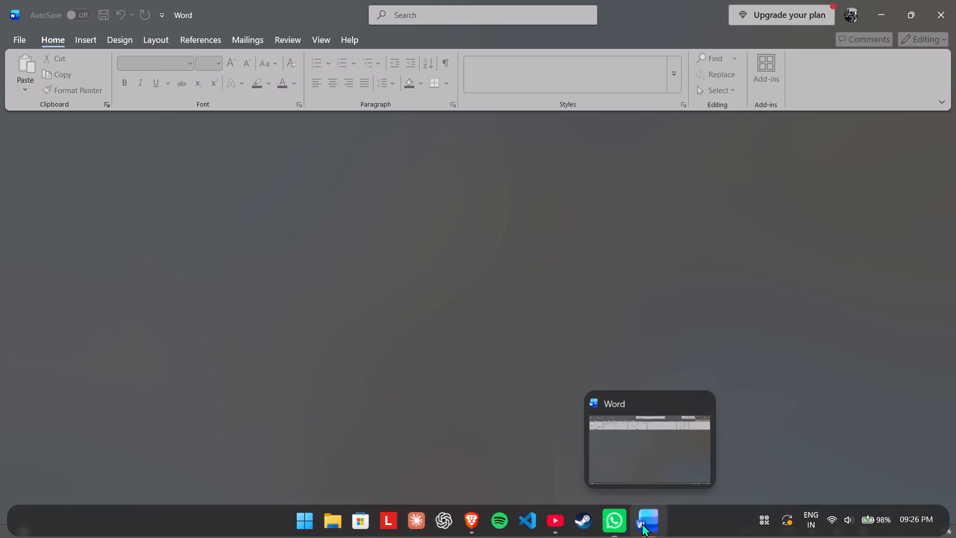
# Open RESEARCH paper 50 from Word's recent files and check its abstract and keywords pages.
pyautogui.click(34, 37)
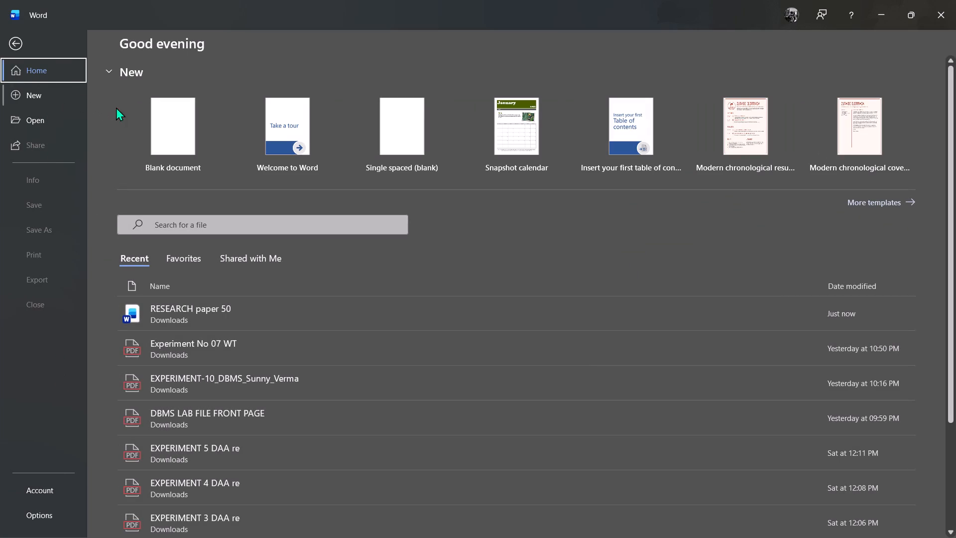
pyautogui.click(256, 308)
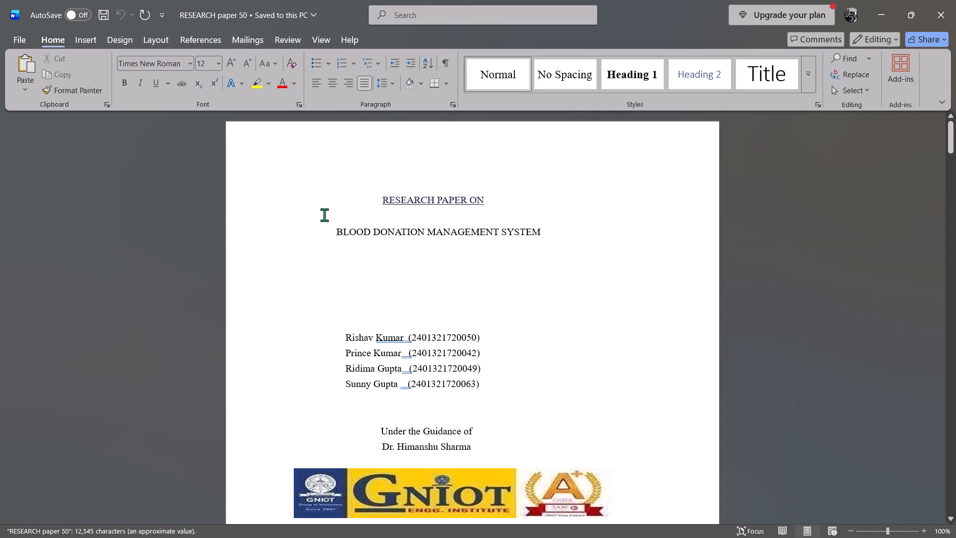
pyautogui.scroll(-13, 324, 215)
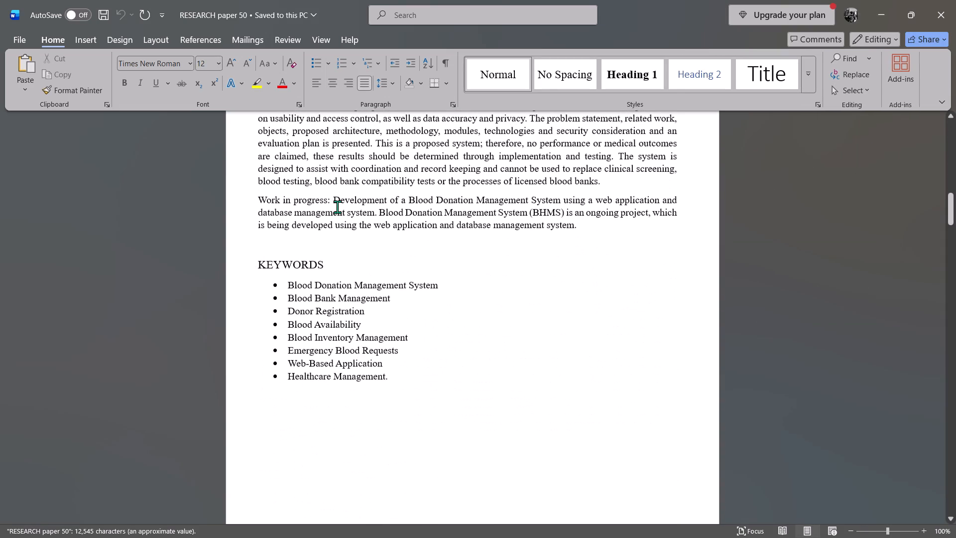
pyautogui.click(337, 207)
pyautogui.click(889, 0)
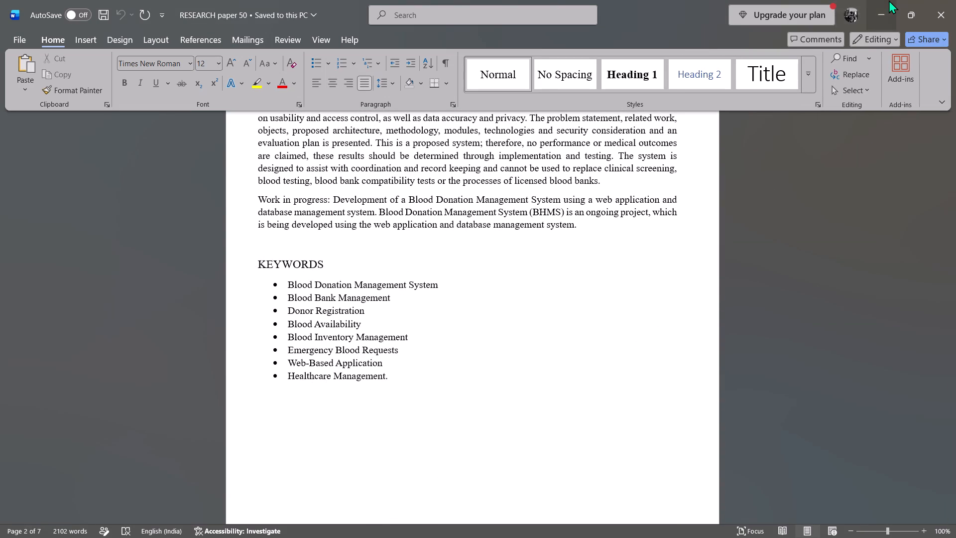
# Search the Downloads folder for "final", expand the results from last week, and close the folder window.
pyautogui.doubleClick(21, 4)
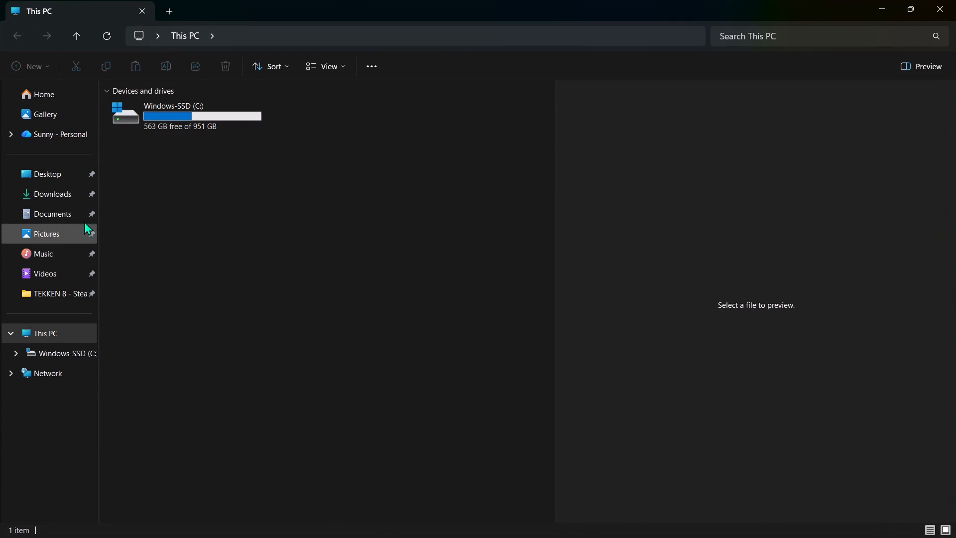
pyautogui.click(69, 203)
pyautogui.scroll(-1, 261, 177)
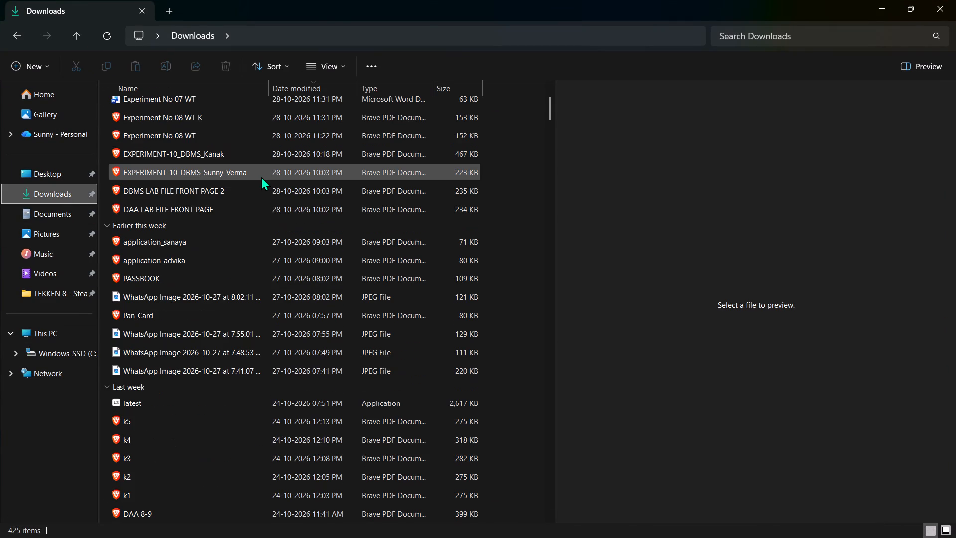
pyautogui.scroll(4, 261, 177)
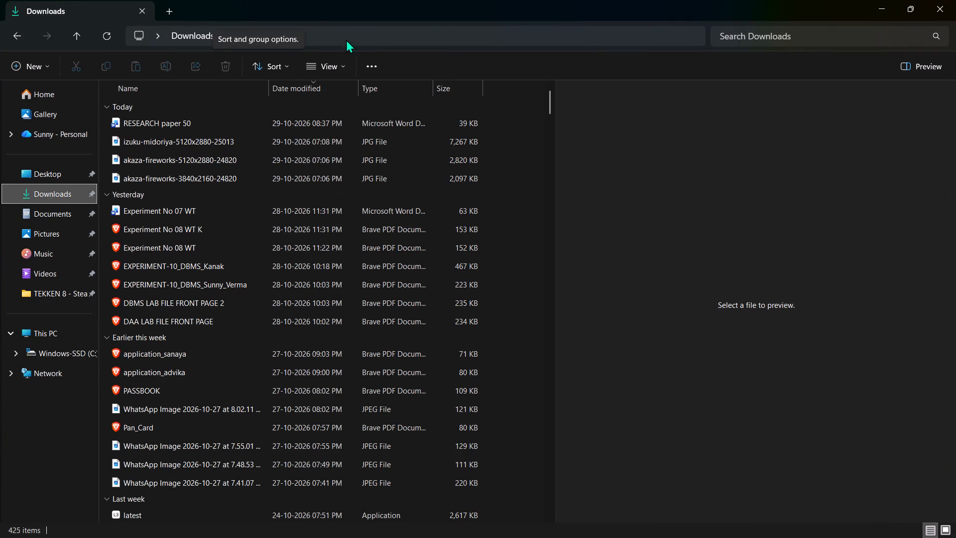
pyautogui.click(786, 34)
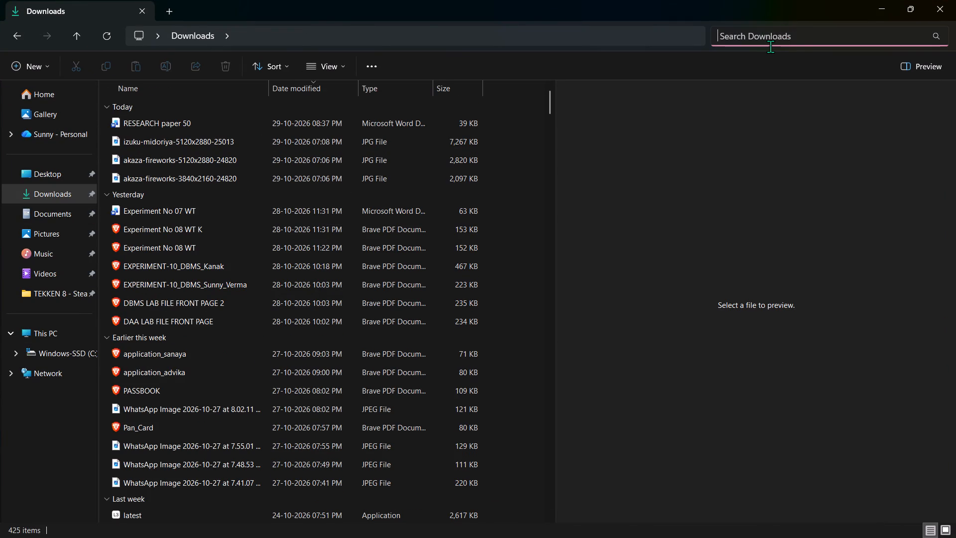
pyautogui.press('d')
pyautogui.press('BackSpace')
pyautogui.write('final')
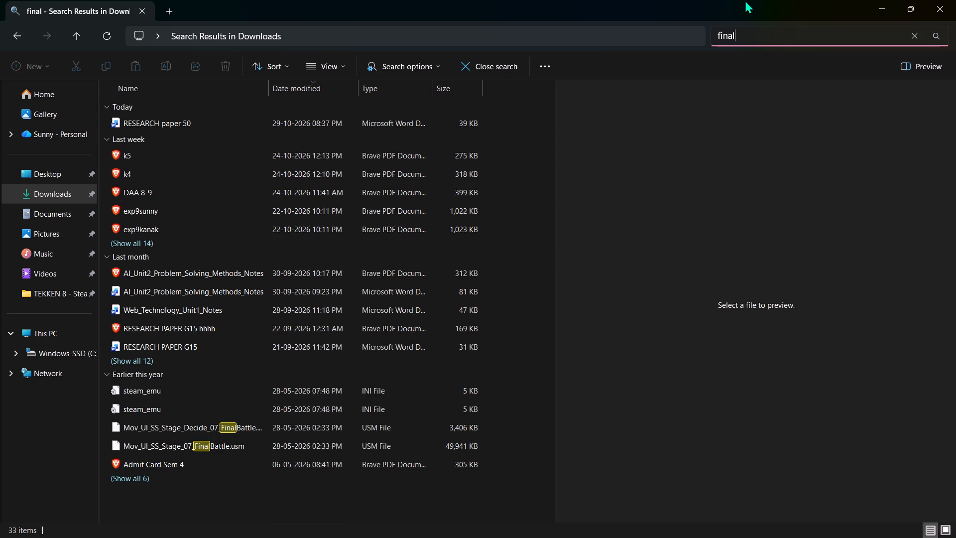
pyautogui.click(138, 247)
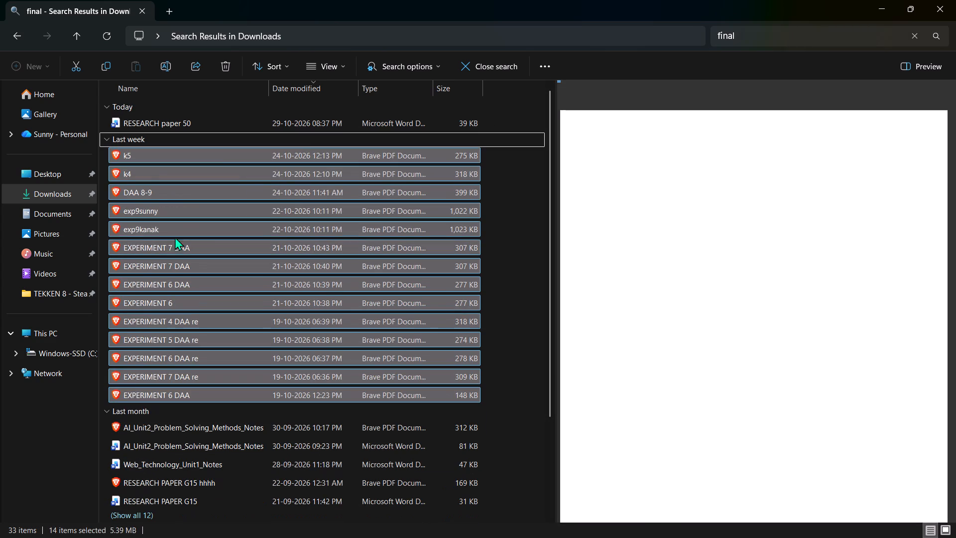
pyautogui.click(115, 136)
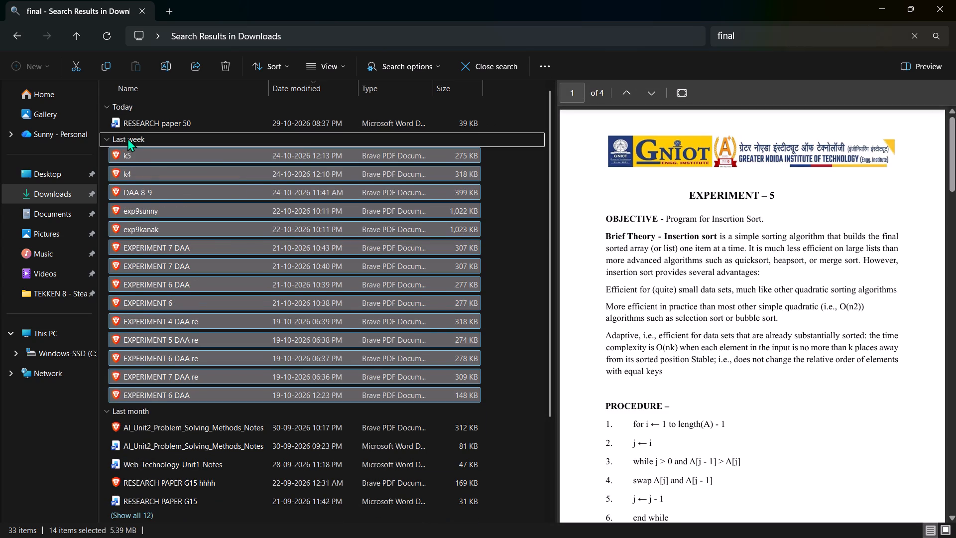
pyautogui.click(120, 138)
pyautogui.click(104, 136)
pyautogui.click(955, 0)
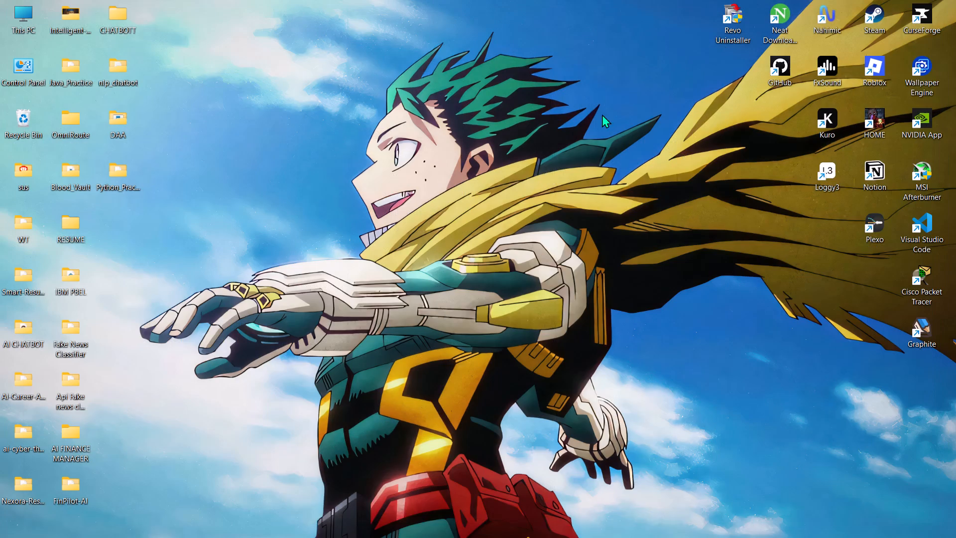
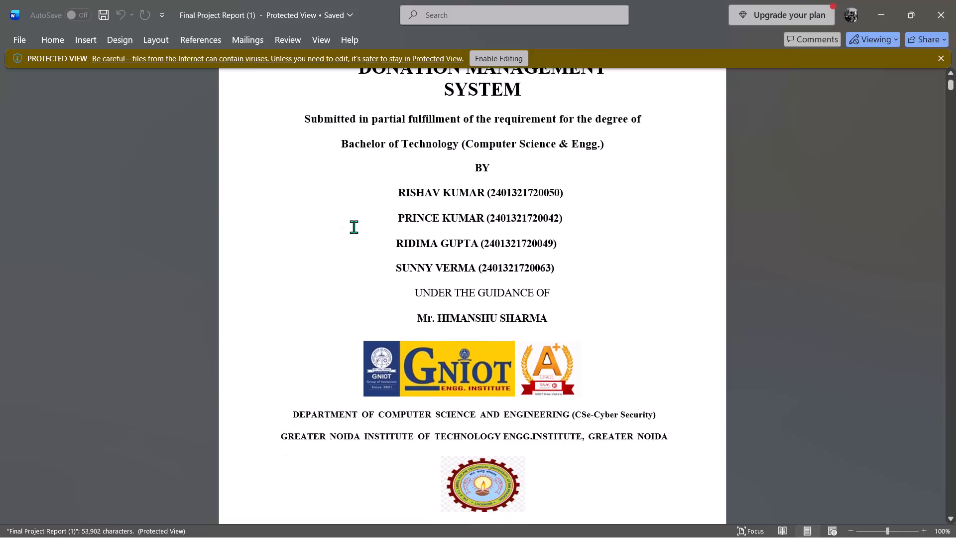
# Check the file name and storage location details of the opened Final Project Report (1).
pyautogui.scroll(3, 541, 66)
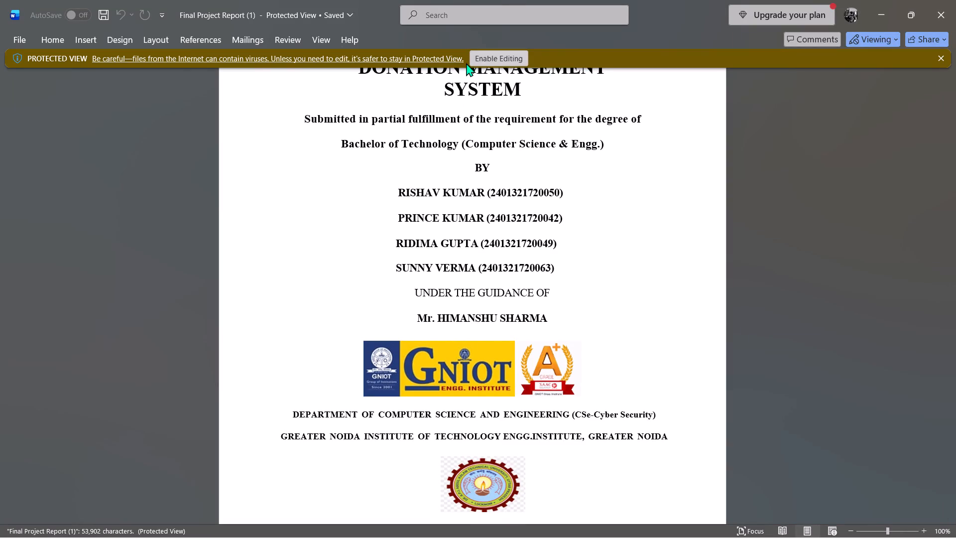
pyautogui.click(290, 13)
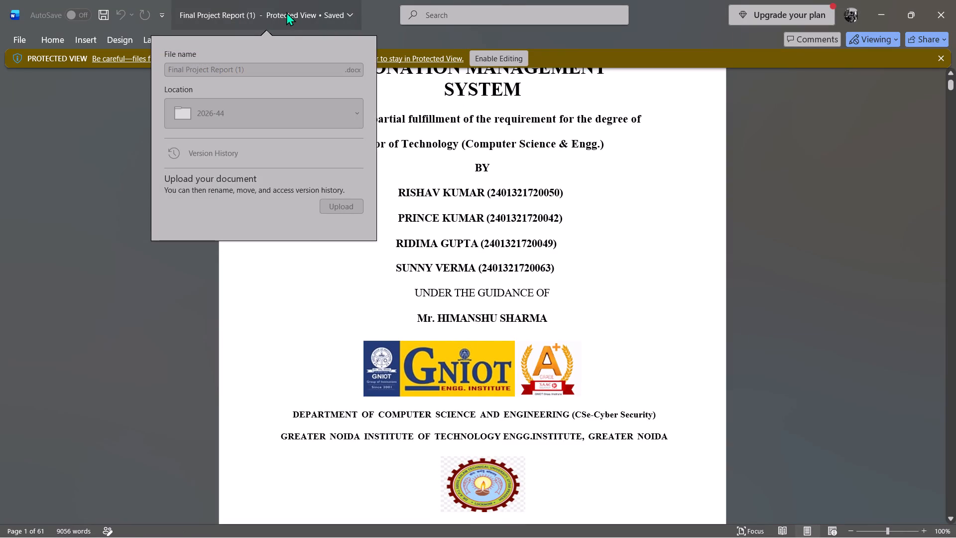
pyautogui.click(283, 12)
pyautogui.click(0, 44)
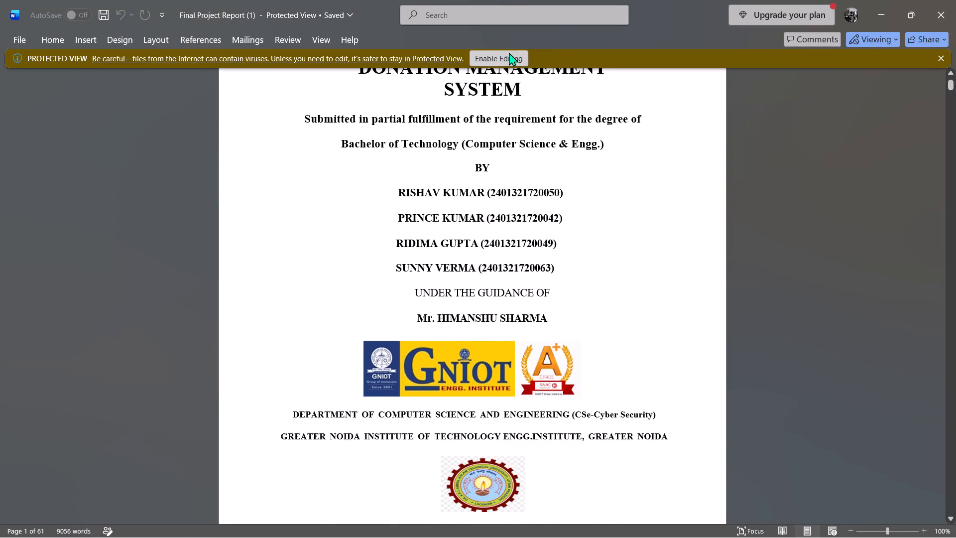
# Enable editing in Final Project Report (1) and look through its pages as far as section 8.2 Conclusion.
pyautogui.click(509, 52)
pyautogui.scroll(-5, 728, 247)
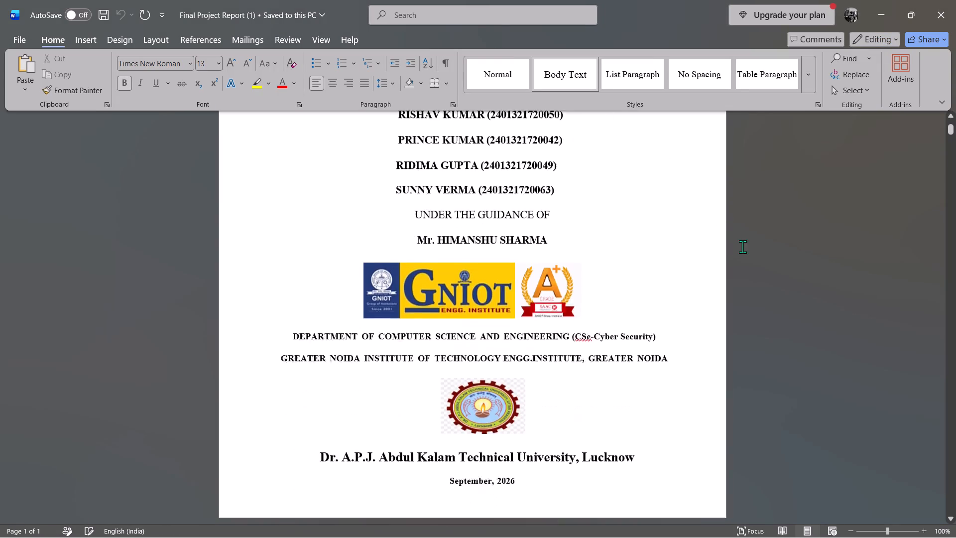
pyautogui.moveTo(952, 131); pyautogui.dragTo(955, 489)
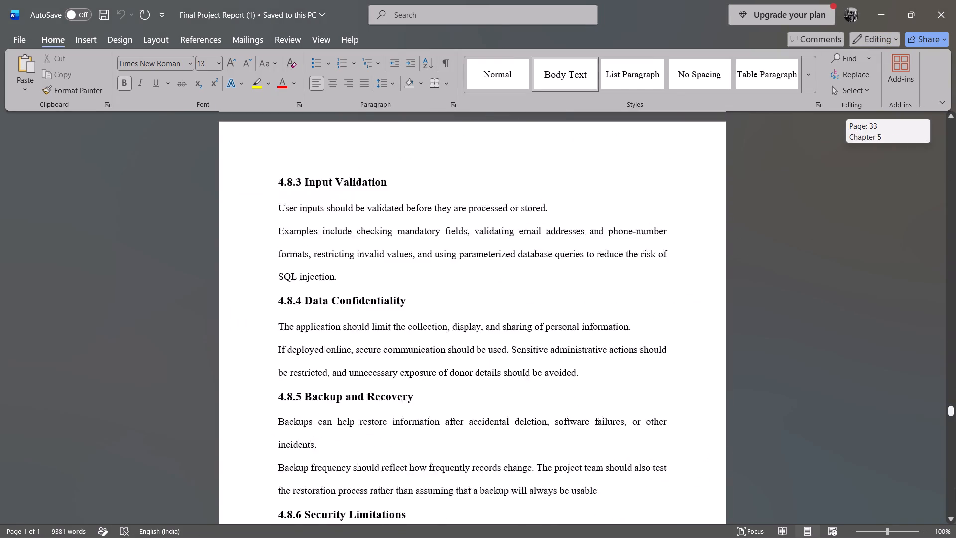
pyautogui.moveTo(955, 489); pyautogui.dragTo(950, 497)
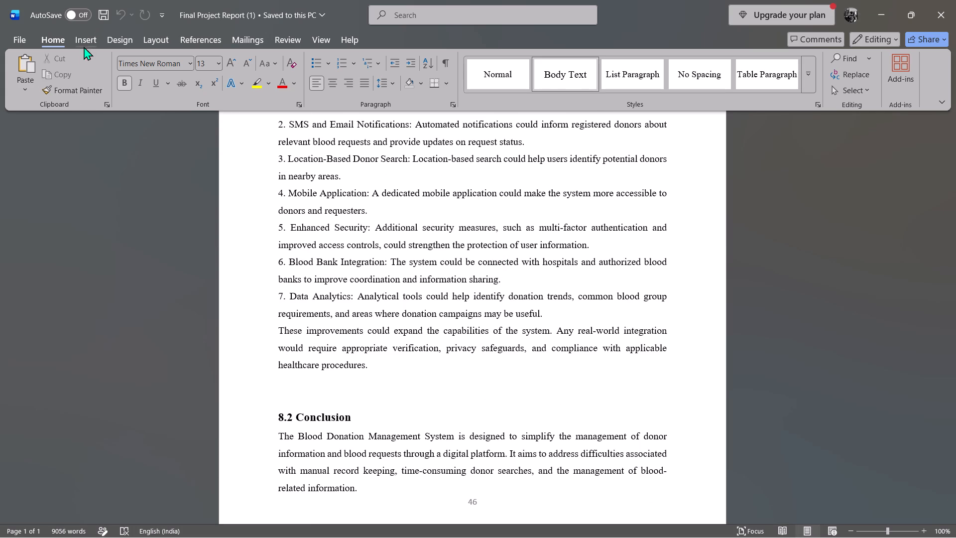
# Close Final Project Report (1) and return to the abstract page of RESEARCH paper 50.
pyautogui.click(950, 11)
pyautogui.scroll(2, 454, 326)
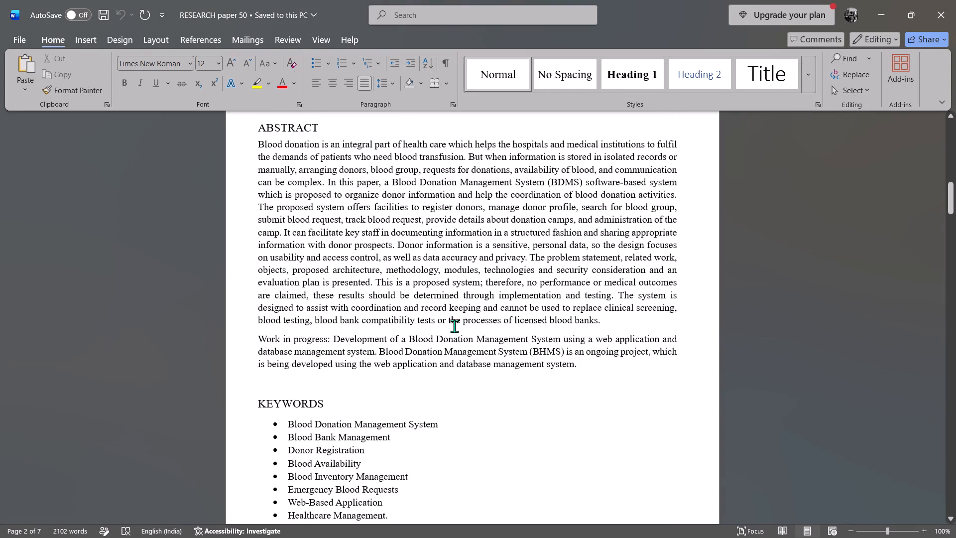
pyautogui.scroll(1, 454, 326)
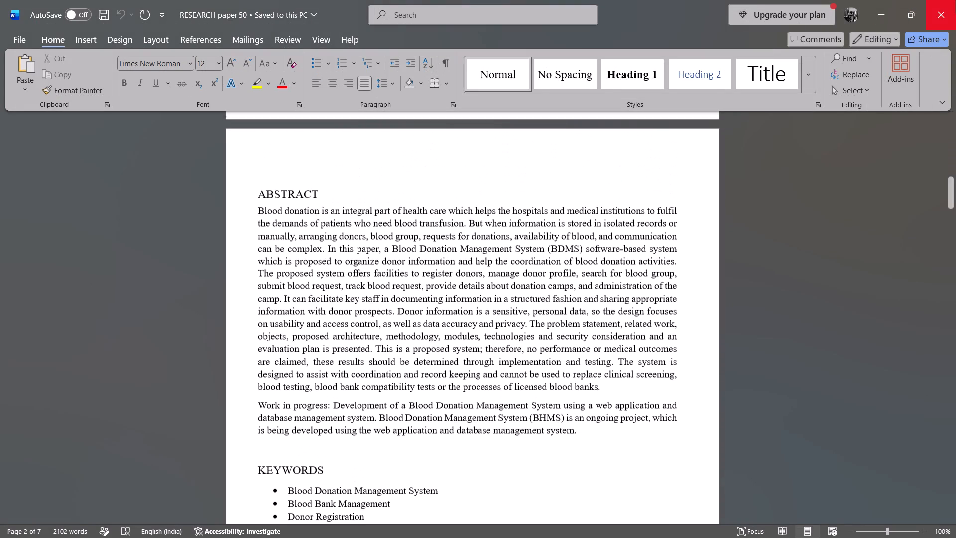
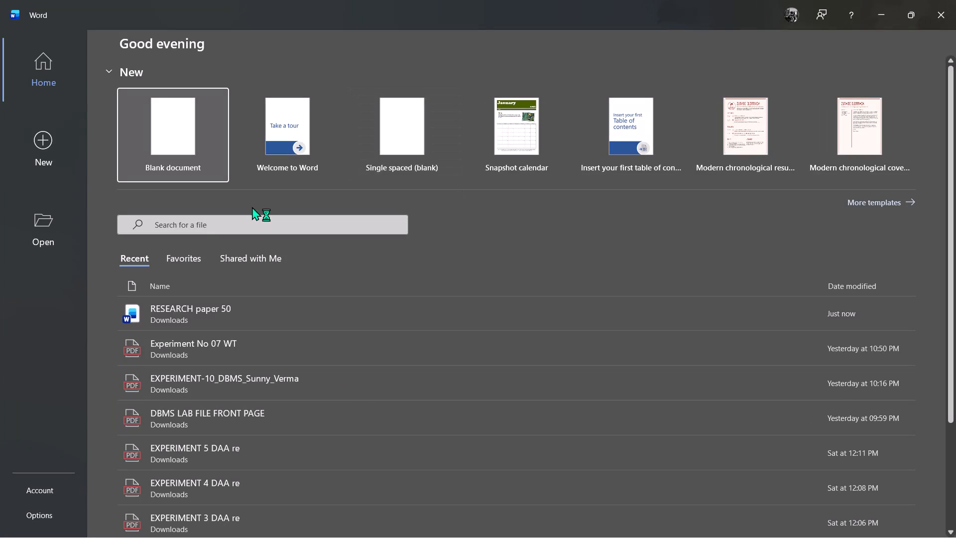
# Check the favorite documents for the saved report and return to the list of recent files.
pyautogui.click(186, 252)
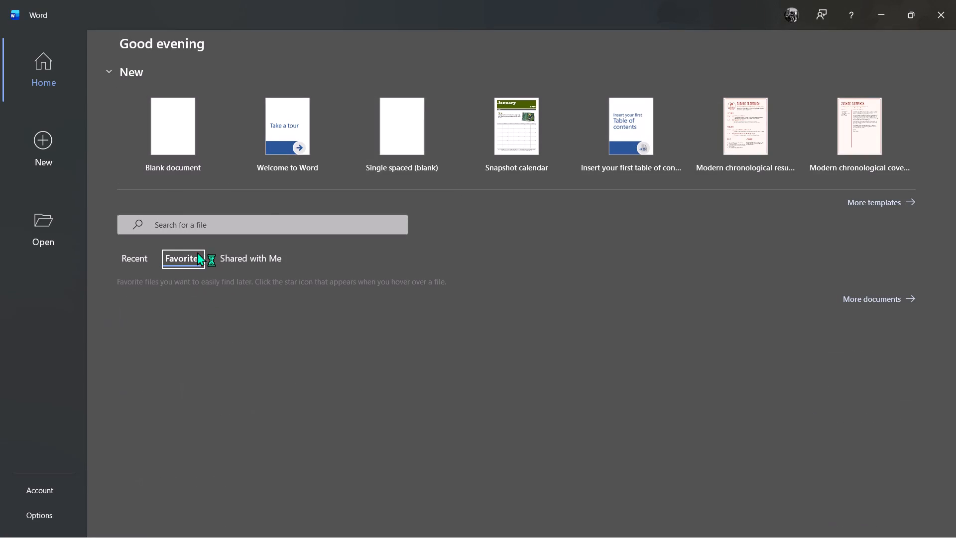
pyautogui.click(115, 252)
pyautogui.click(144, 257)
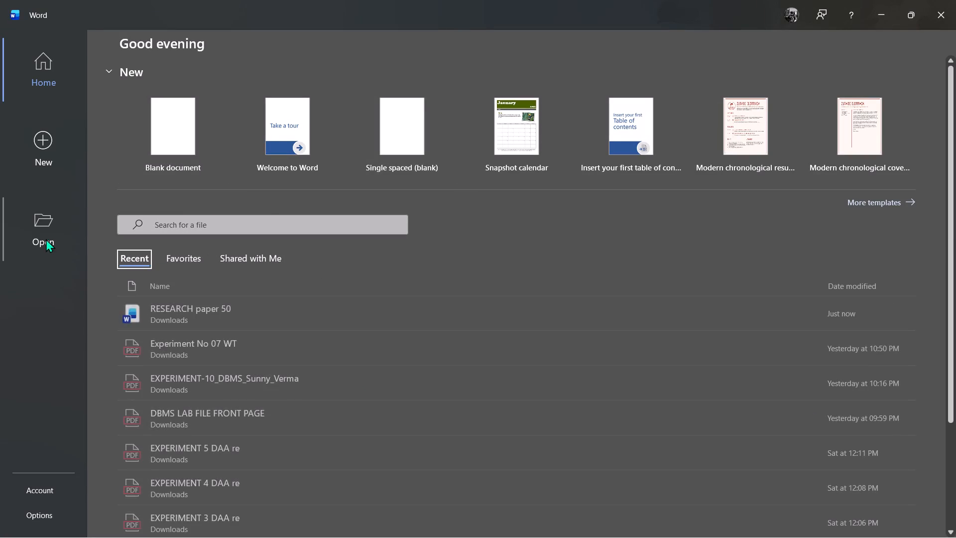
# Look through the full list of recent documents, back to the oldest entries, for the saved project report.
pyautogui.click(52, 232)
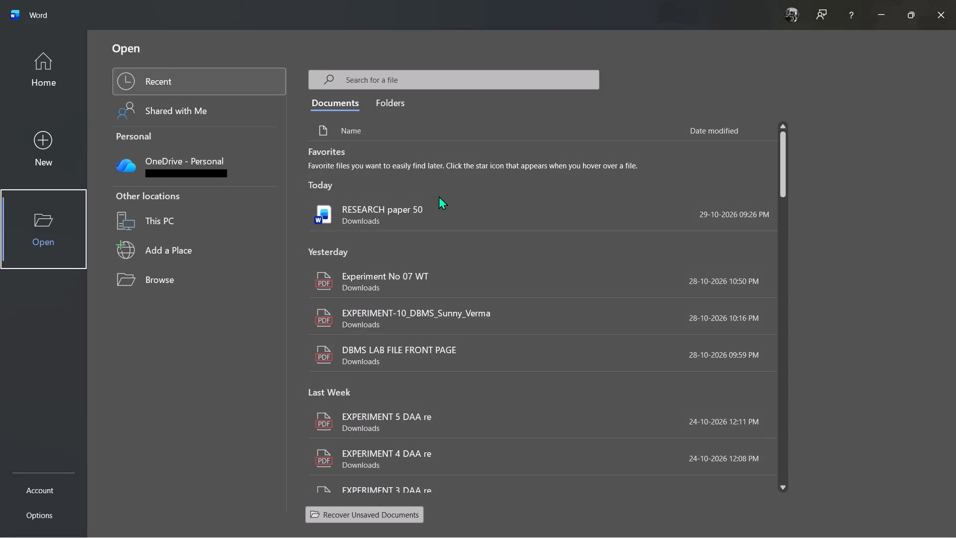
pyautogui.scroll(-11, 451, 275)
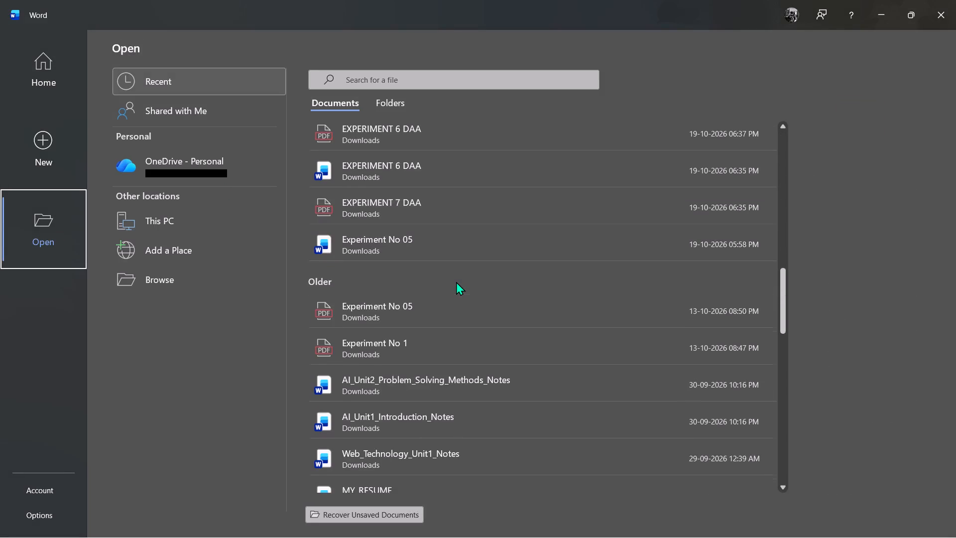
pyautogui.scroll(-15, 456, 281)
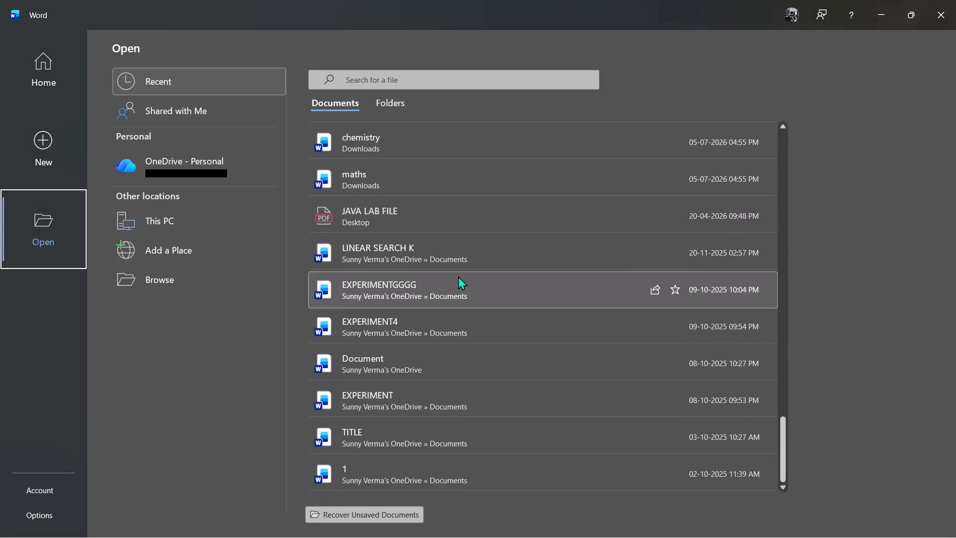
pyautogui.scroll(2, 458, 276)
pyautogui.scroll(-1, 458, 276)
pyautogui.scroll(5, 458, 276)
pyautogui.scroll(-1, 458, 276)
pyautogui.scroll(17, 458, 276)
pyautogui.scroll(-1, 458, 276)
pyautogui.scroll(8, 458, 276)
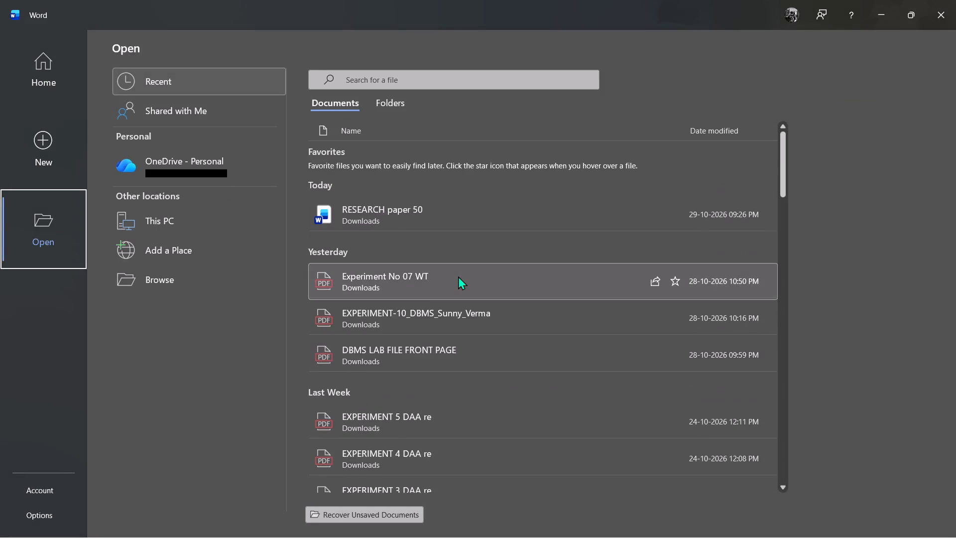
# Check the recent folders and the files shared with the account for the saved project report.
pyautogui.click(340, 99)
pyautogui.click(404, 109)
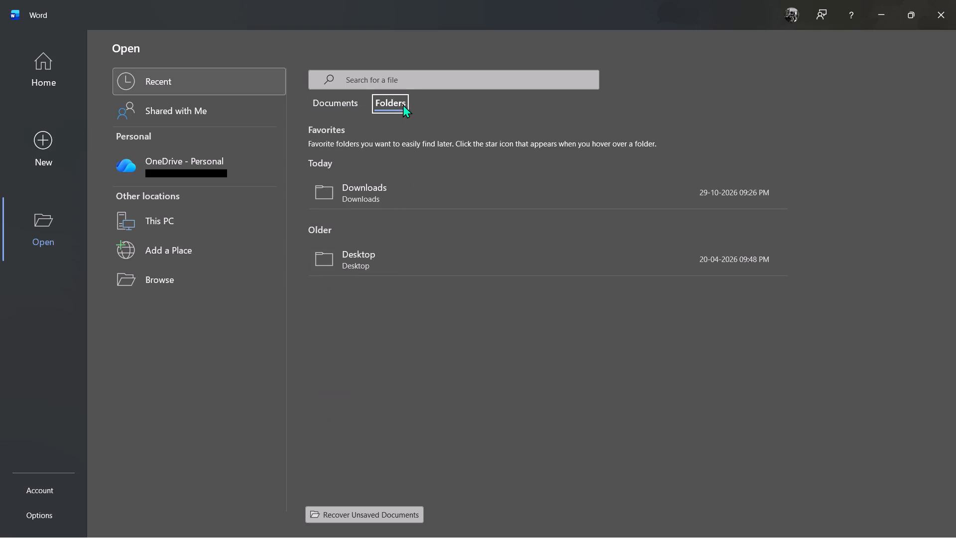
pyautogui.click(317, 101)
pyautogui.click(195, 117)
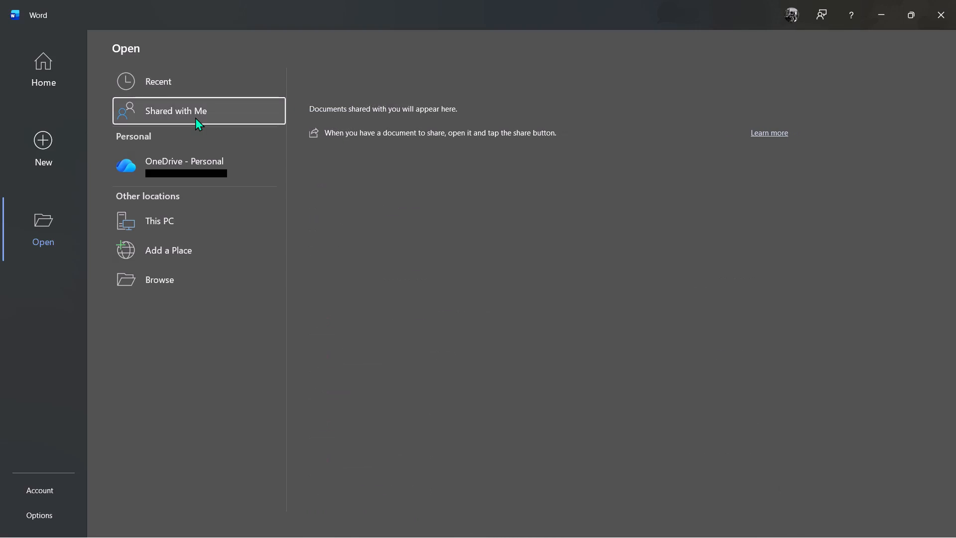
# Open the file Document from the personal OneDrive to check its contents, and close it.
pyautogui.click(206, 184)
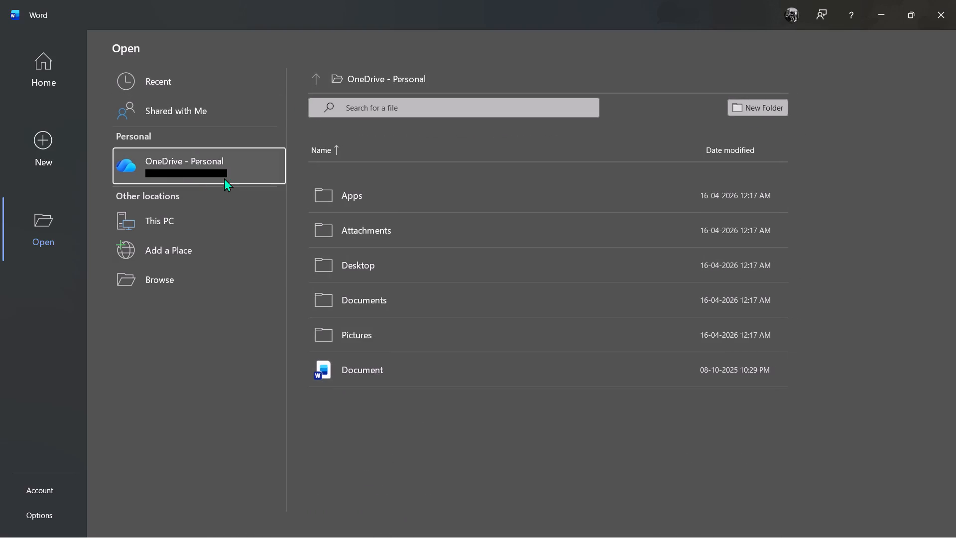
pyautogui.click(444, 375)
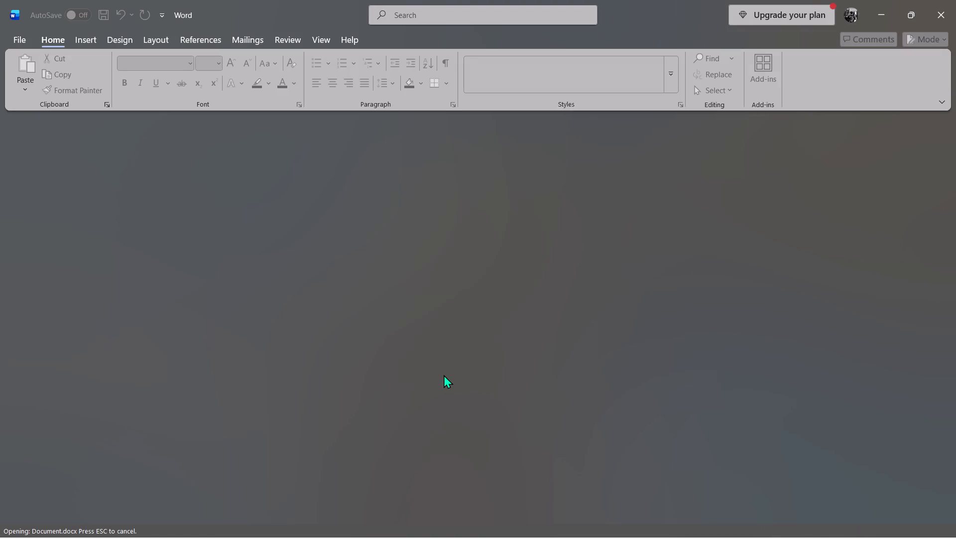
pyautogui.click(421, 341)
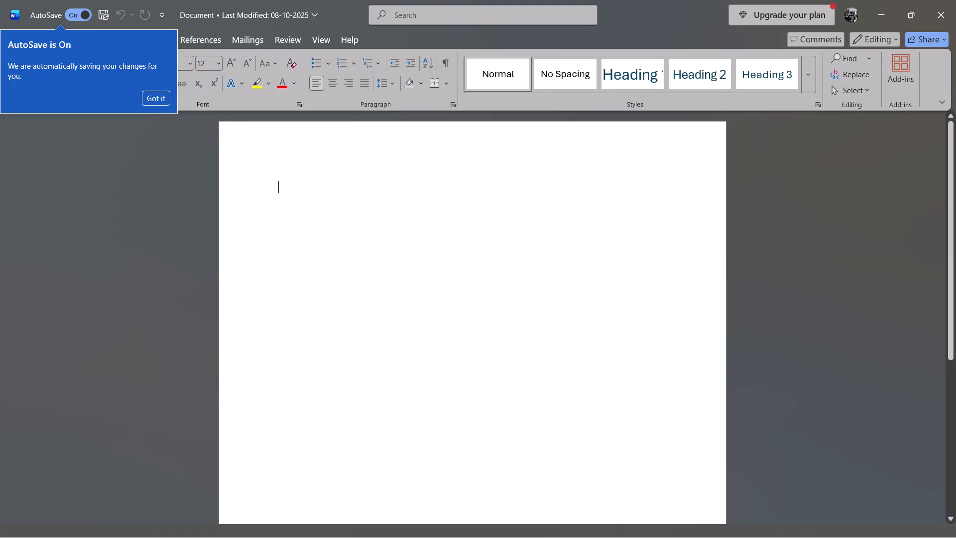
pyautogui.click(955, 0)
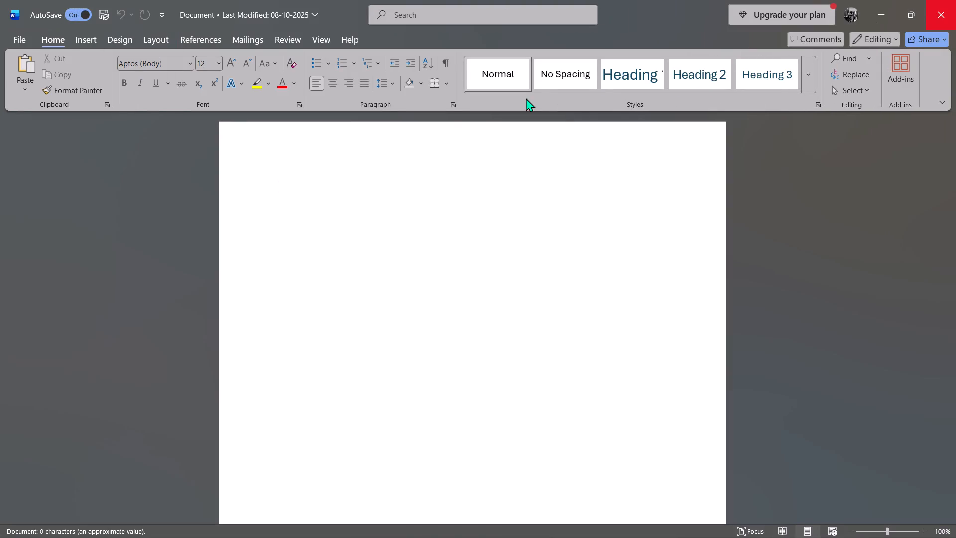
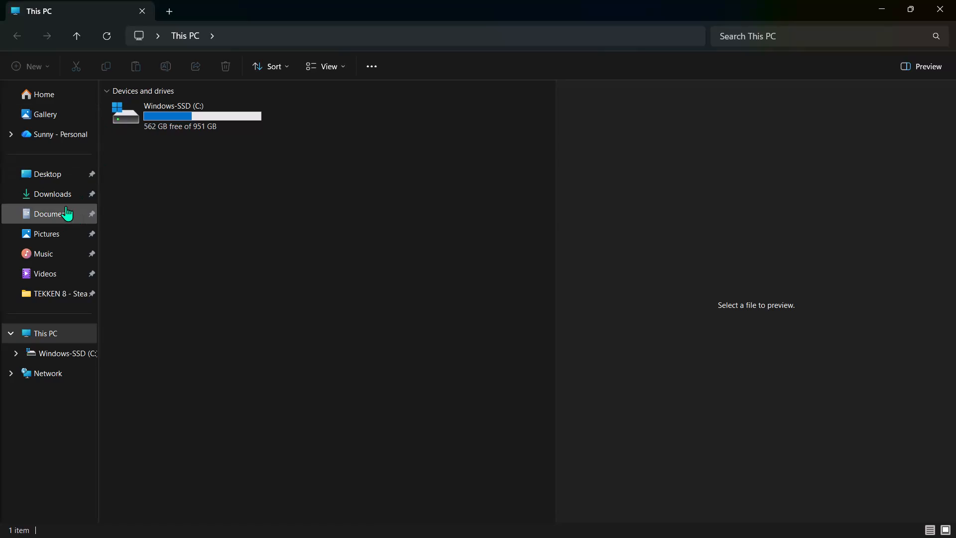
# Open the Final Project Report document from the Downloads folder in Word.
pyautogui.click(66, 206)
pyautogui.click(64, 193)
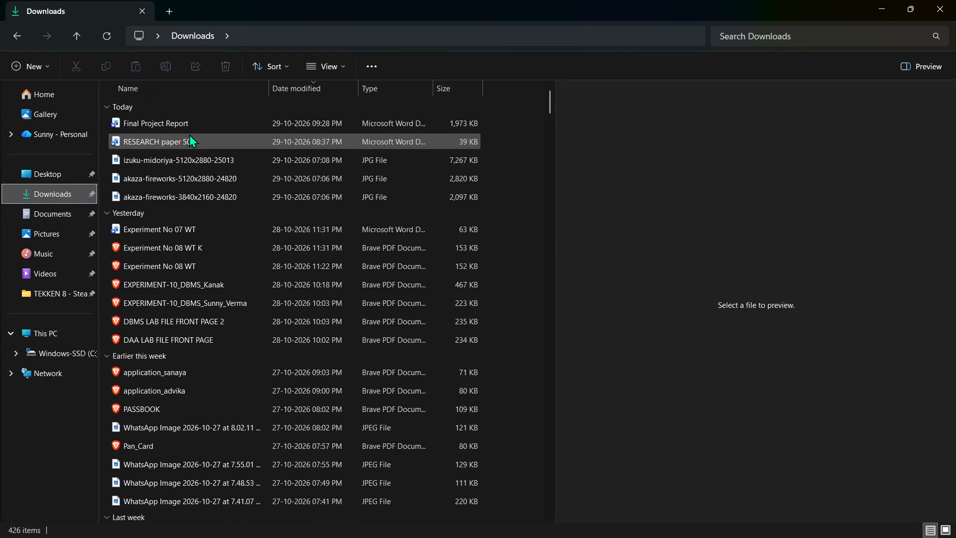
pyautogui.doubleClick(185, 122)
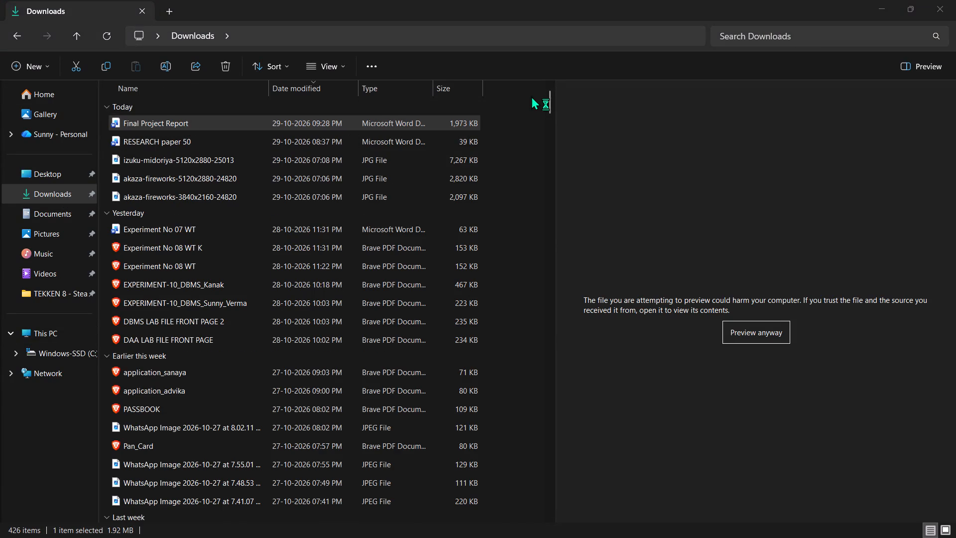
pyautogui.click(499, 56)
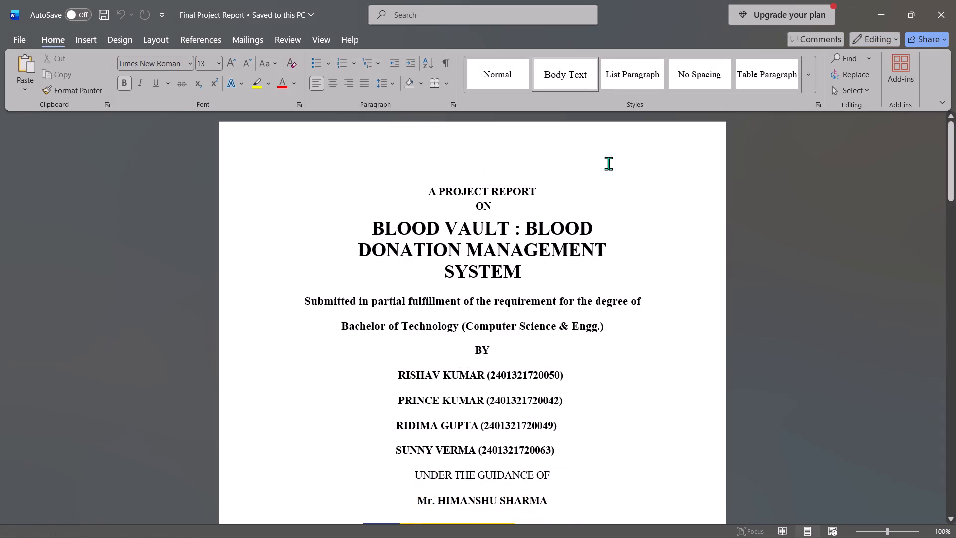
# Delete the institute address banner image from the otherwise blank page between the certificates and the ABSTRACT page.
pyautogui.scroll(-6, 664, 268)
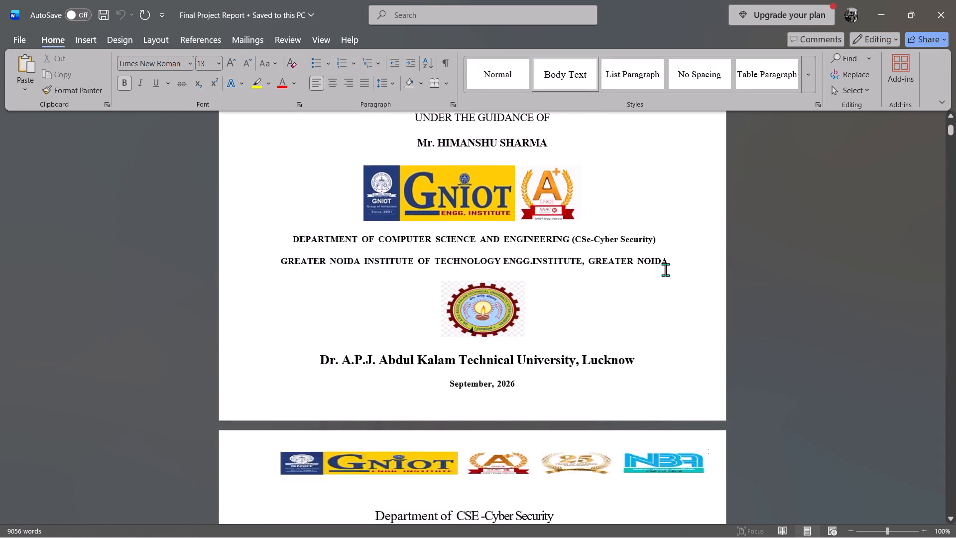
pyautogui.scroll(-14, 665, 269)
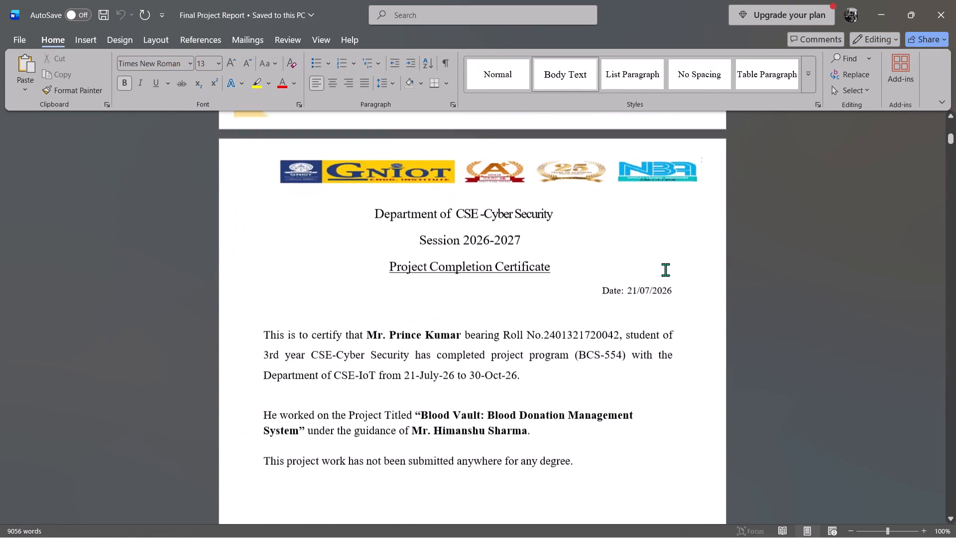
pyautogui.scroll(-2, 665, 269)
pyautogui.scroll(-19, 665, 269)
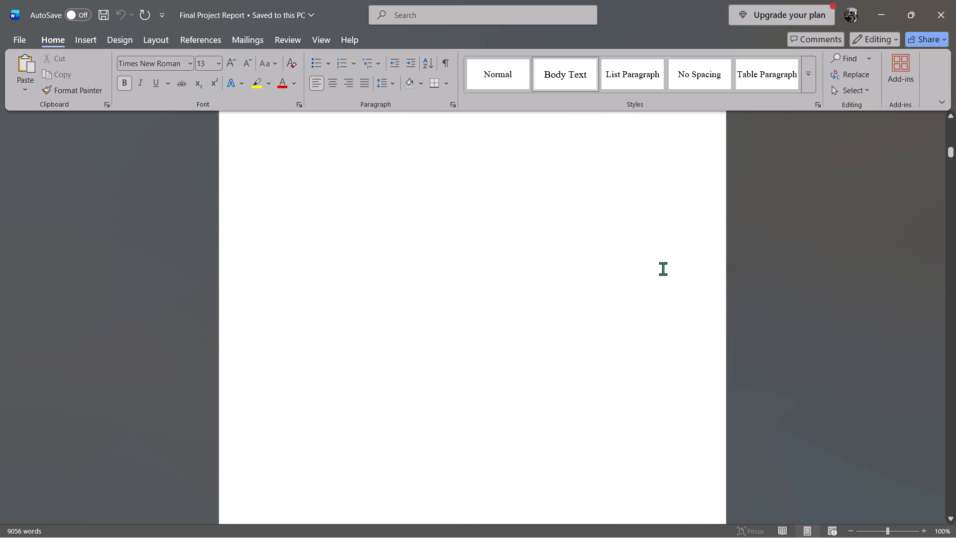
pyautogui.scroll(-16, 663, 269)
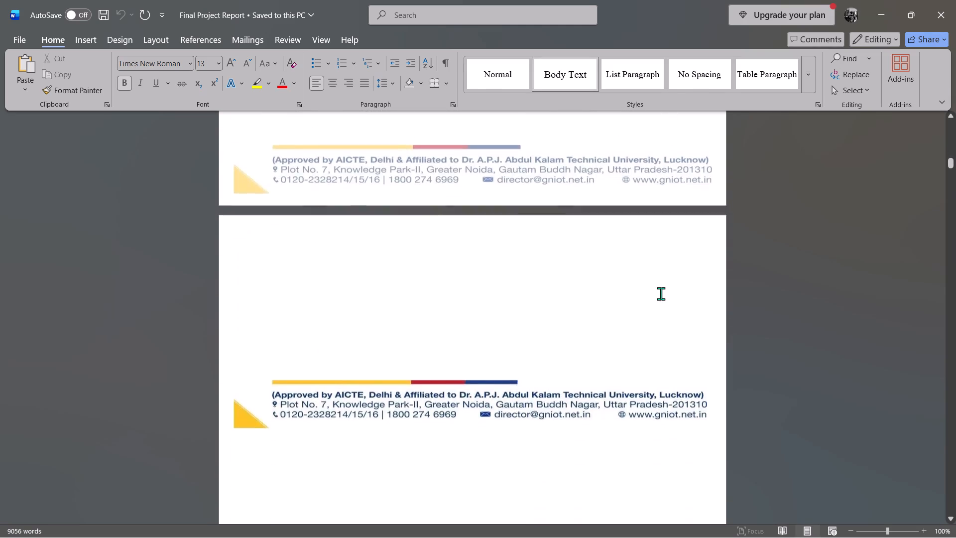
pyautogui.scroll(-2, 661, 293)
pyautogui.click(493, 198)
pyautogui.press('Delete')
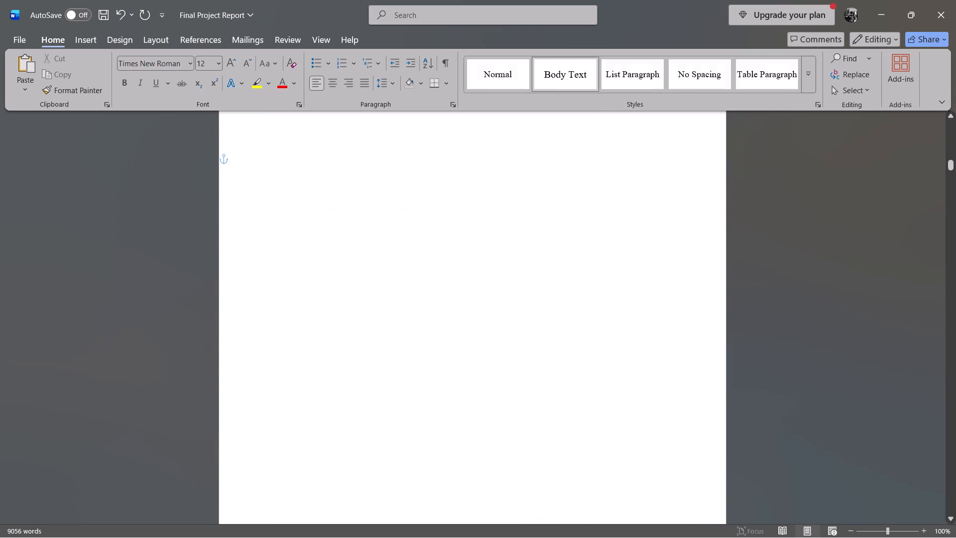
# Delete the page number I at the bottom of the blank page before ABSTRACT.
pyautogui.scroll(-15, 496, 205)
pyautogui.click(499, 213)
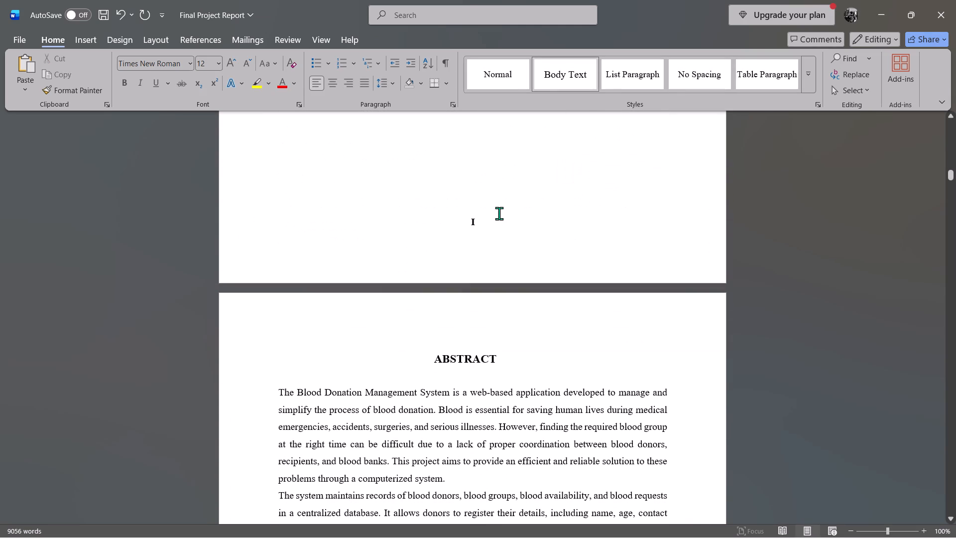
pyautogui.click(496, 226)
pyautogui.press('BackSpace')
pyautogui.press('BackSpace')
# Delete the page number II at the bottom of the ABSTRACT page.
pyautogui.scroll(-7, 502, 226)
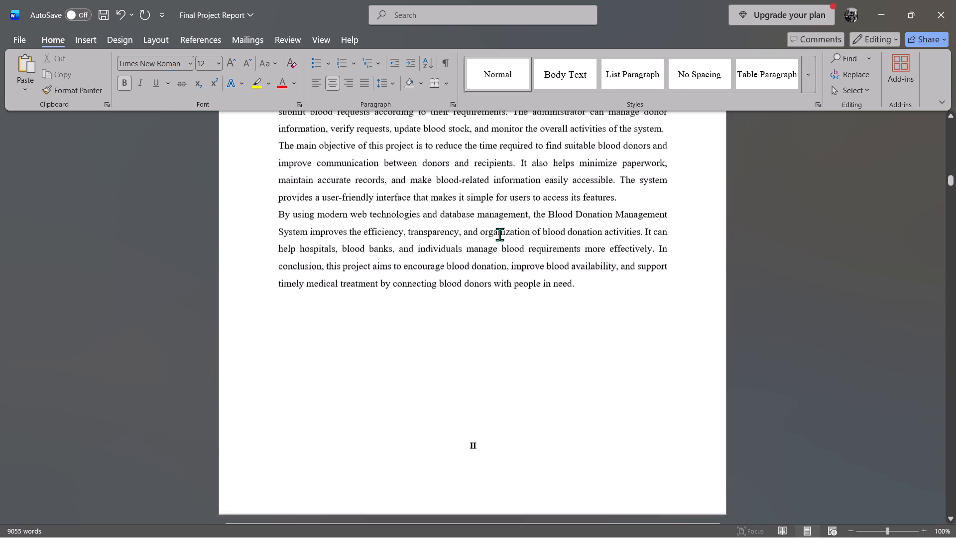
pyautogui.scroll(-4, 499, 234)
pyautogui.scroll(1, 500, 94)
pyautogui.scroll(1, 495, 173)
pyautogui.click(503, 187)
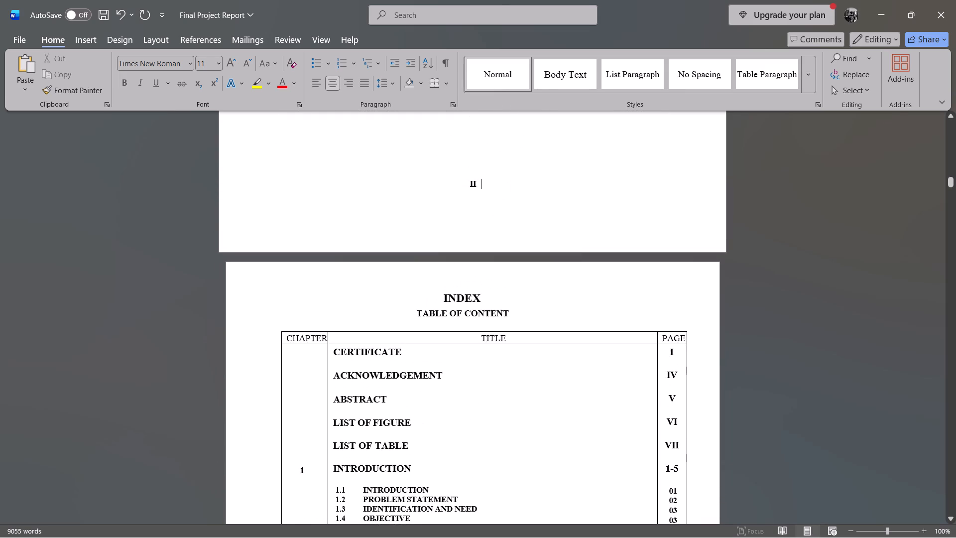
pyautogui.press('BackSpace')
pyautogui.press('BackSpace')
pyautogui.scroll(-2, 503, 191)
pyautogui.press('BackSpace')
pyautogui.scroll(2, 501, 192)
# Add chapter number 9 below 8 in the table of contents, beside the REFERENCES entry.
pyautogui.scroll(-7, 501, 192)
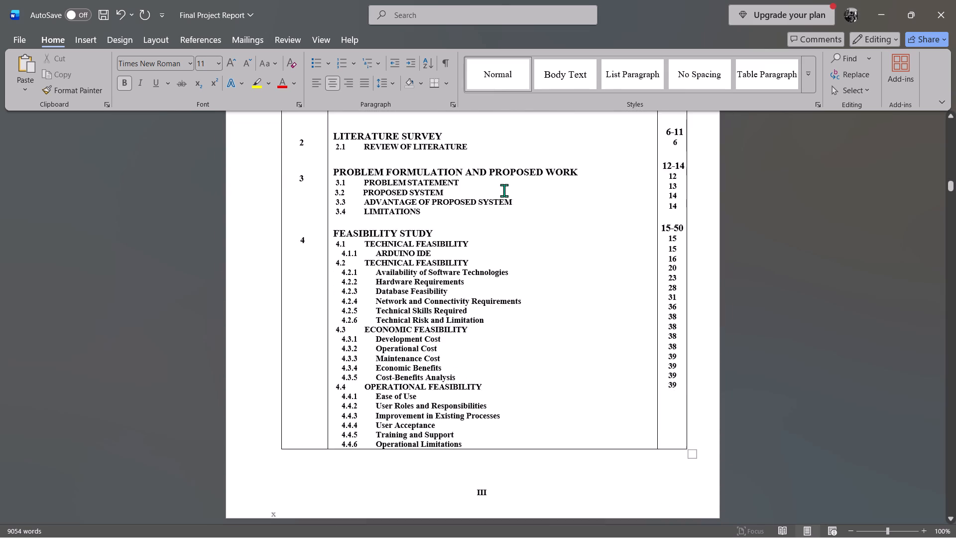
pyautogui.scroll(-9, 504, 190)
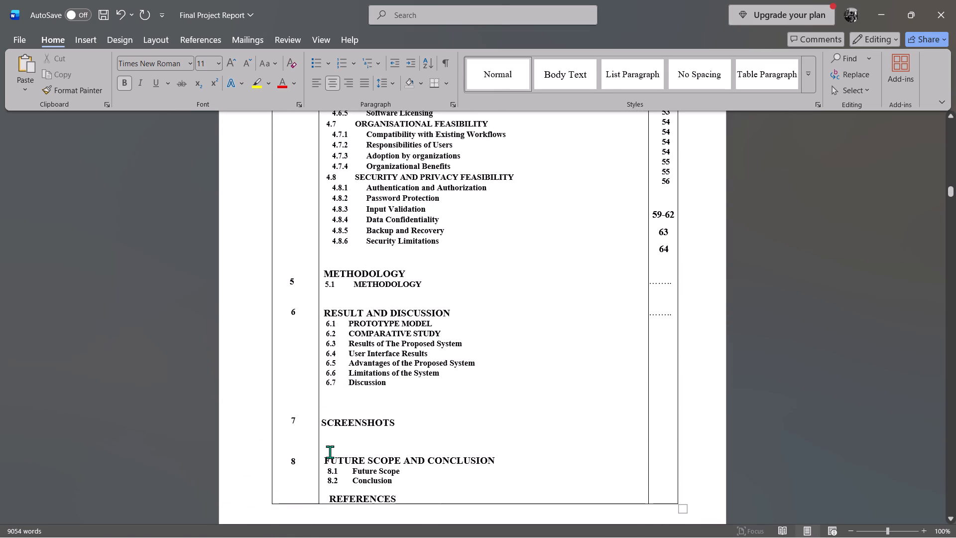
pyautogui.click(302, 459)
pyautogui.press('Return')
pyautogui.press('Return')
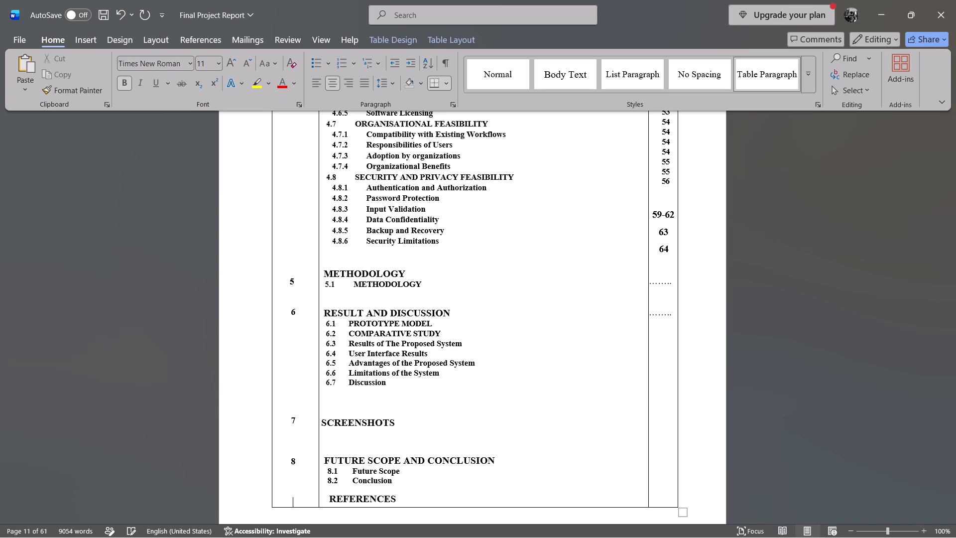
pyautogui.press('9')
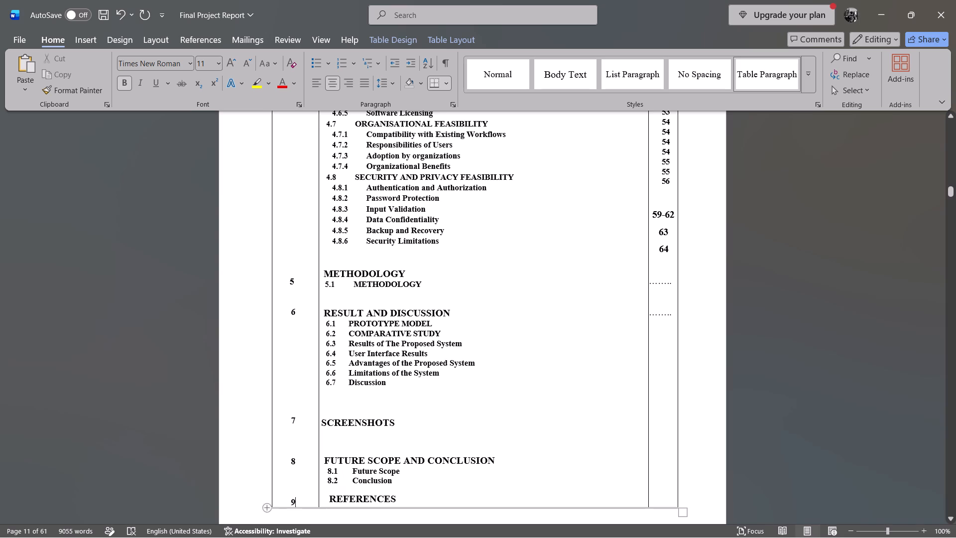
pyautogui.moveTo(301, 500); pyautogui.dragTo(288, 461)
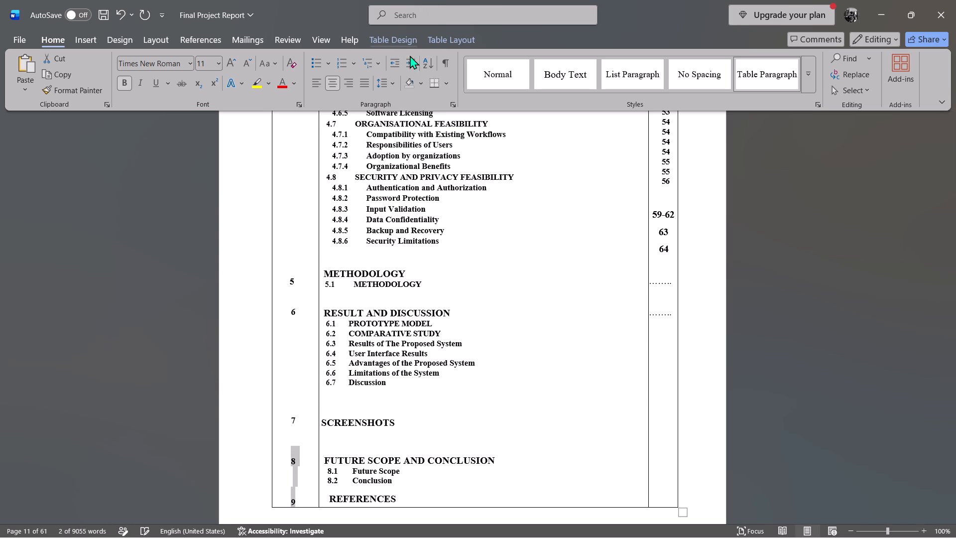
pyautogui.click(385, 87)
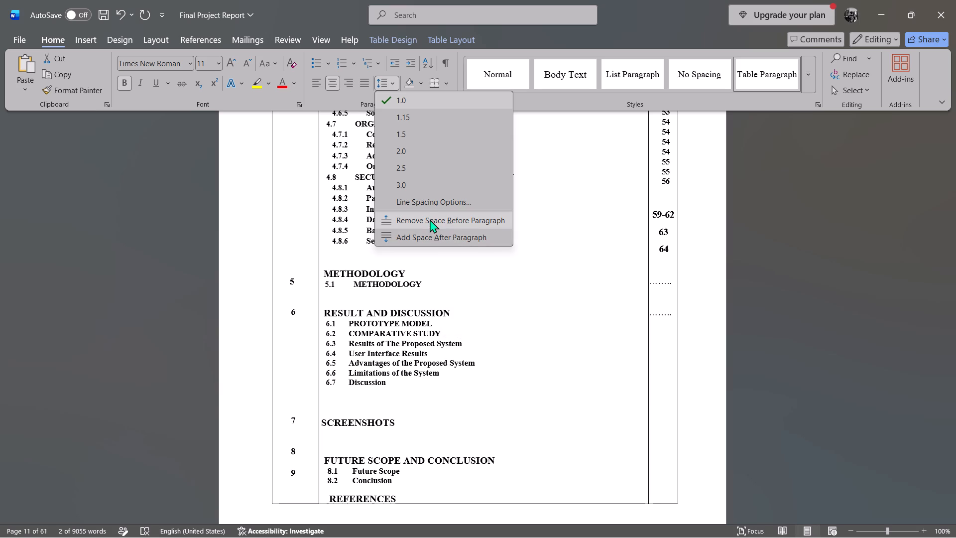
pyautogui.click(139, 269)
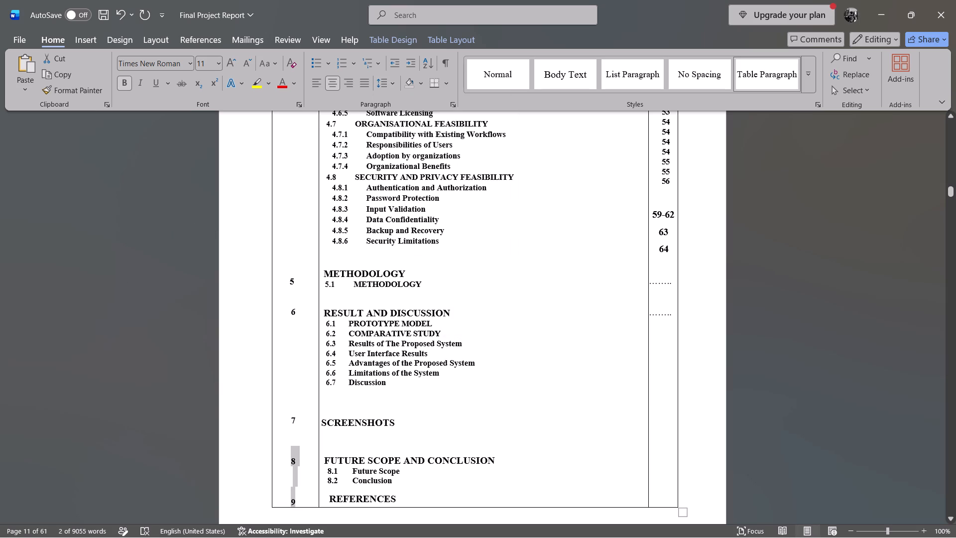
# Align chapter number 9 with REFERENCES by removing the blank line above it and setting 2.5 line spacing for numbers 8 and 9.
pyautogui.click(297, 498)
pyautogui.press('Left')
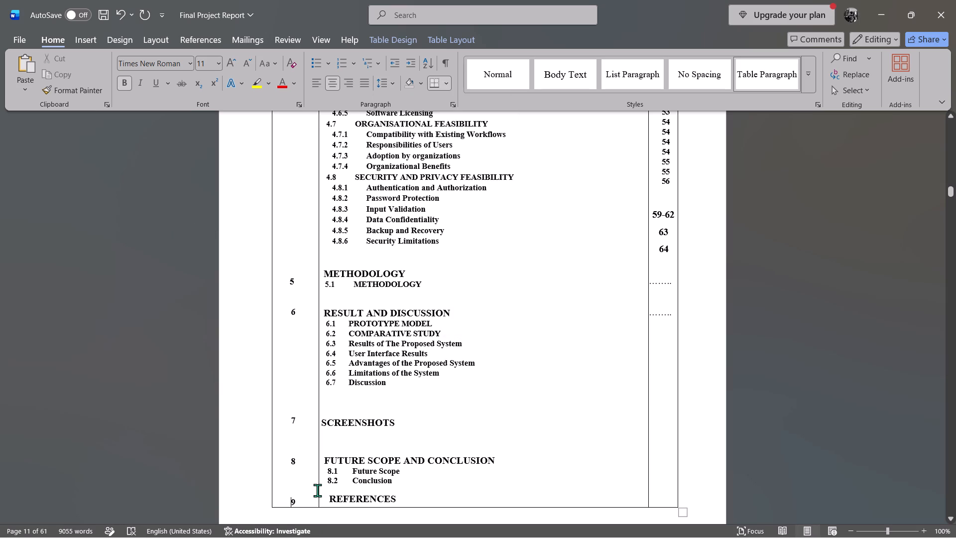
pyautogui.press('BackSpace')
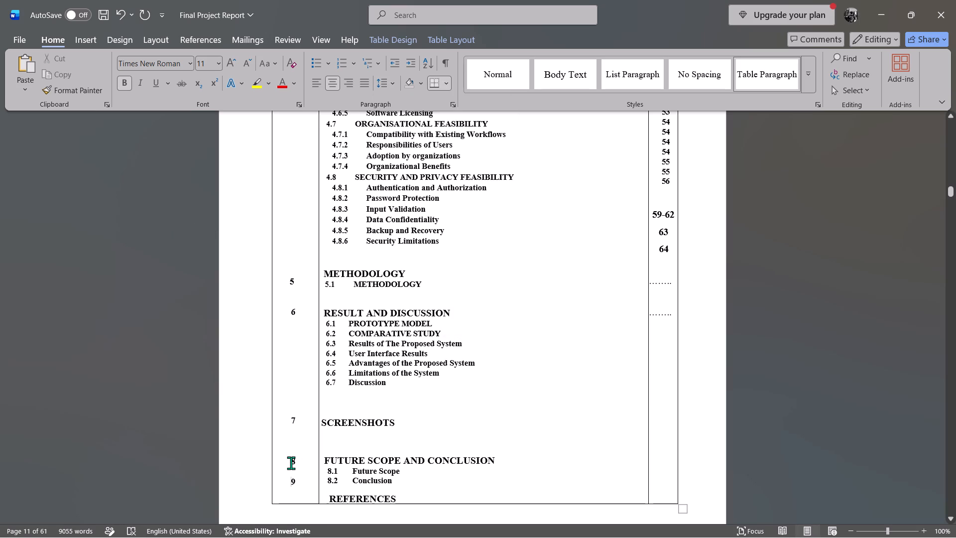
pyautogui.moveTo(291, 463); pyautogui.dragTo(296, 479)
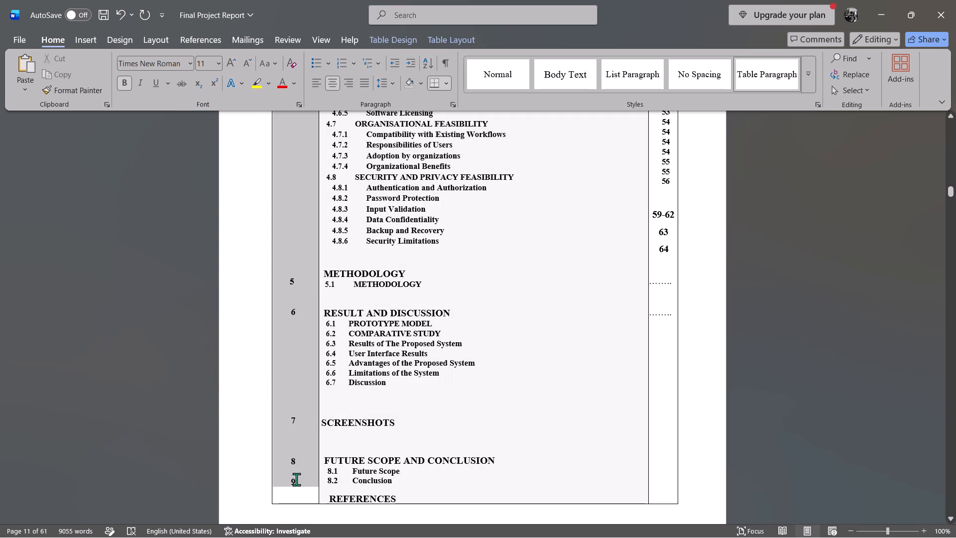
pyautogui.moveTo(296, 479); pyautogui.dragTo(296, 461)
pyautogui.click(296, 465)
pyautogui.moveTo(299, 483); pyautogui.dragTo(299, 485)
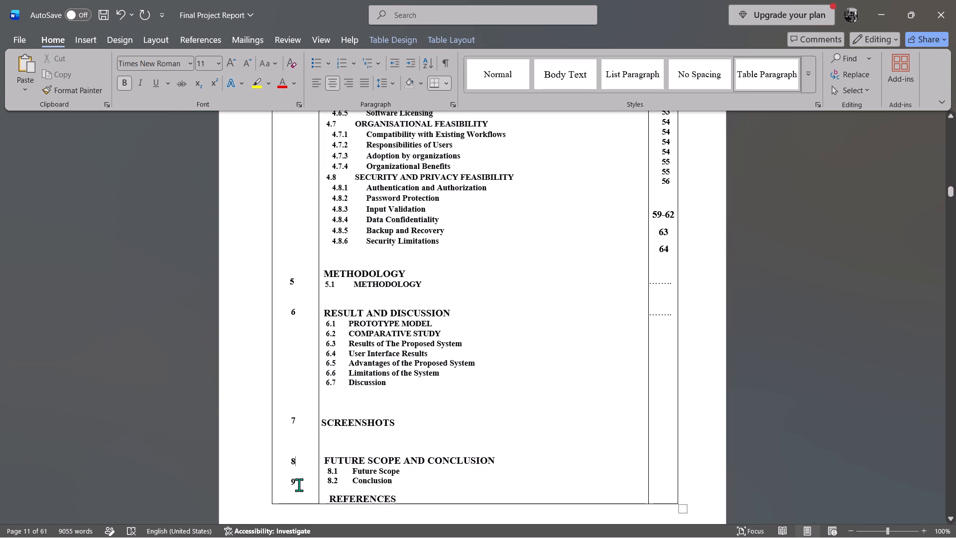
pyautogui.moveTo(299, 485); pyautogui.dragTo(284, 463)
pyautogui.click(389, 88)
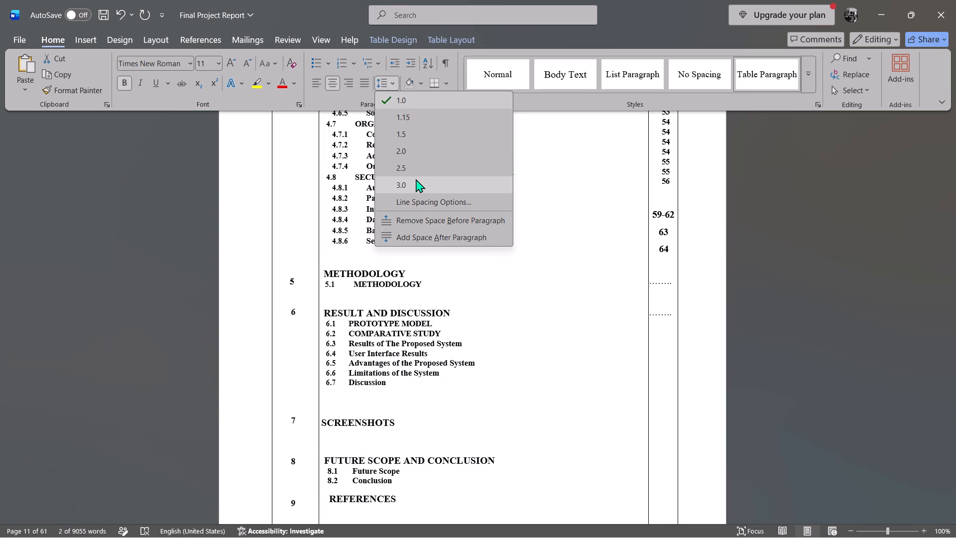
pyautogui.click(416, 164)
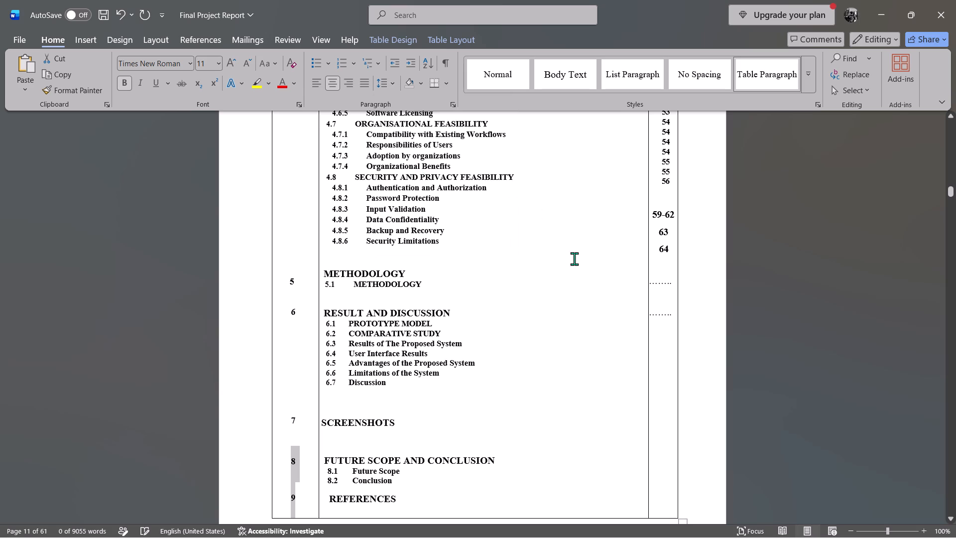
pyautogui.click(577, 349)
# Delete the page number VI from the footer of the last table of contents page.
pyautogui.scroll(-3, 595, 468)
pyautogui.scroll(-2, 540, 347)
pyautogui.scroll(-2, 588, 288)
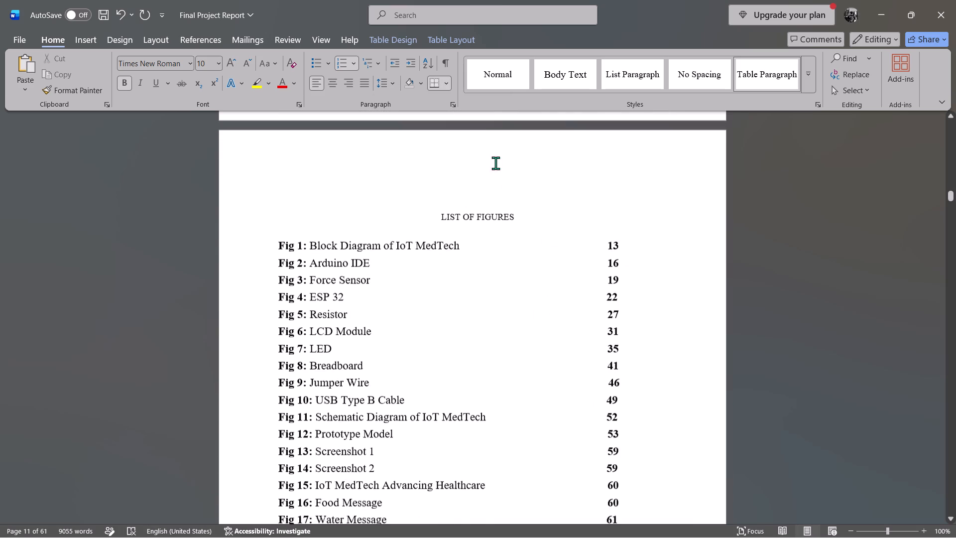
pyautogui.scroll(3, 485, 134)
pyautogui.doubleClick(484, 275)
pyautogui.doubleClick(501, 279)
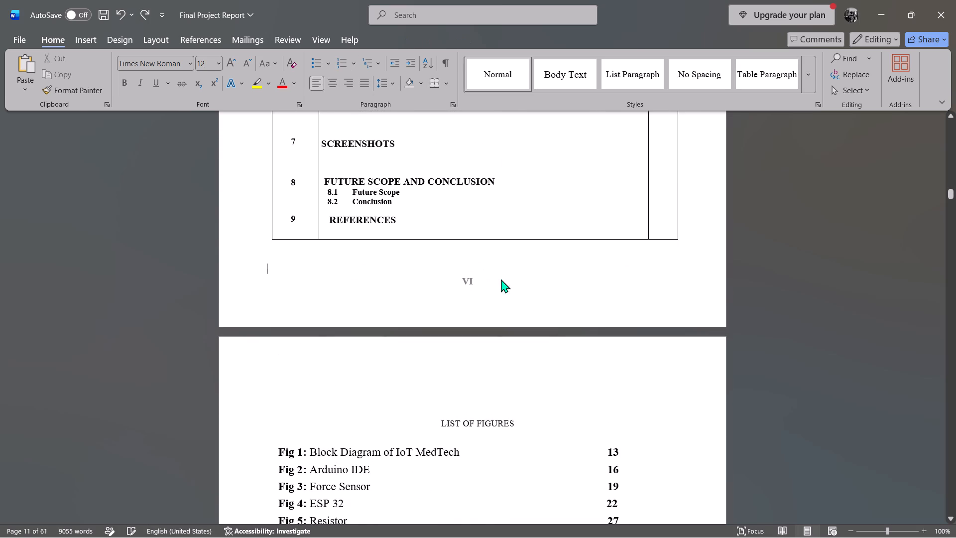
pyautogui.press('BackSpace')
pyautogui.click(485, 282)
pyautogui.click(475, 278)
pyautogui.press('BackSpace')
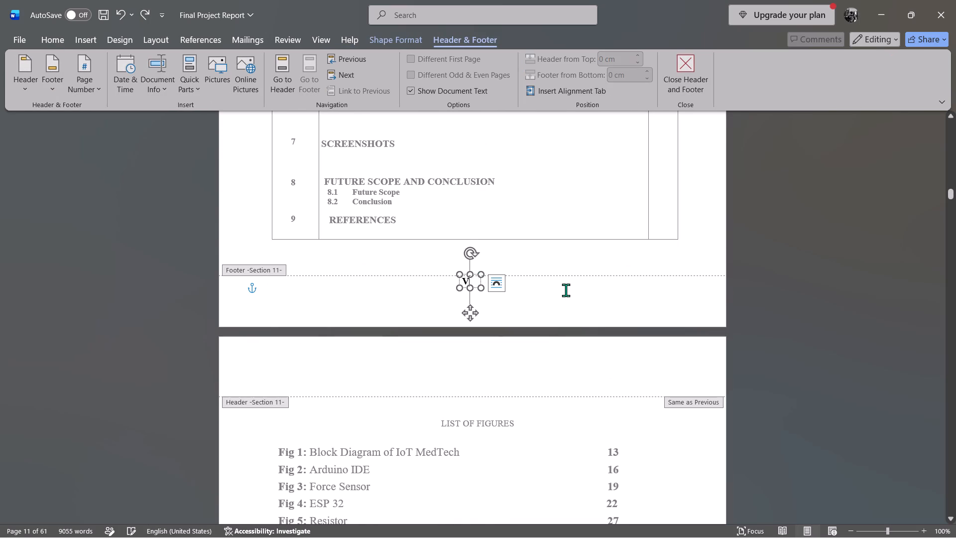
pyautogui.press('BackSpace')
pyautogui.press('BackSpace')
pyautogui.click(554, 295)
# Delete the page number from the Section 13 footer in the introduction chapter.
pyautogui.scroll(-10, 546, 301)
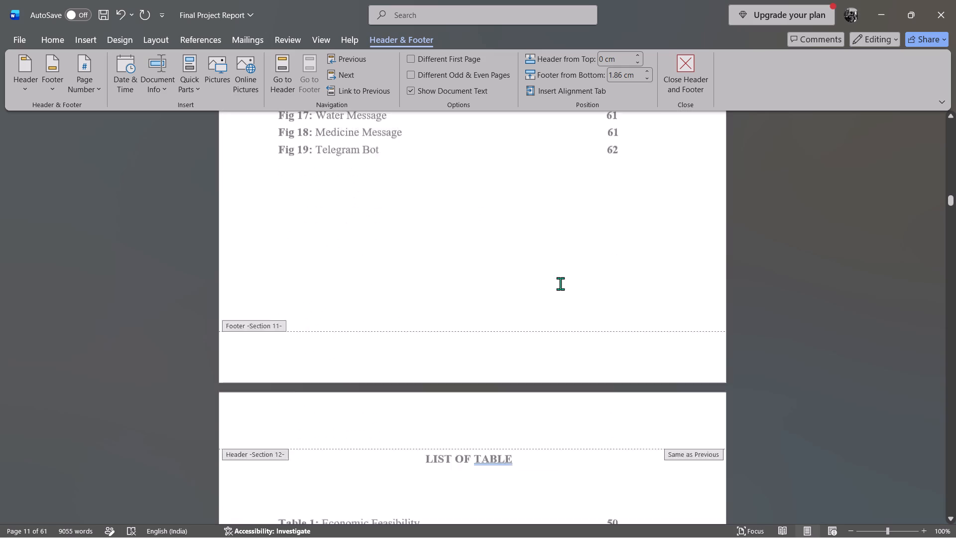
pyautogui.scroll(-19, 558, 279)
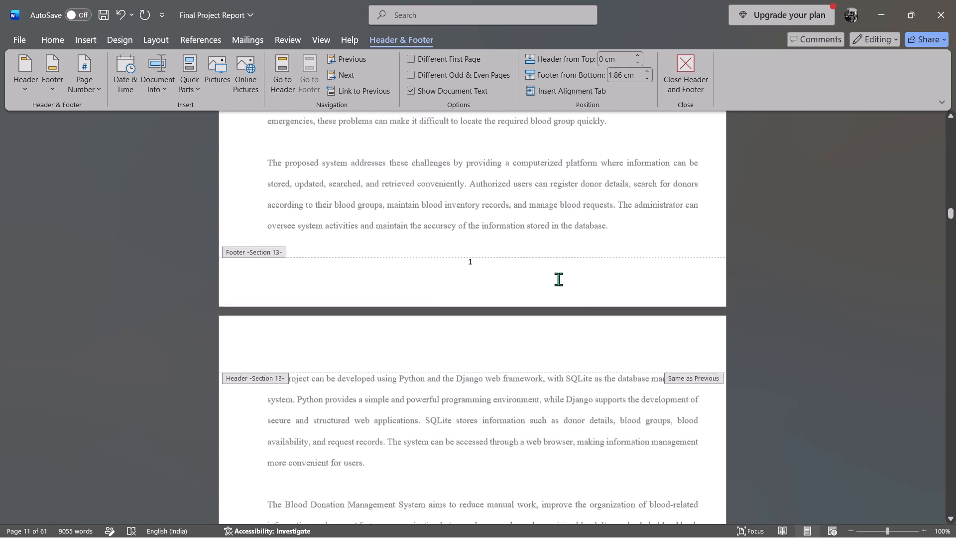
pyautogui.scroll(-2, 558, 279)
pyautogui.scroll(2, 558, 279)
pyautogui.click(481, 260)
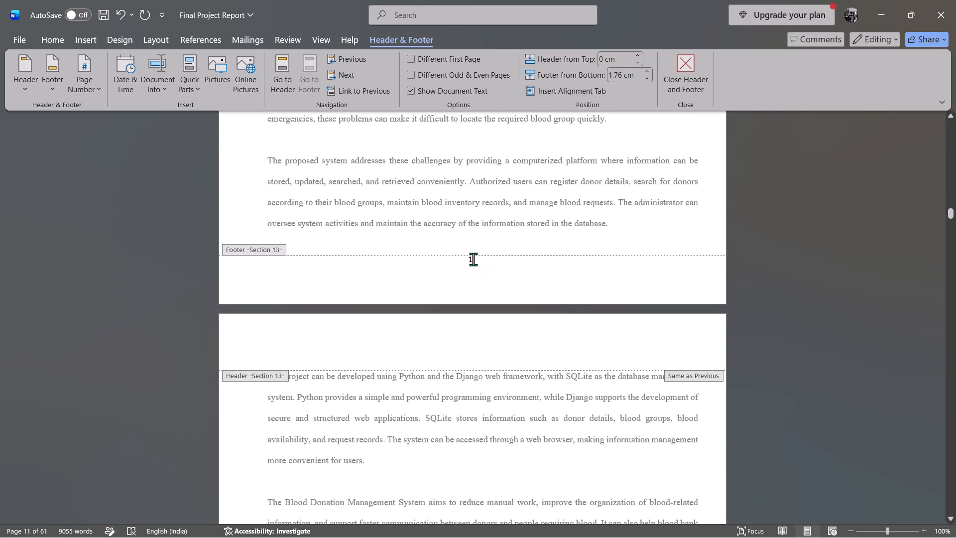
pyautogui.click(472, 259)
pyautogui.press('BackSpace')
pyautogui.press('BackSpace')
pyautogui.press('BackSpace')
pyautogui.press('Delete')
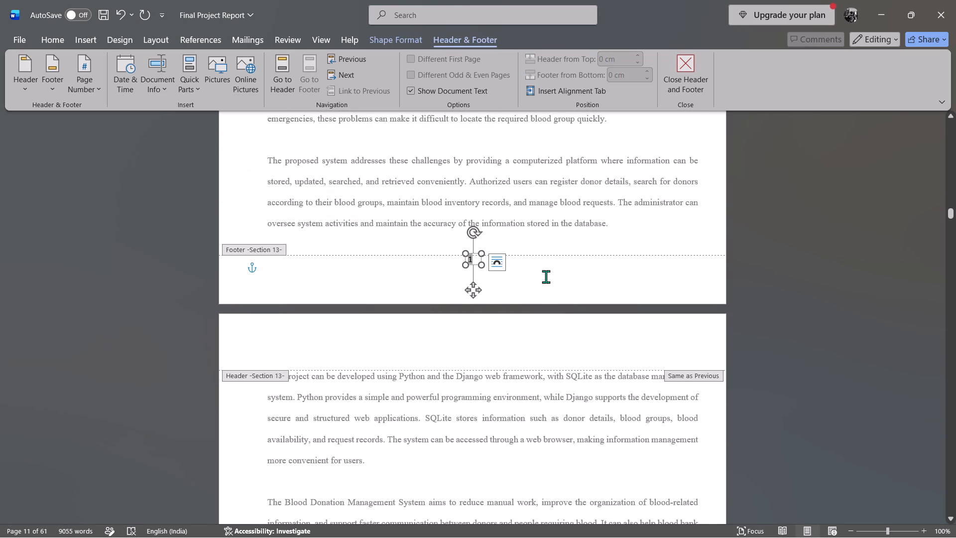
pyautogui.press('Delete')
pyautogui.click(503, 289)
# Check the footers from the introduction through section 3.3 for remaining page numbers, then leave header and footer editing.
pyautogui.scroll(-2, 535, 293)
pyautogui.scroll(1, 535, 294)
pyautogui.scroll(-4, 535, 295)
pyautogui.scroll(1, 535, 295)
pyautogui.scroll(-6, 535, 295)
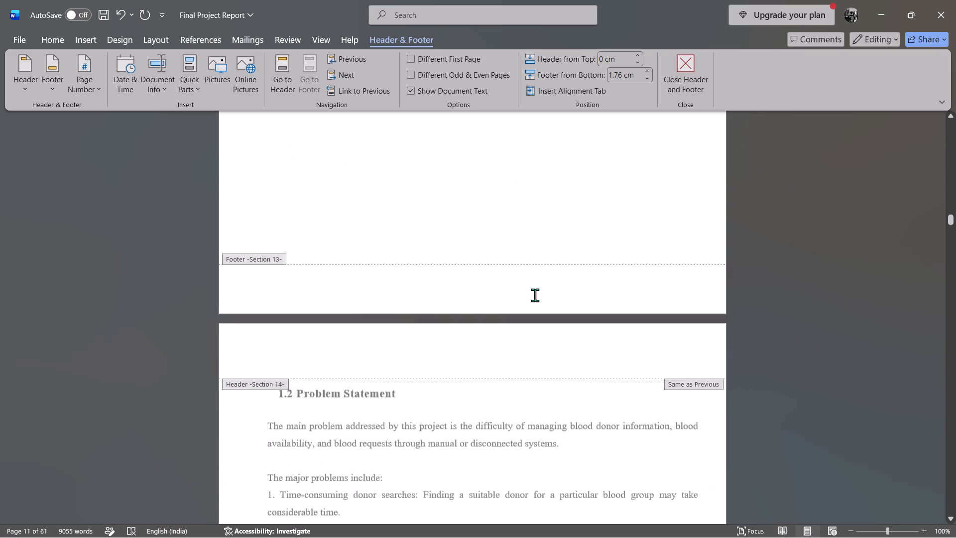
pyautogui.scroll(-9, 535, 295)
pyautogui.scroll(1, 535, 295)
pyautogui.scroll(-13, 535, 295)
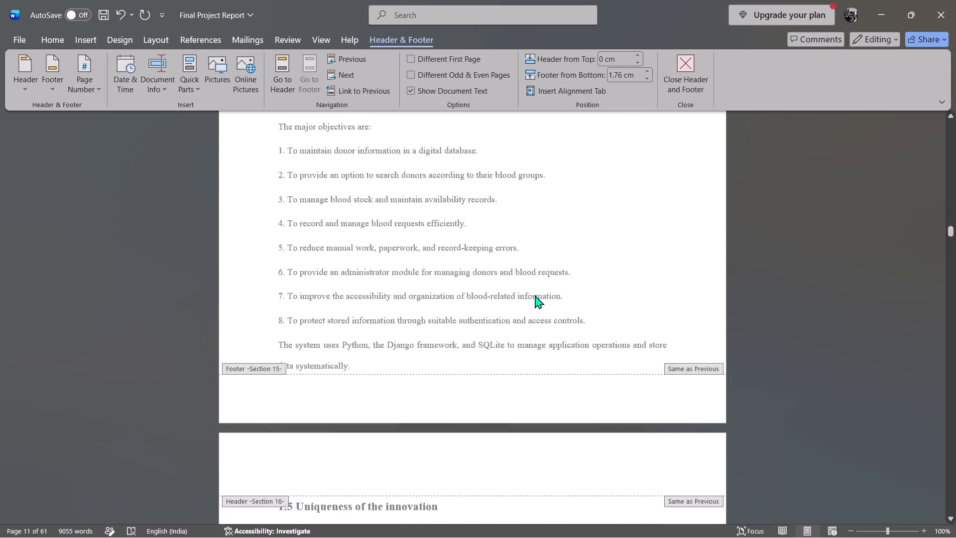
pyautogui.scroll(-20, 535, 295)
pyautogui.scroll(-1, 535, 295)
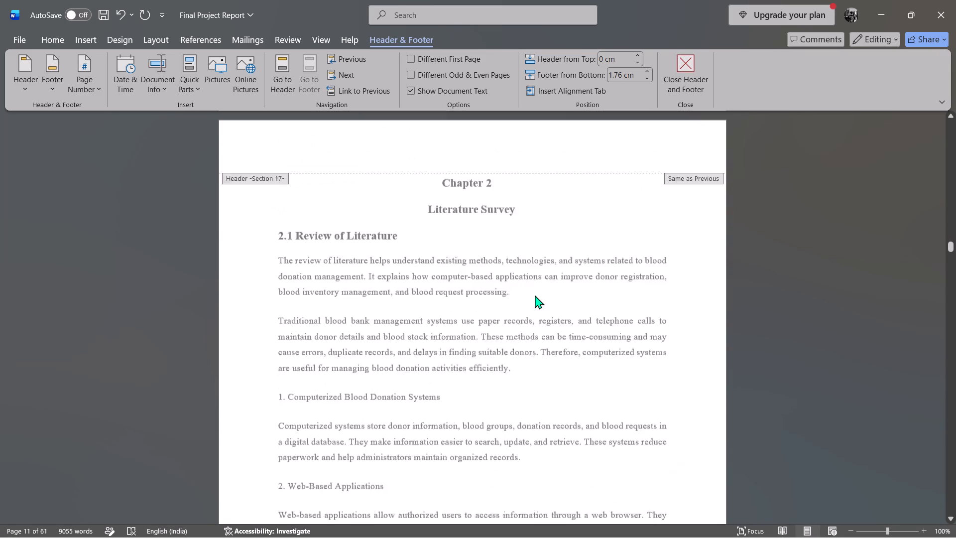
pyautogui.scroll(-6, 535, 295)
pyautogui.scroll(1, 535, 295)
pyautogui.scroll(-18, 535, 295)
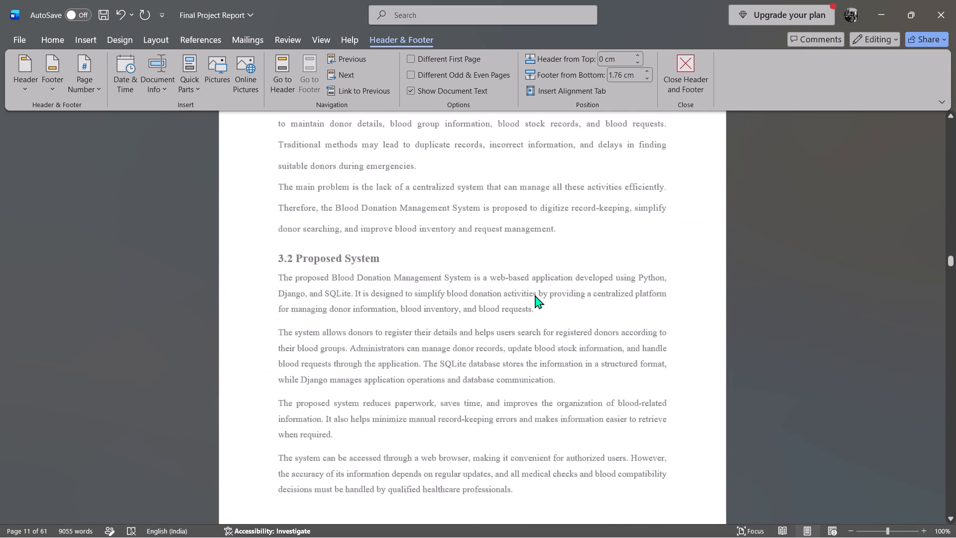
pyautogui.scroll(-11, 535, 295)
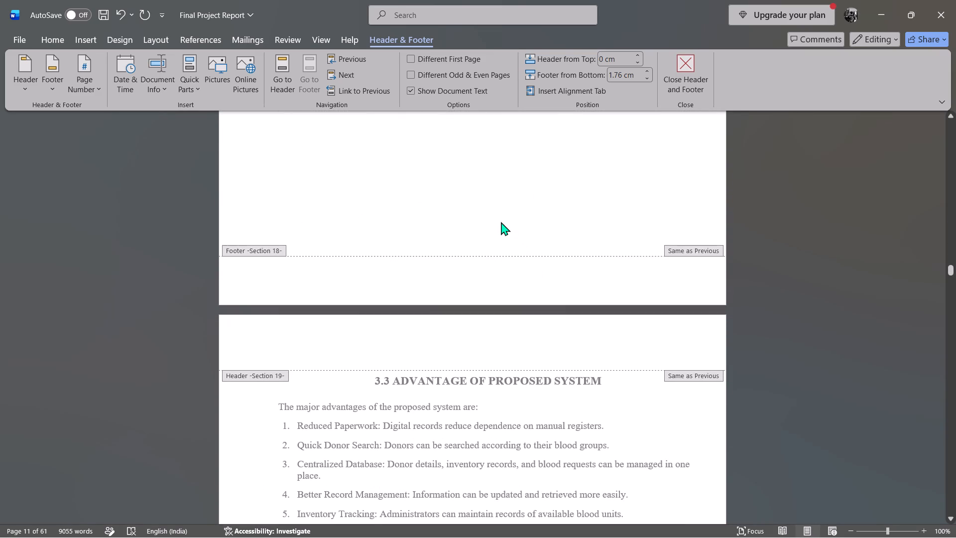
pyautogui.doubleClick(525, 190)
# Delete the LIST OF FIGURES heading and its figure entries from the page after the table of contents.
pyautogui.scroll(9, 527, 188)
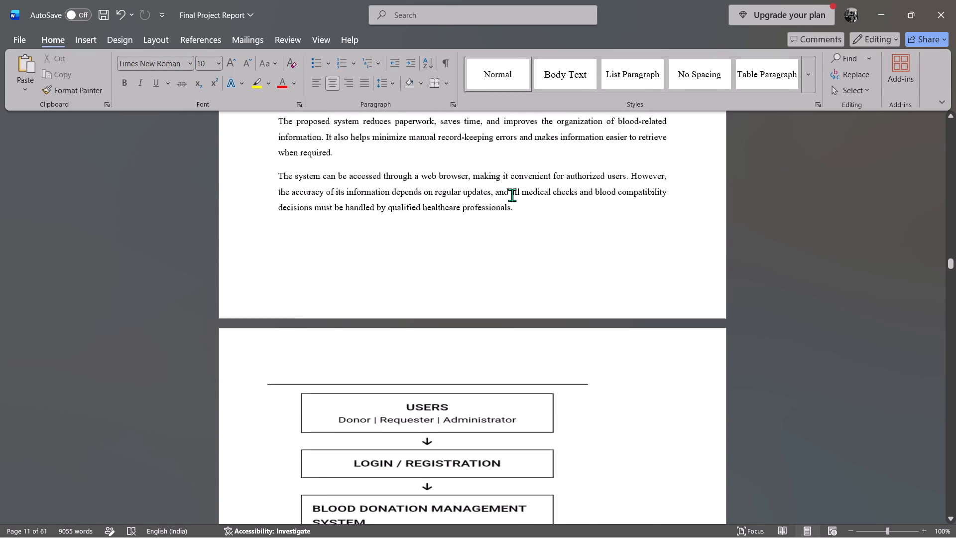
pyautogui.scroll(20, 512, 195)
pyautogui.scroll(6, 512, 195)
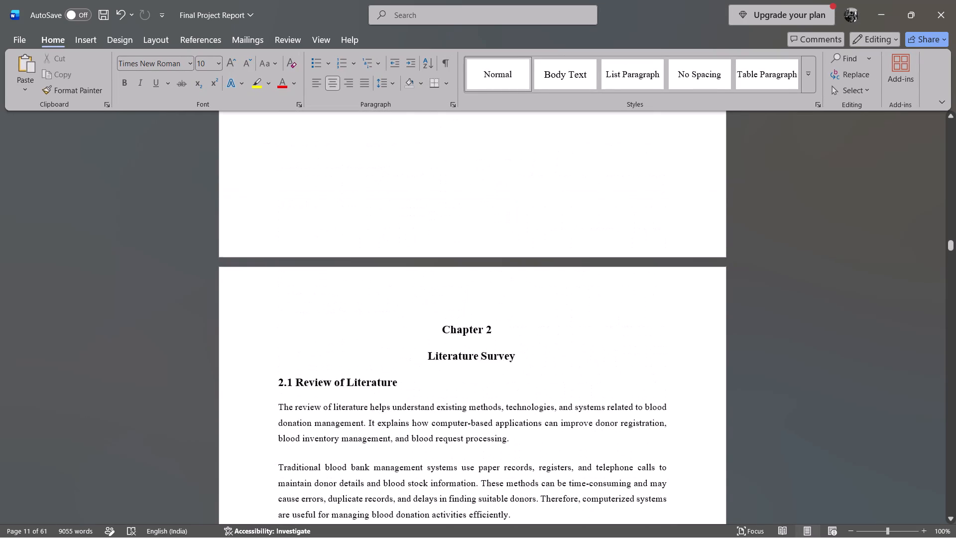
pyautogui.scroll(20, 512, 195)
pyautogui.scroll(5, 512, 195)
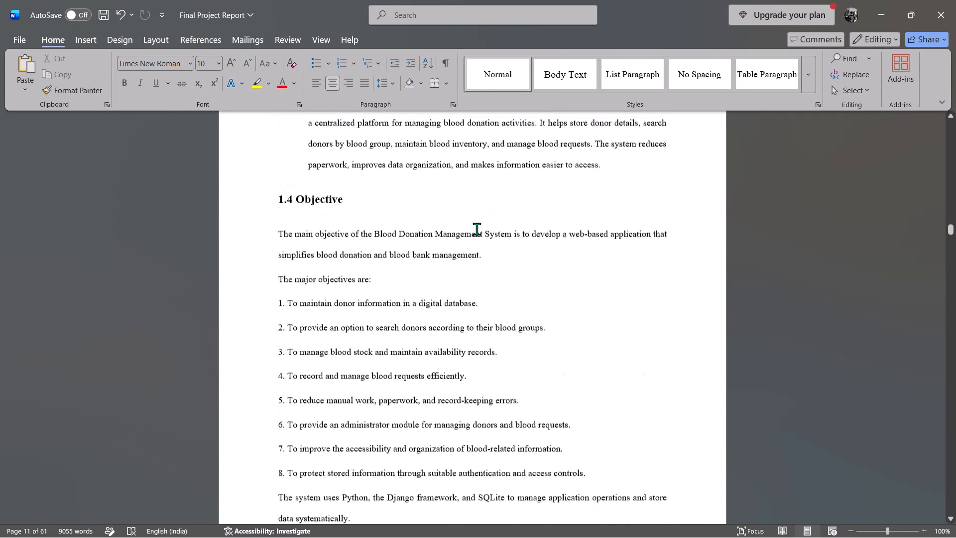
pyautogui.scroll(20, 477, 229)
pyautogui.scroll(3, 477, 229)
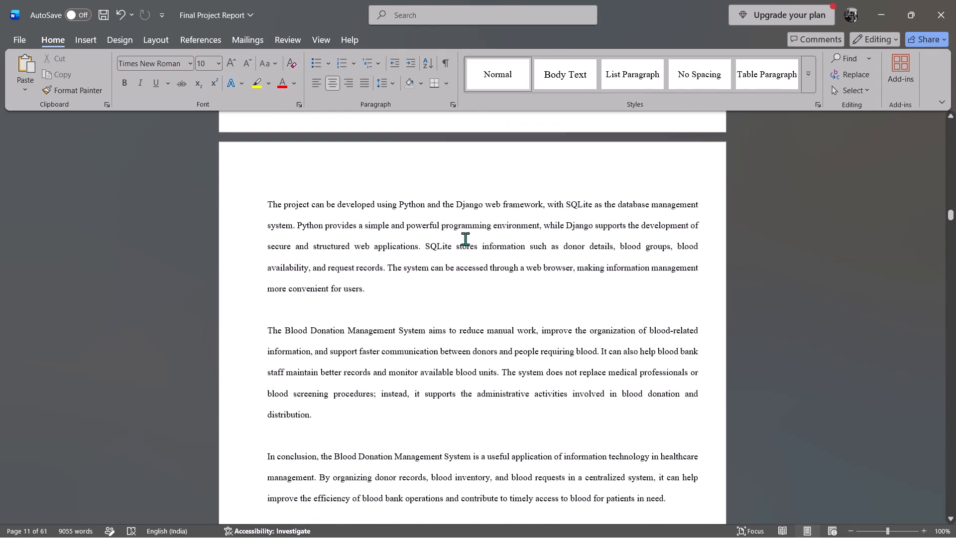
pyautogui.scroll(10, 465, 239)
pyautogui.scroll(5, 367, 349)
pyautogui.scroll(-1, 365, 353)
pyautogui.scroll(6, 365, 353)
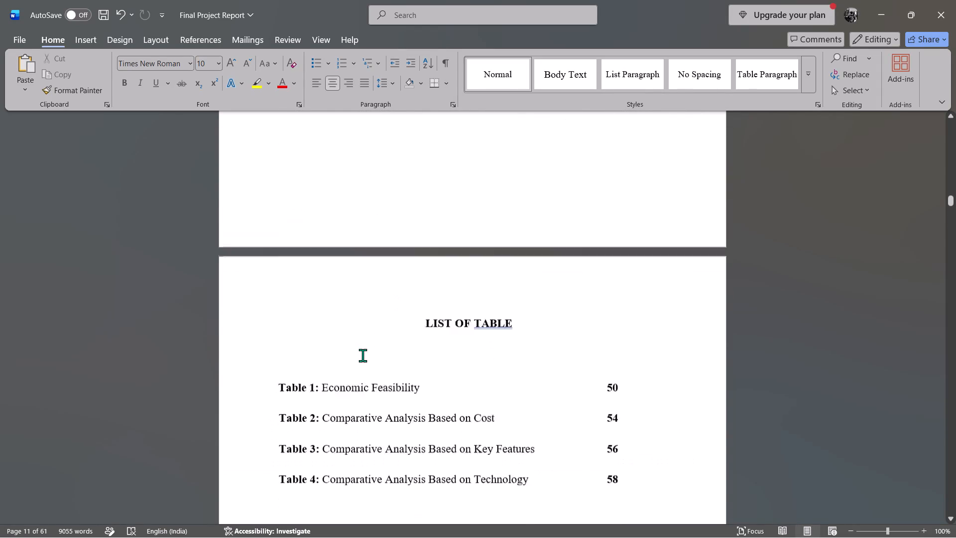
pyautogui.scroll(10, 362, 355)
pyautogui.scroll(-3, 362, 357)
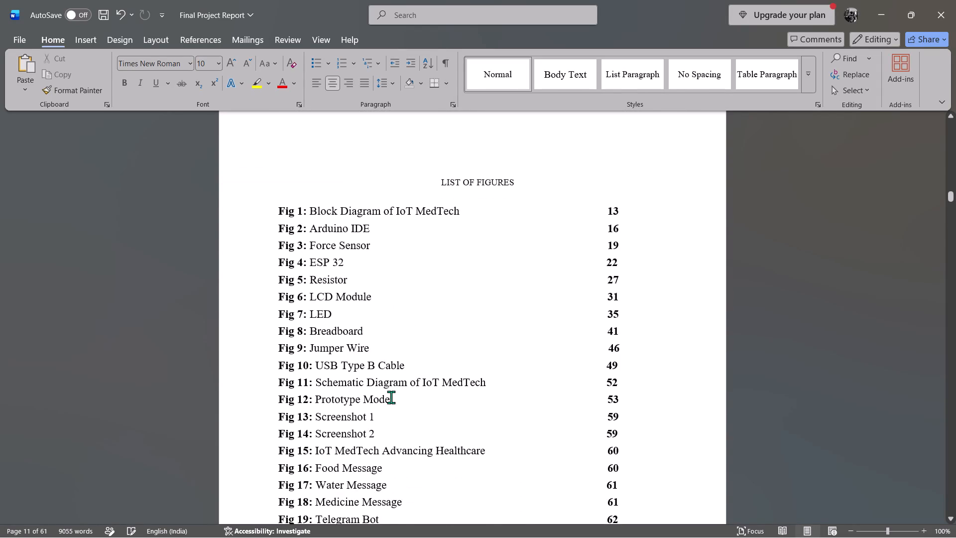
pyautogui.scroll(-1, 389, 401)
pyautogui.moveTo(414, 507); pyautogui.dragTo(274, 527)
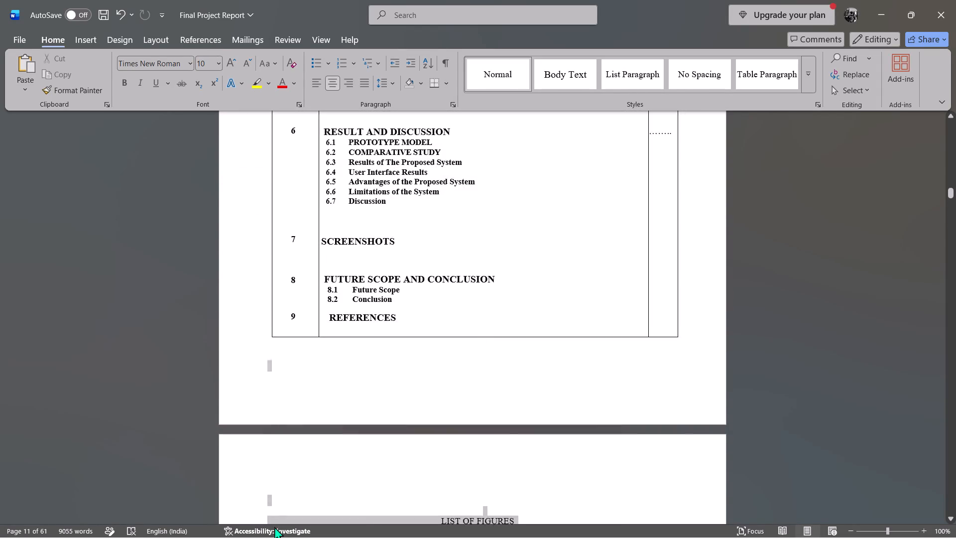
pyautogui.moveTo(274, 527); pyautogui.dragTo(217, 395)
pyautogui.press('BackSpace')
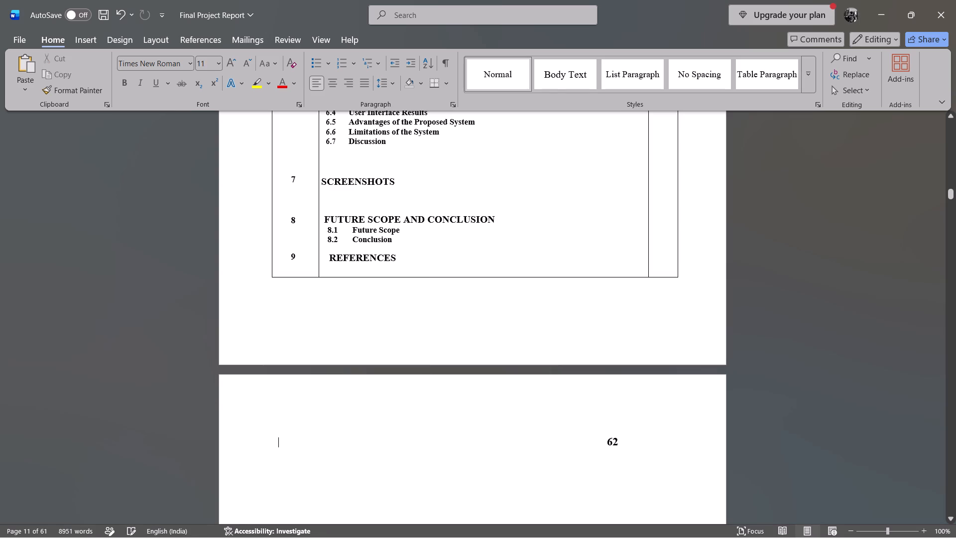
pyautogui.press('BackSpace')
pyautogui.press('BackSpace')
# Delete the LIST OF TABLE heading with its four entries, along with the leftover number 62 on the preceding page.
pyautogui.scroll(-3, 333, 391)
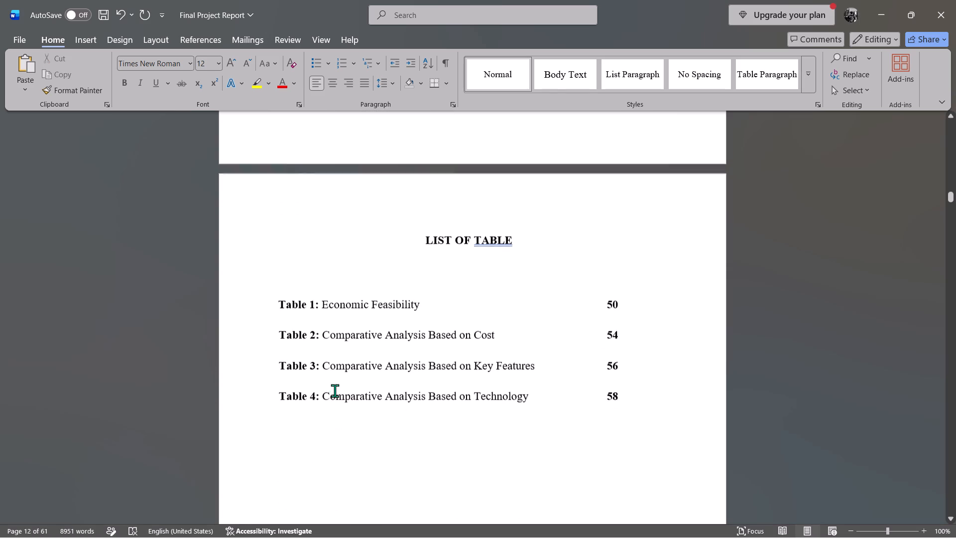
pyautogui.moveTo(645, 413); pyautogui.dragTo(300, 198)
pyautogui.press('BackSpace')
pyautogui.press('BackSpace')
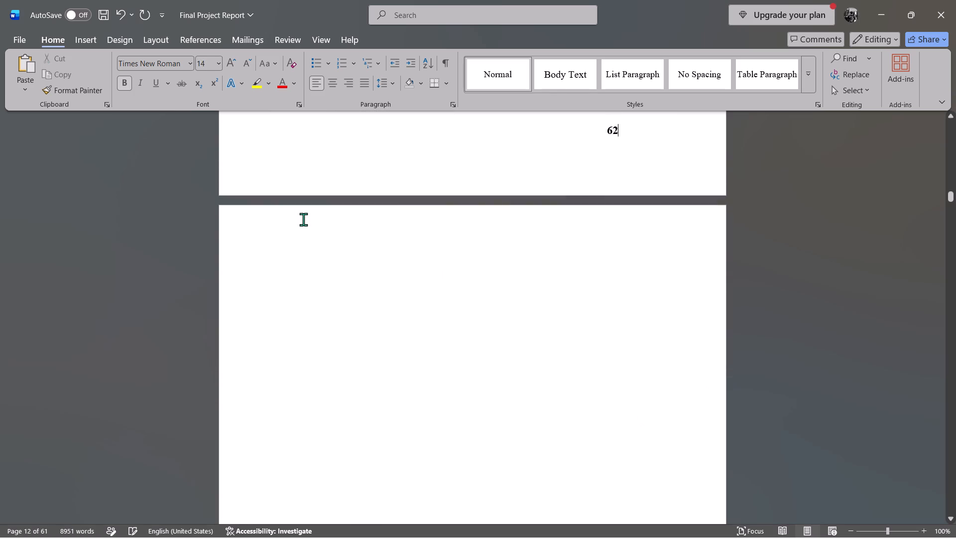
pyautogui.press('BackSpace')
pyautogui.press('BackSpace')
# Remove leftover blank lines from the emptied list pages between the table of contents and Chapter 1.
pyautogui.scroll(3, 388, 245)
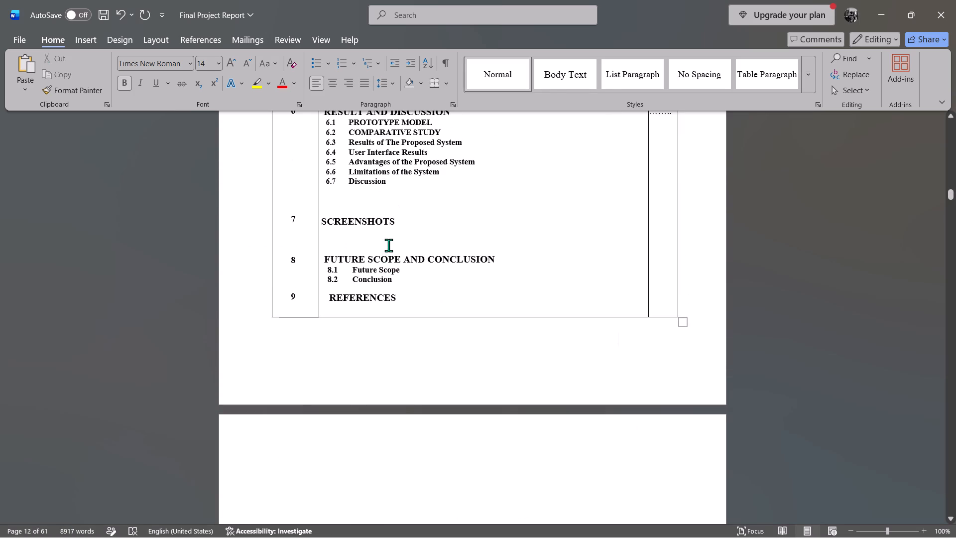
pyautogui.press('BackSpace')
pyautogui.scroll(-9, 425, 254)
pyautogui.click(452, 316)
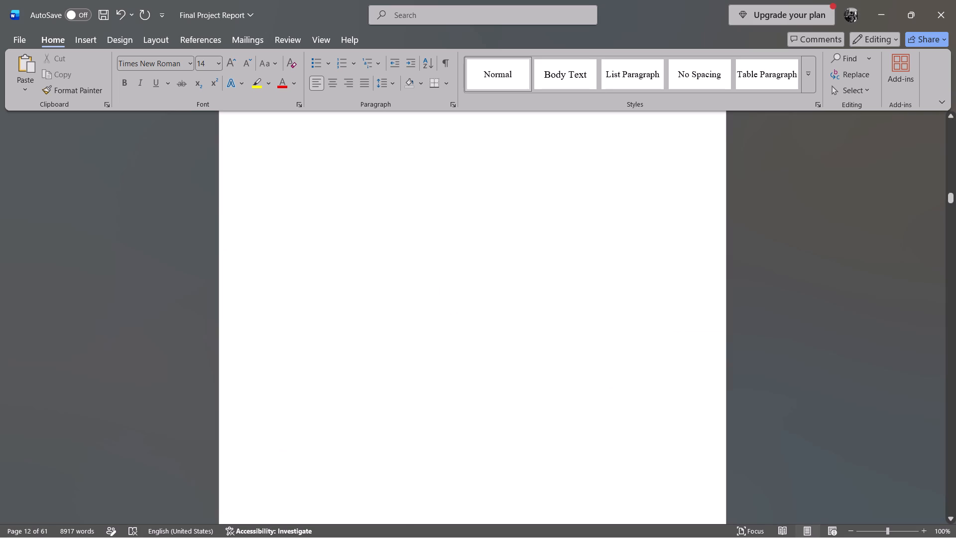
pyautogui.press('BackSpace')
# Review the table of contents pages and Chapter 1 sections, comparing the listed entries with the report's pages.
pyautogui.scroll(2, 452, 314)
pyautogui.scroll(-5, 452, 313)
pyautogui.scroll(1, 452, 309)
pyautogui.scroll(-9, 452, 309)
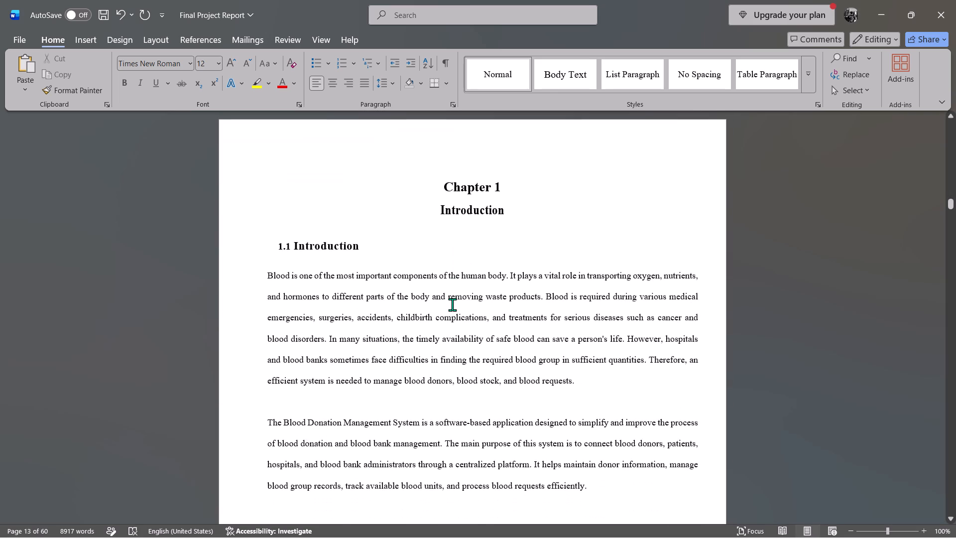
pyautogui.scroll(16, 450, 303)
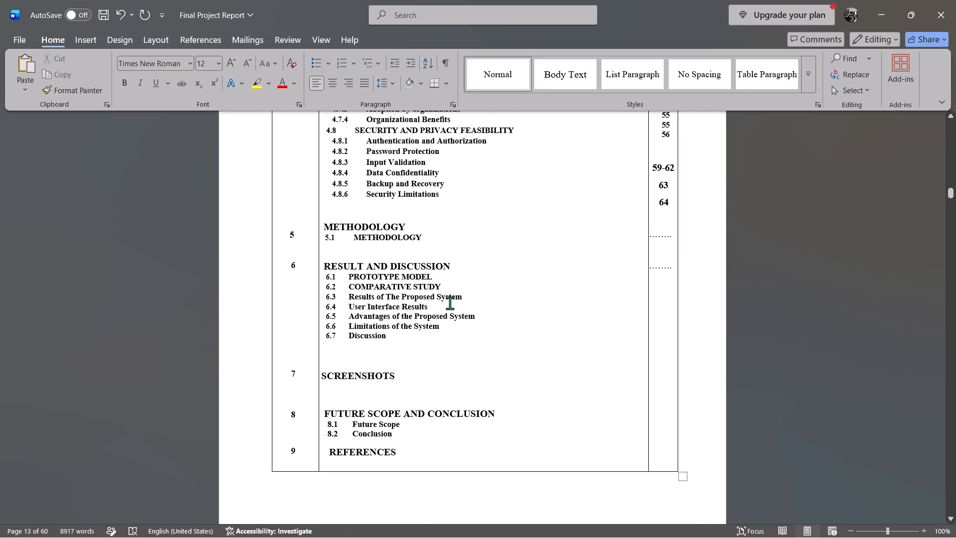
pyautogui.scroll(6, 450, 303)
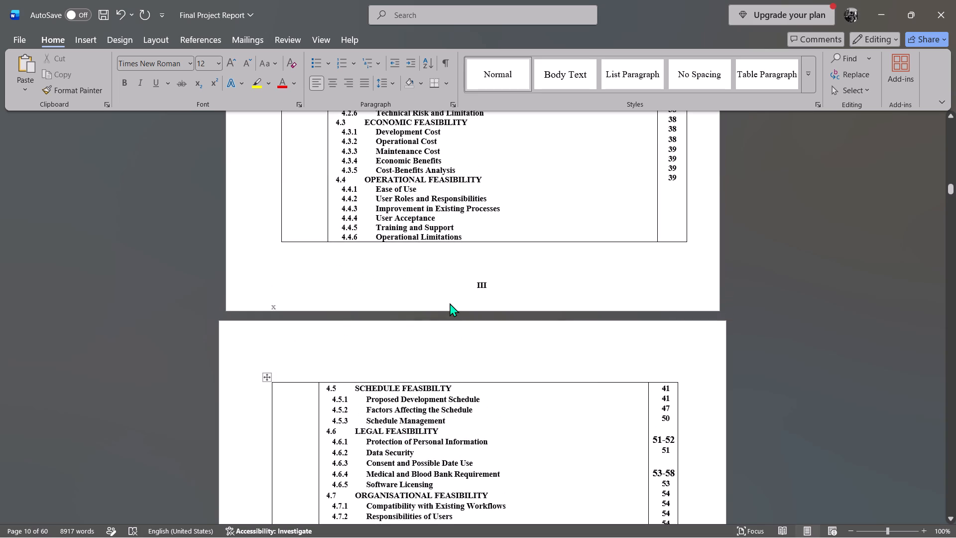
pyautogui.scroll(5, 450, 303)
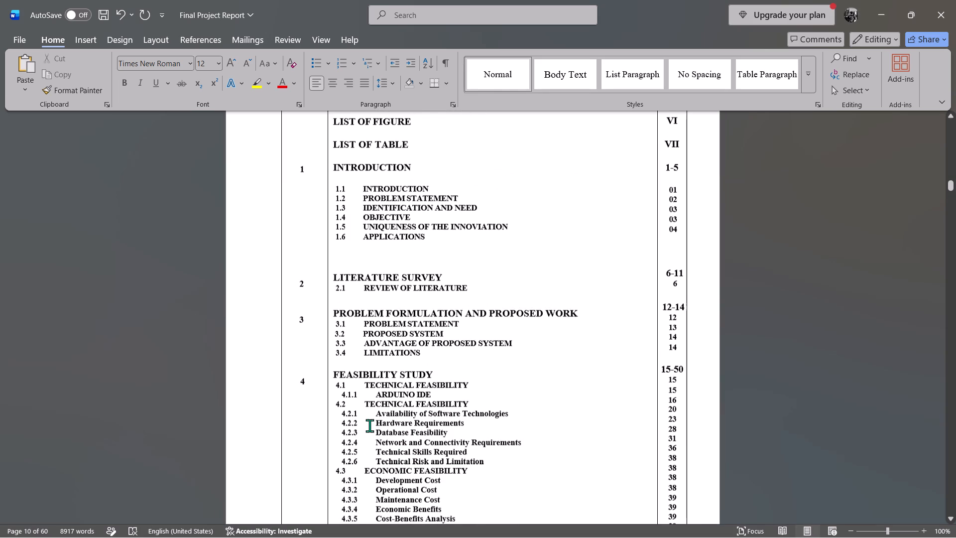
pyautogui.scroll(2, 369, 432)
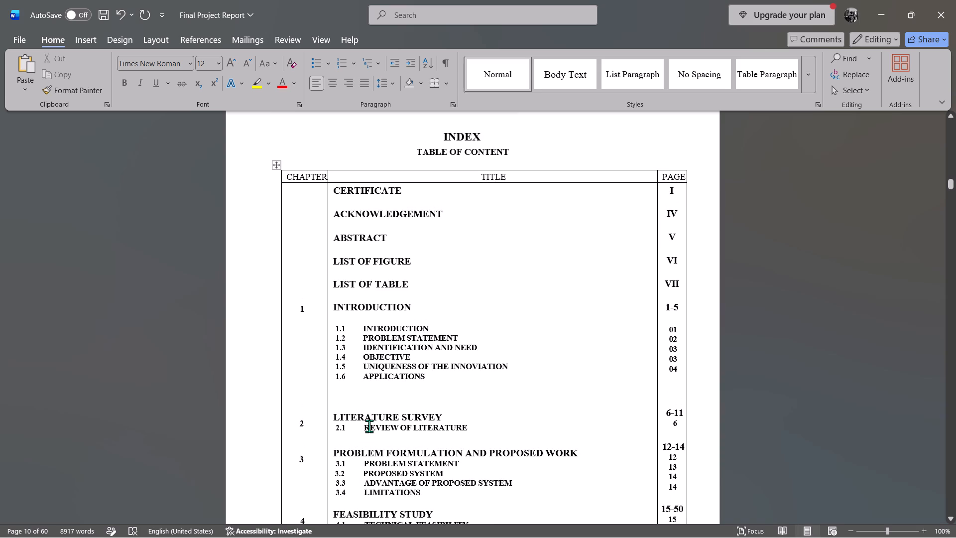
pyautogui.scroll(-9, 378, 382)
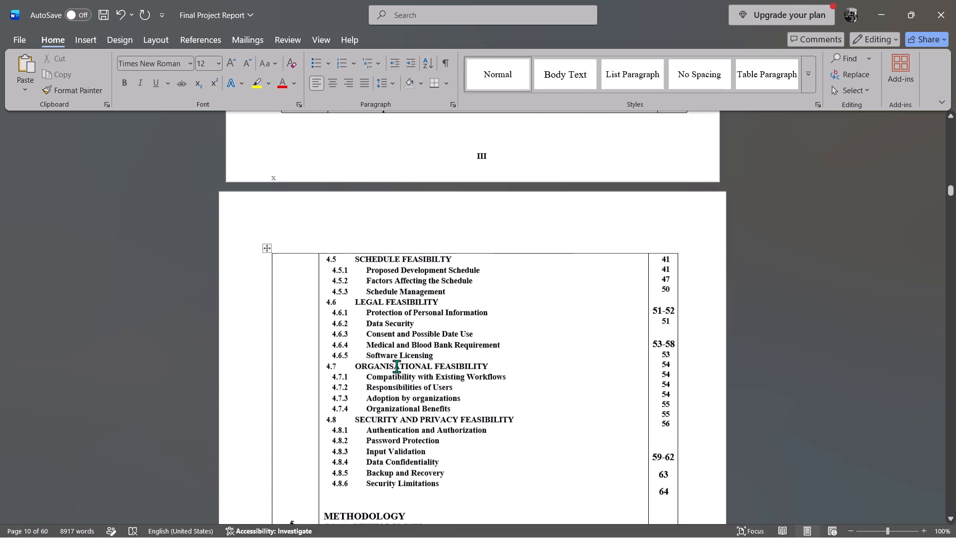
pyautogui.scroll(1, 396, 364)
pyautogui.scroll(-20, 396, 365)
pyautogui.scroll(-1, 396, 365)
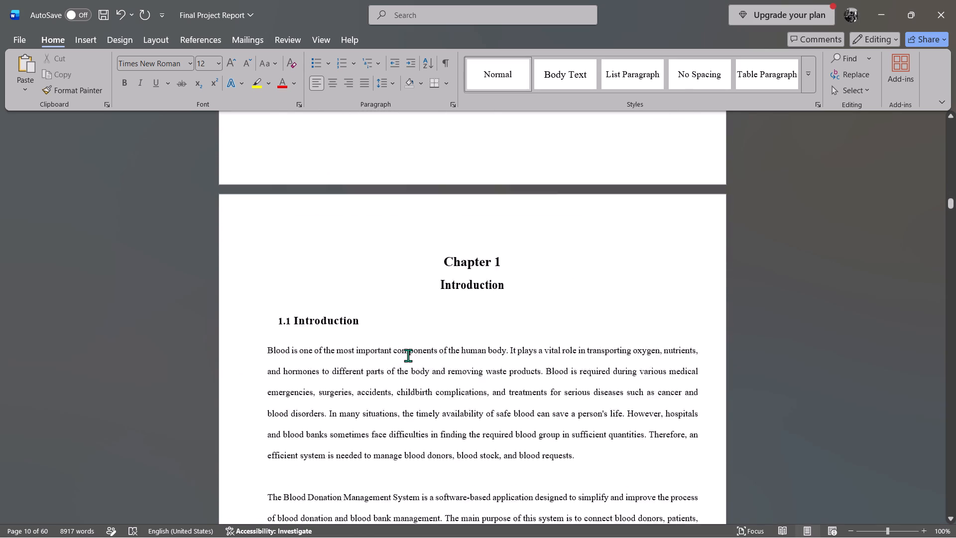
pyautogui.scroll(-13, 413, 351)
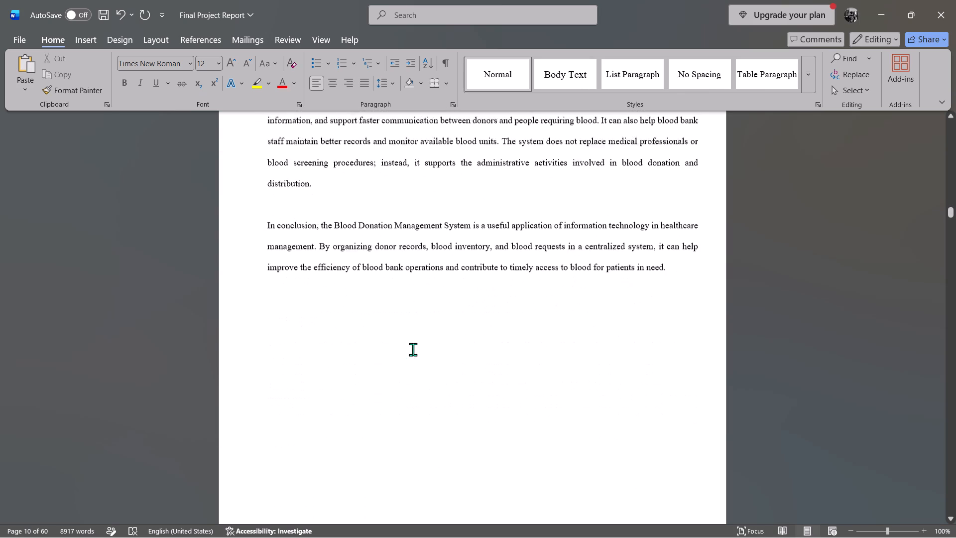
pyautogui.scroll(-13, 413, 349)
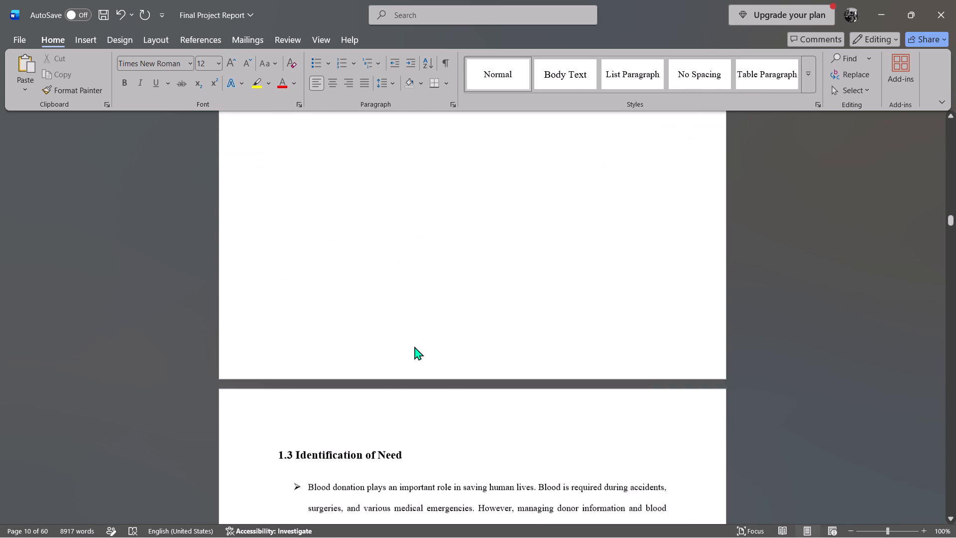
pyautogui.scroll(-5, 414, 346)
pyautogui.scroll(5, 426, 344)
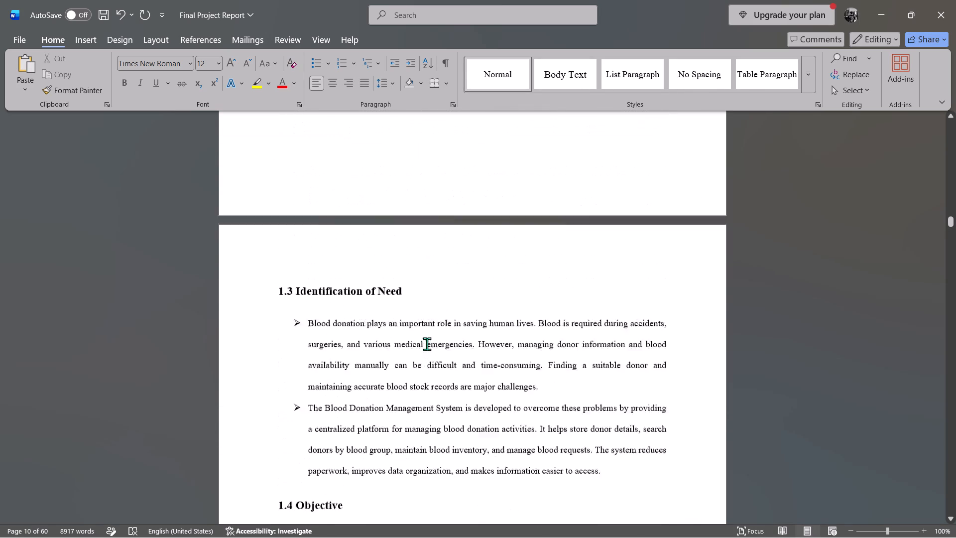
pyautogui.moveTo(949, 221); pyautogui.dragTo(949, 215)
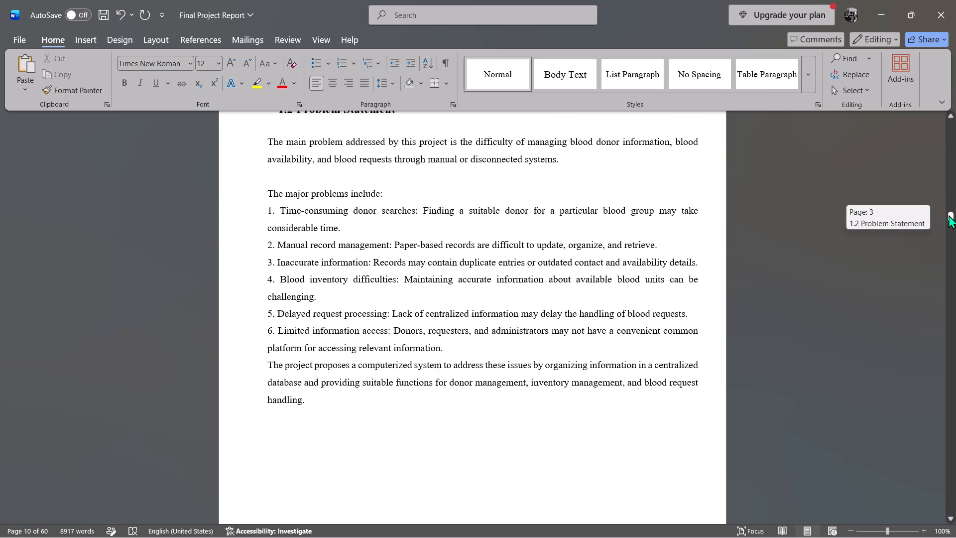
# Review the report from the abstract and index through the chapter sections to the Telegram bot figure near the end.
pyautogui.moveTo(949, 215); pyautogui.dragTo(946, 178)
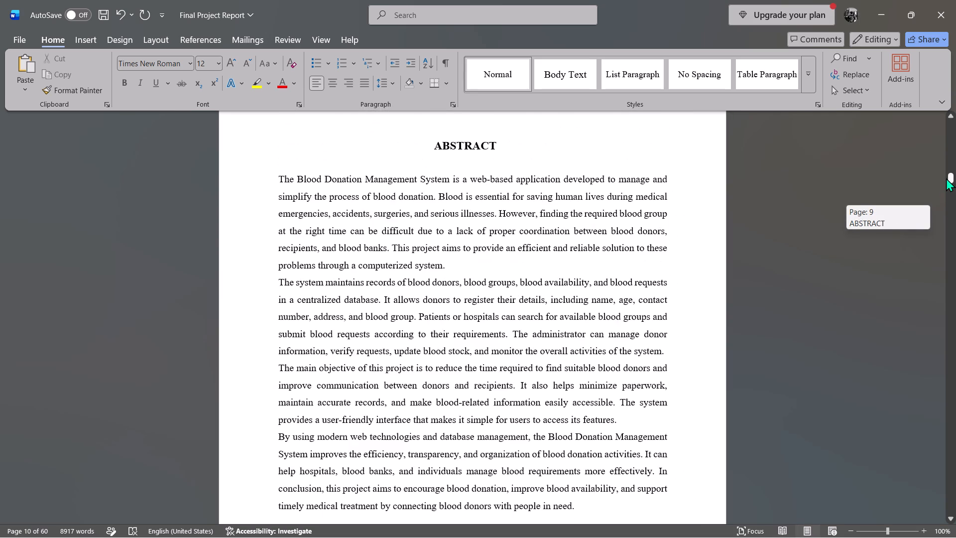
pyautogui.moveTo(946, 178); pyautogui.dragTo(941, 184)
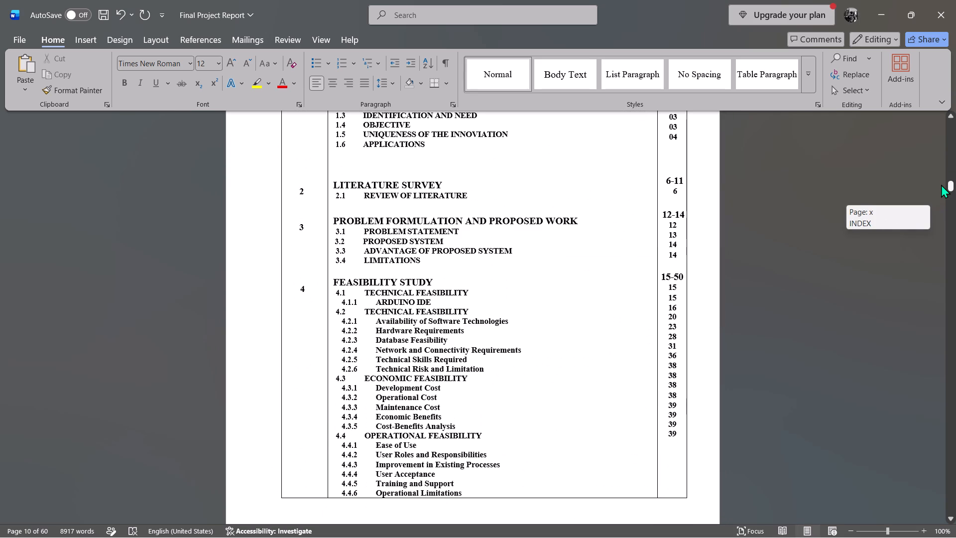
pyautogui.moveTo(941, 184); pyautogui.dragTo(941, 187)
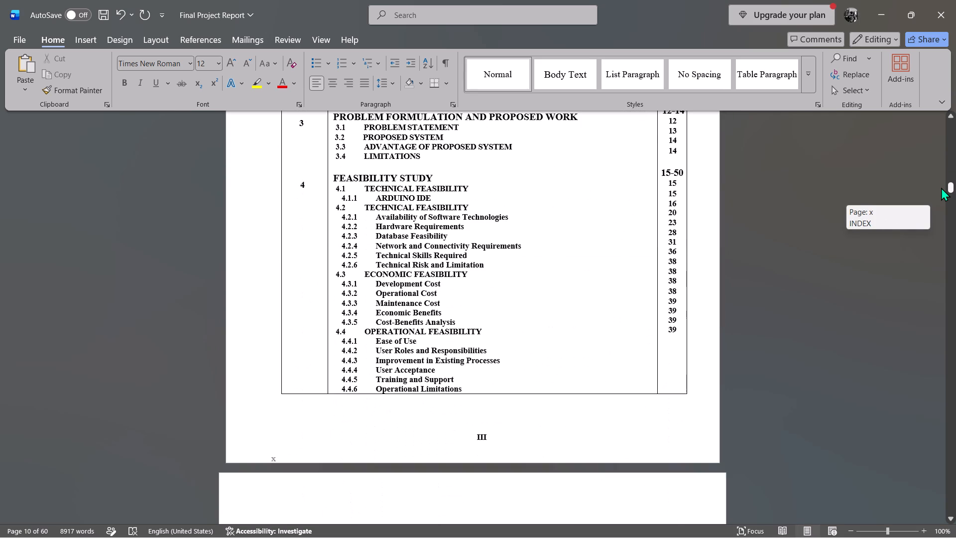
pyautogui.moveTo(941, 187); pyautogui.dragTo(935, 233)
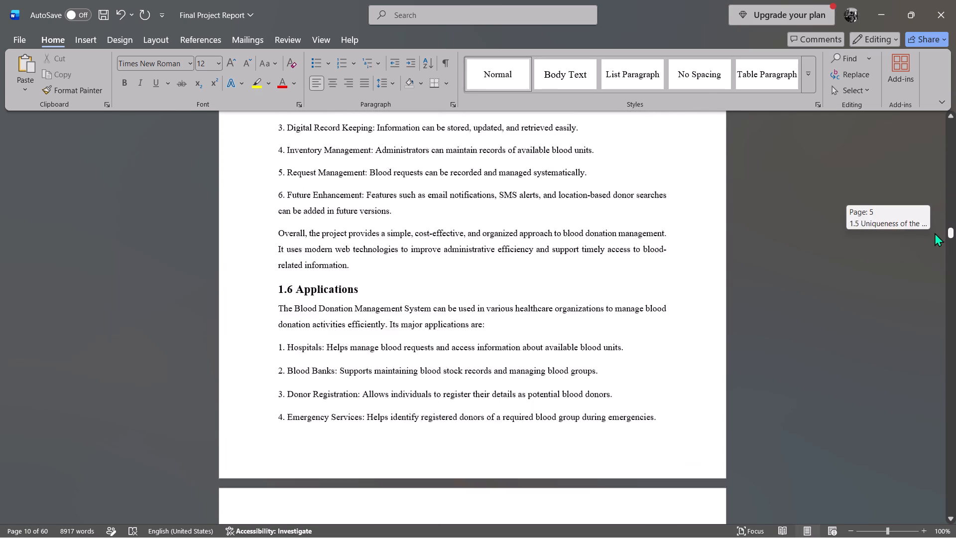
pyautogui.moveTo(935, 233); pyautogui.dragTo(909, 289)
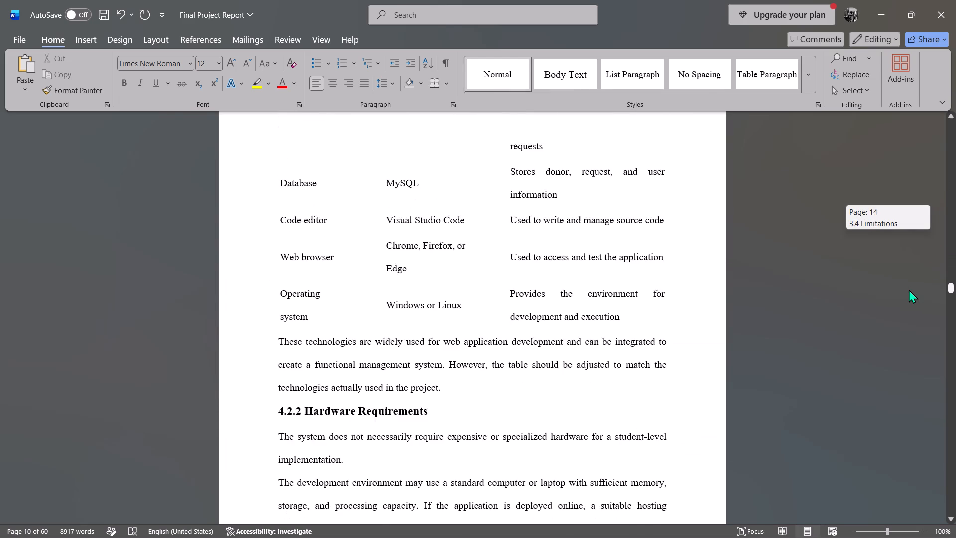
pyautogui.moveTo(909, 289); pyautogui.dragTo(891, 335)
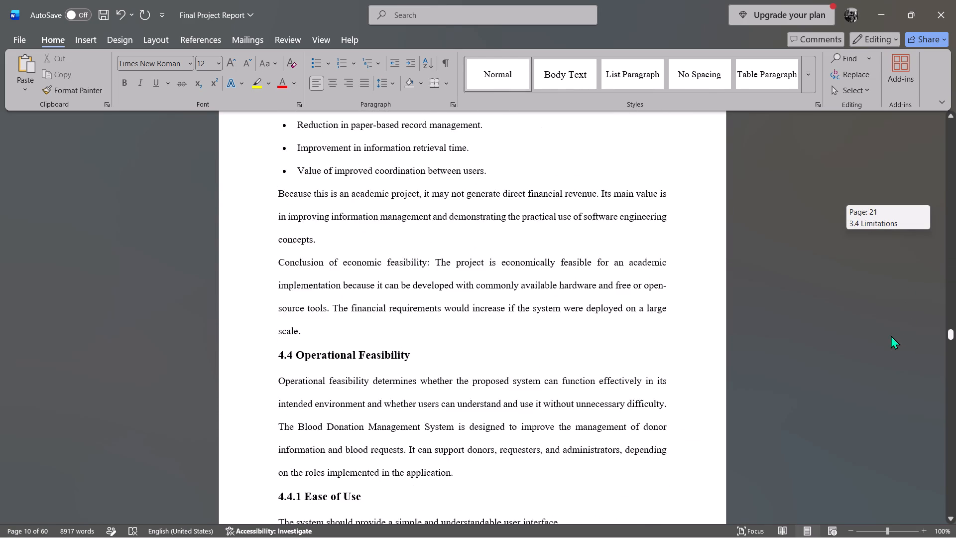
pyautogui.moveTo(891, 335); pyautogui.dragTo(876, 350)
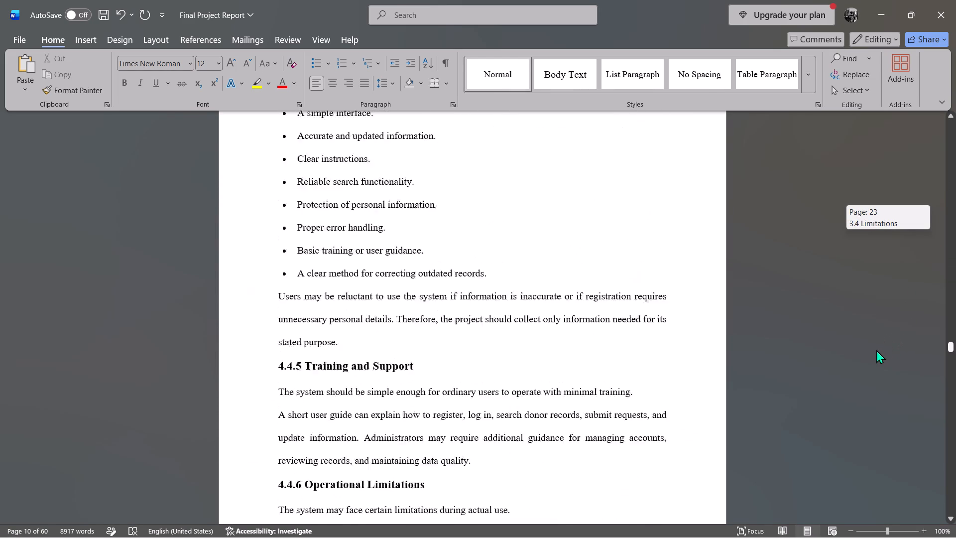
pyautogui.moveTo(876, 350); pyautogui.dragTo(868, 373)
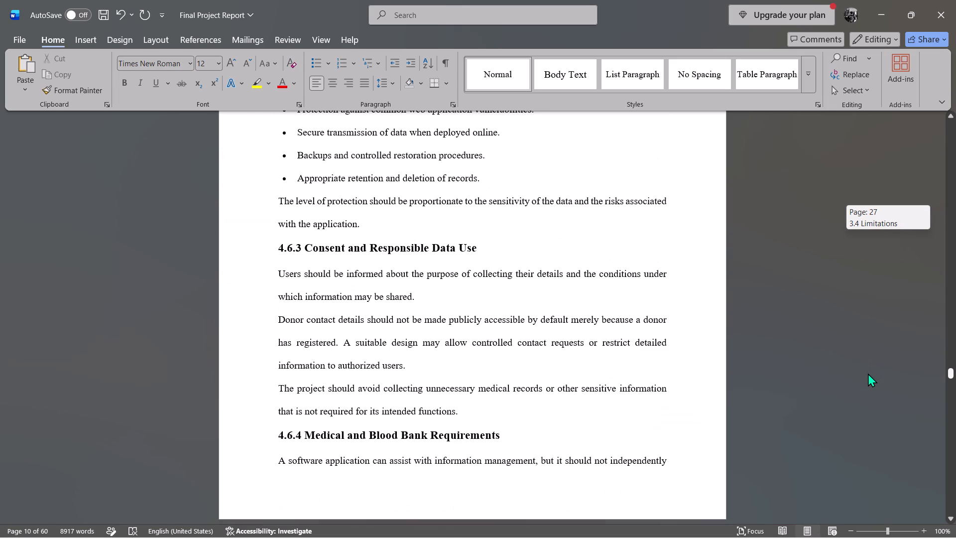
pyautogui.moveTo(868, 373); pyautogui.dragTo(908, 420)
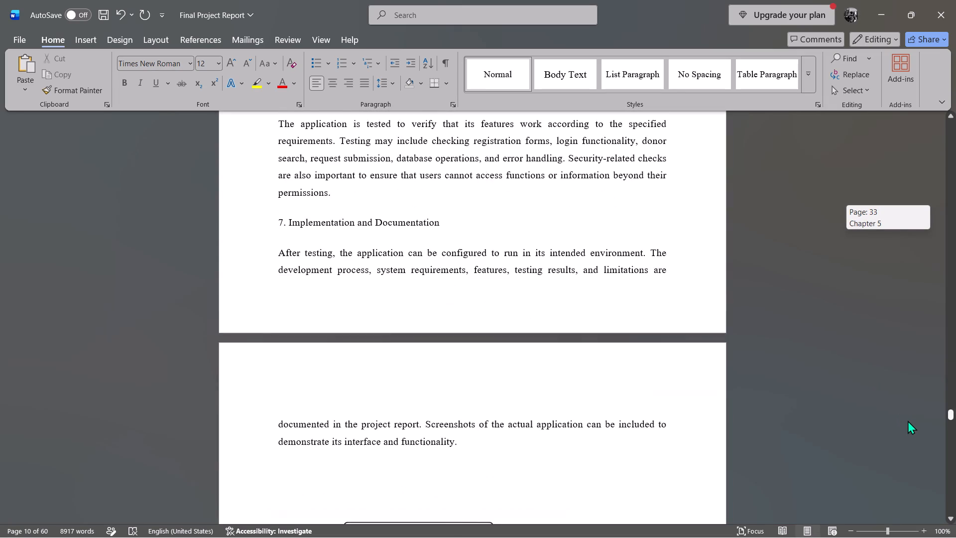
pyautogui.moveTo(908, 420); pyautogui.dragTo(919, 486)
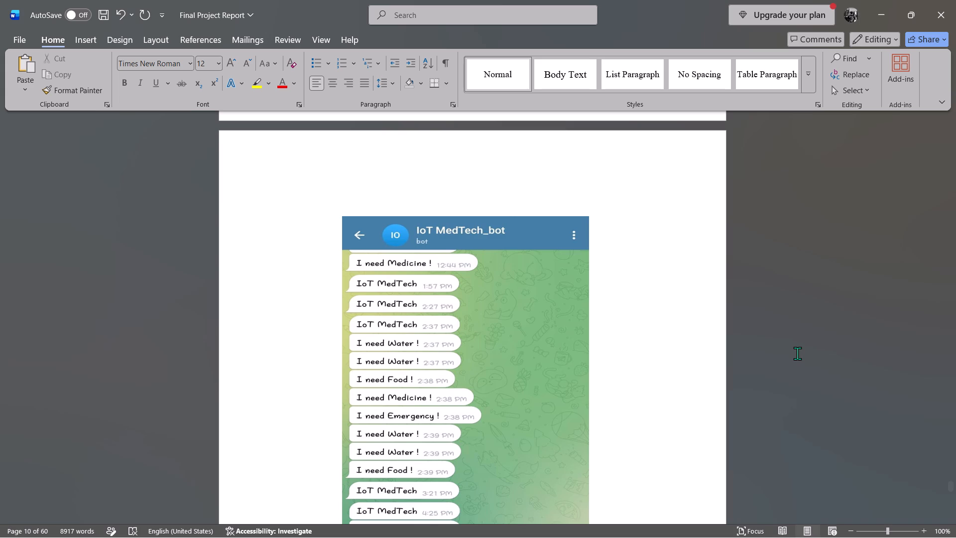
pyautogui.scroll(5, 668, 80)
pyautogui.scroll(7, 603, 408)
pyautogui.scroll(-14, 607, 334)
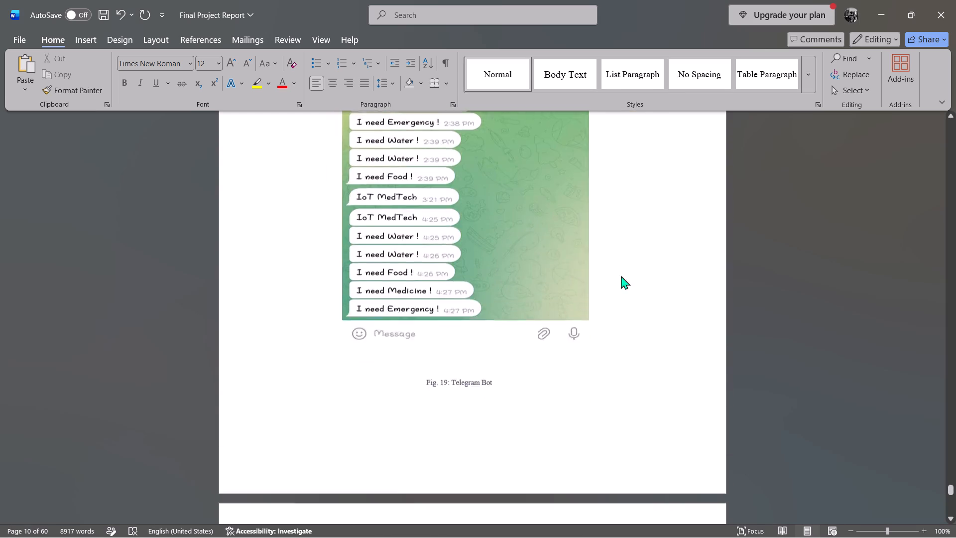
# Delete the REFERENCES heading and its numbered placeholders [1] to [3] from the page near the report's end.
pyautogui.scroll(-19, 621, 275)
pyautogui.scroll(-3, 632, 281)
pyautogui.scroll(-2, 361, 237)
pyautogui.scroll(3, 365, 231)
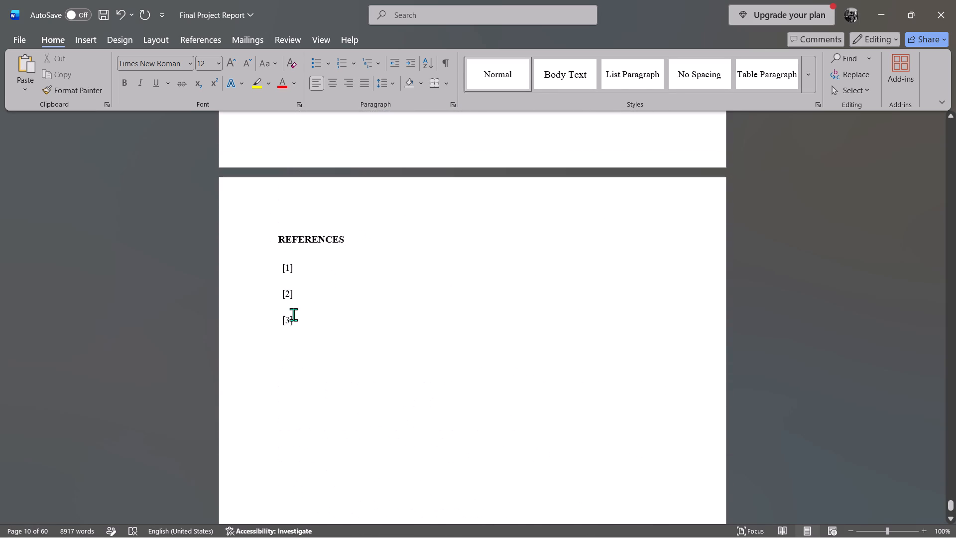
pyautogui.moveTo(311, 322); pyautogui.dragTo(279, 237)
pyautogui.press('BackSpace')
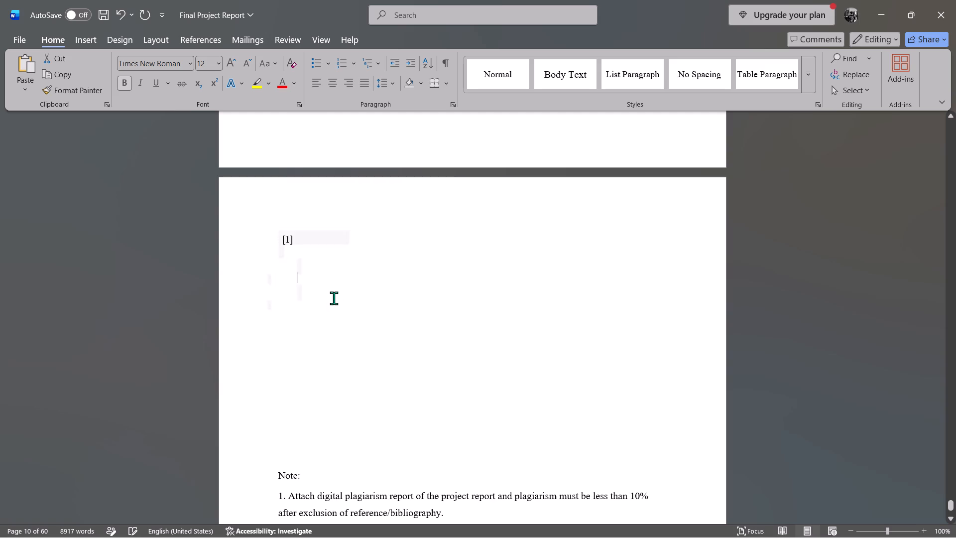
pyautogui.press('BackSpace')
pyautogui.press('BackSpace')
# Copy the two-line heading "Chapter 8 Future Scope and Conclusion" and paste it centred on the emptied references page after the conclusion.
pyautogui.scroll(8, 496, 299)
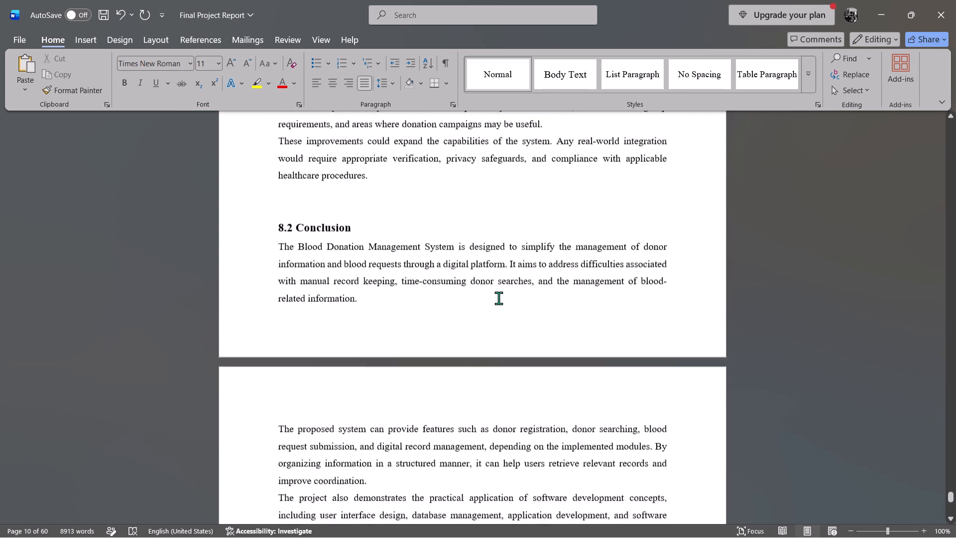
pyautogui.scroll(8, 498, 298)
pyautogui.moveTo(453, 360); pyautogui.dragTo(560, 376)
pyautogui.hotkey('ctrl', 'c')
pyautogui.scroll(-2, 584, 384)
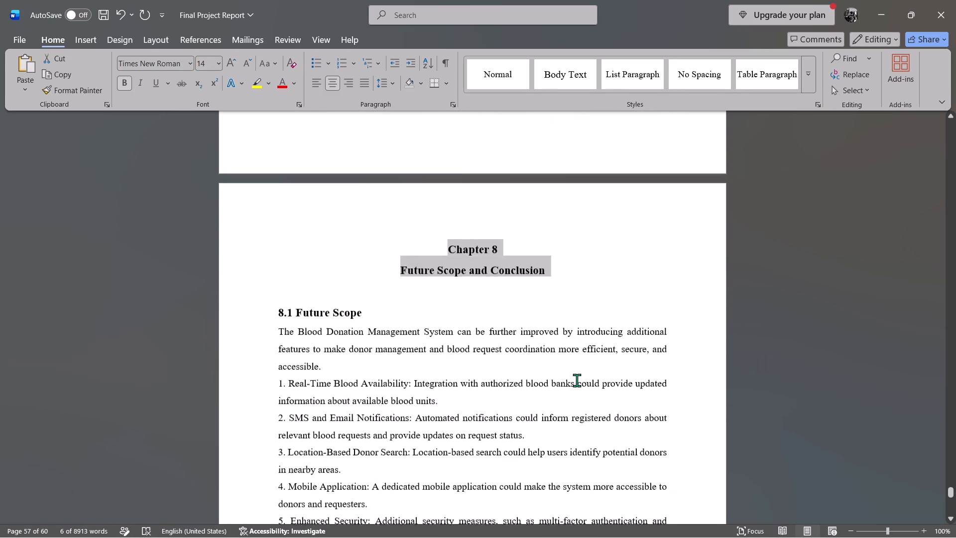
pyautogui.scroll(-10, 578, 372)
pyautogui.scroll(-8, 514, 335)
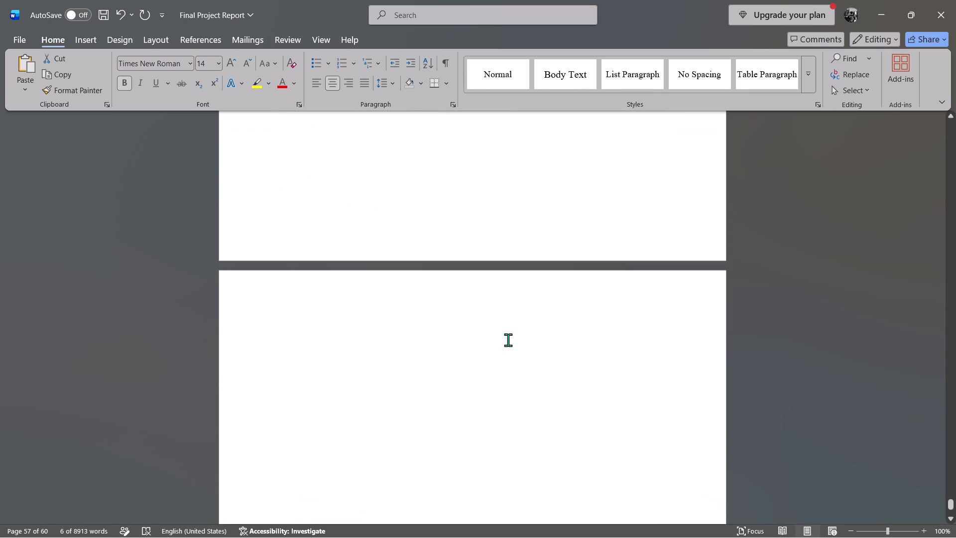
pyautogui.click(493, 314)
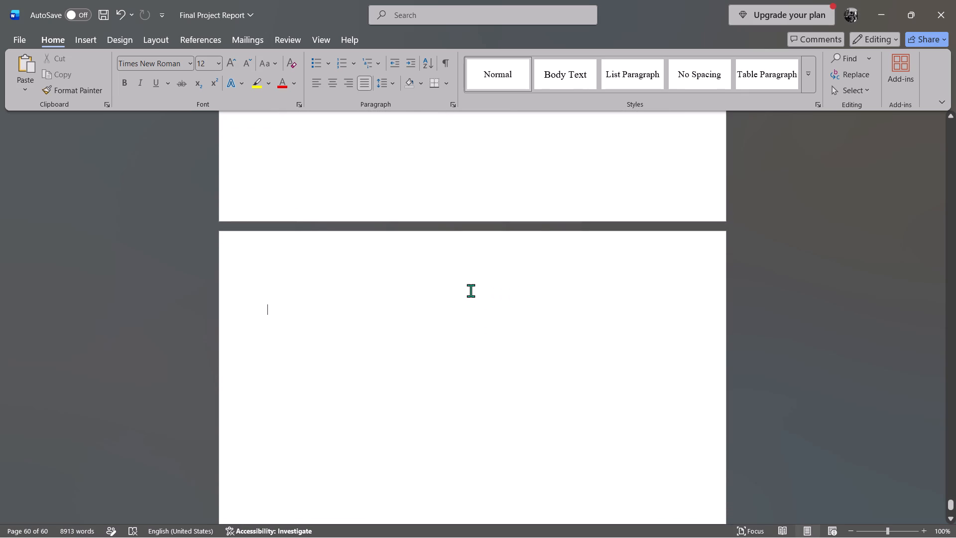
pyautogui.press('BackSpace')
pyautogui.press('BackSpace')
pyautogui.press('Return')
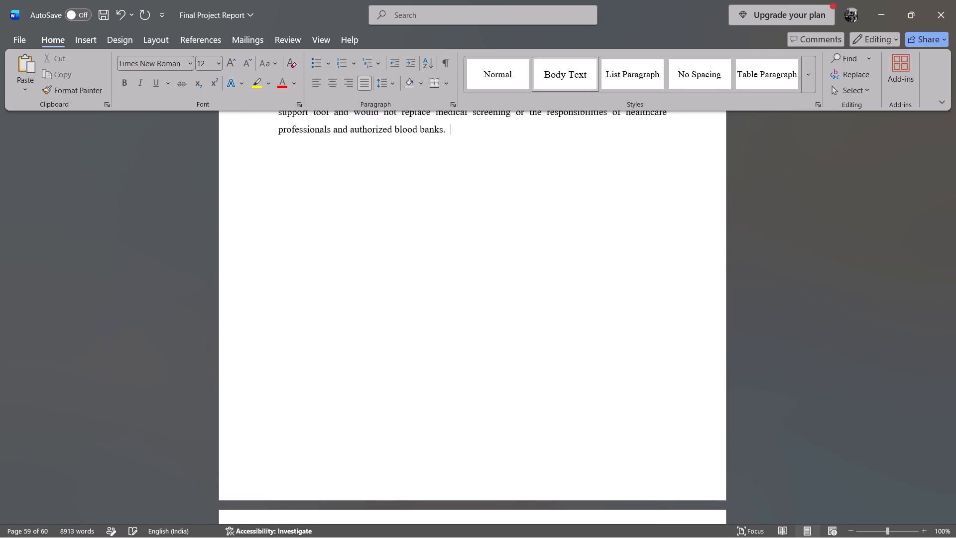
pyautogui.scroll(1, 683, 289)
pyautogui.scroll(-3, 679, 353)
pyautogui.scroll(-1, 67, 382)
pyautogui.click(497, 323)
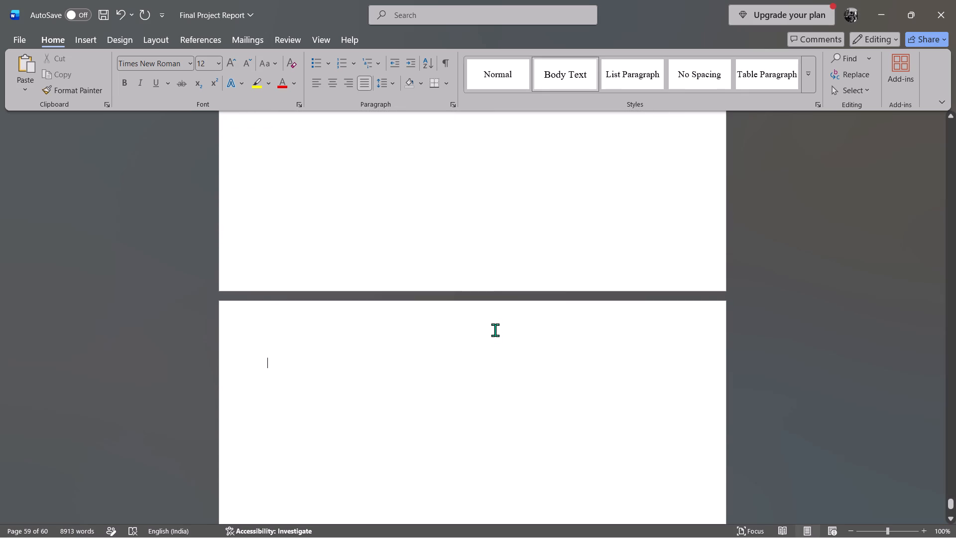
pyautogui.click(326, 86)
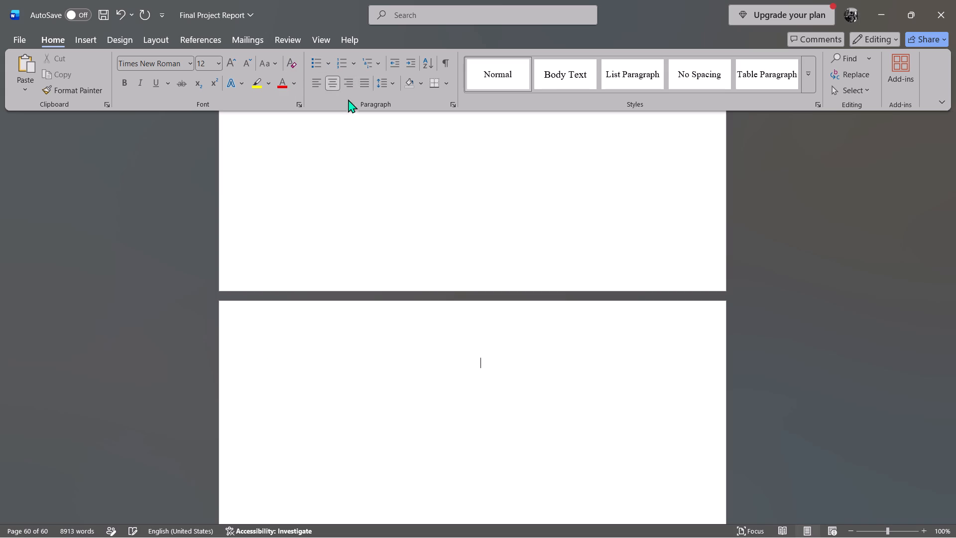
pyautogui.hotkey('ctrl', 'v')
pyautogui.click(449, 360)
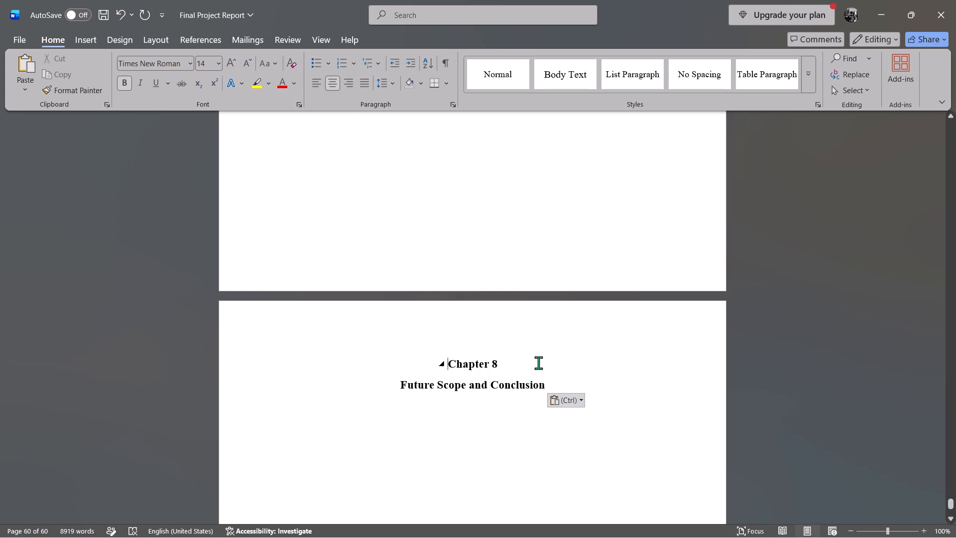
pyautogui.press('BackSpace')
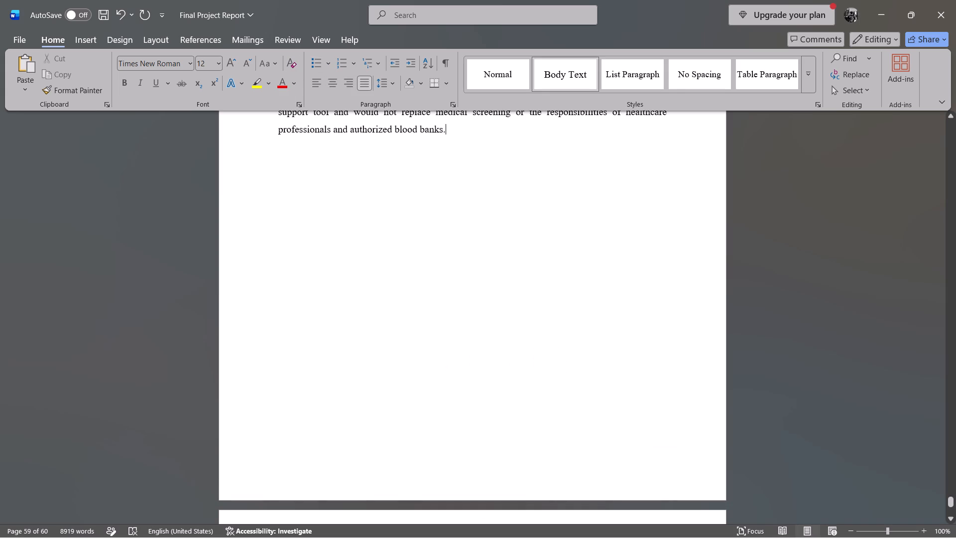
# Change the chapter number in the heading on the report's last page to 9.
pyautogui.scroll(-4, 524, 405)
pyautogui.click(449, 293)
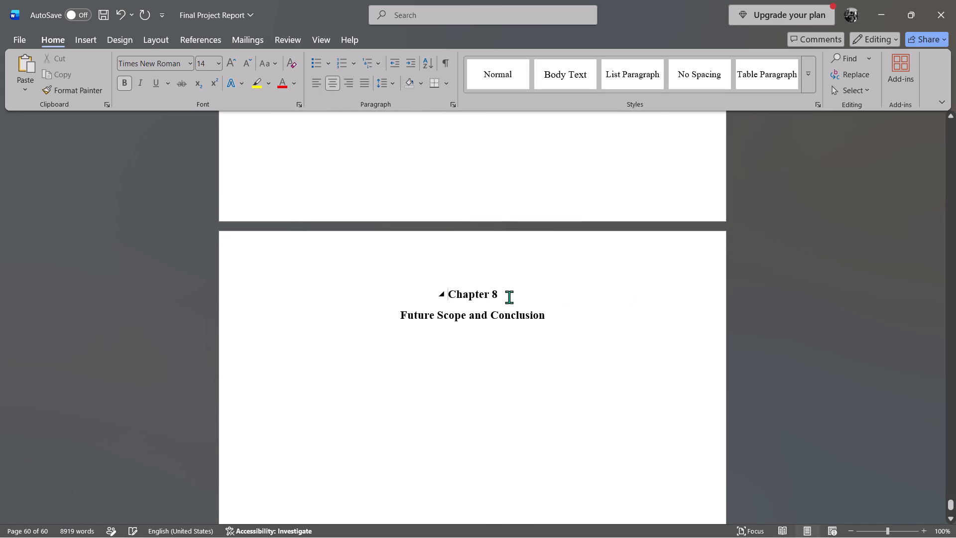
pyautogui.click(500, 292)
pyautogui.press('BackSpace')
pyautogui.press('9')
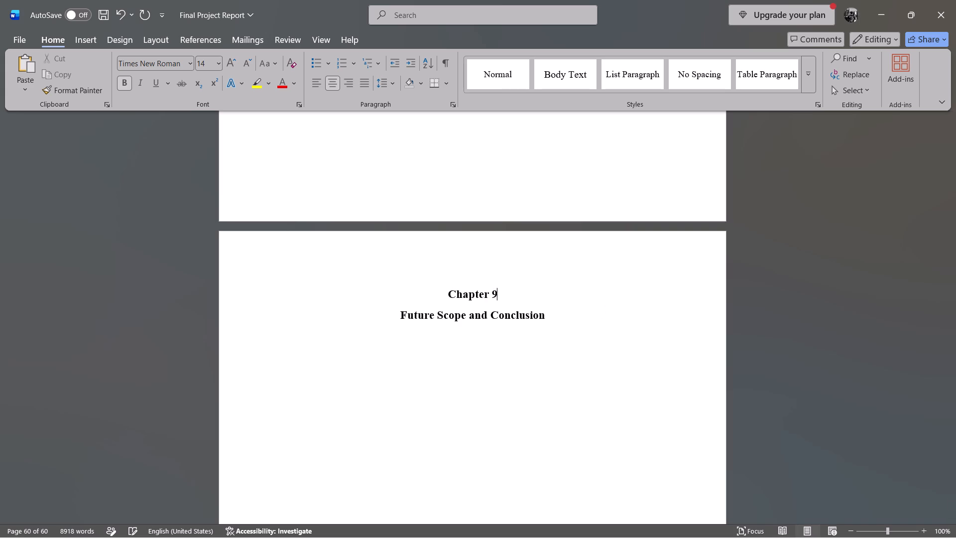
# Replace the title under the Chapter 9 heading with References and start a new line below it.
pyautogui.click(541, 318)
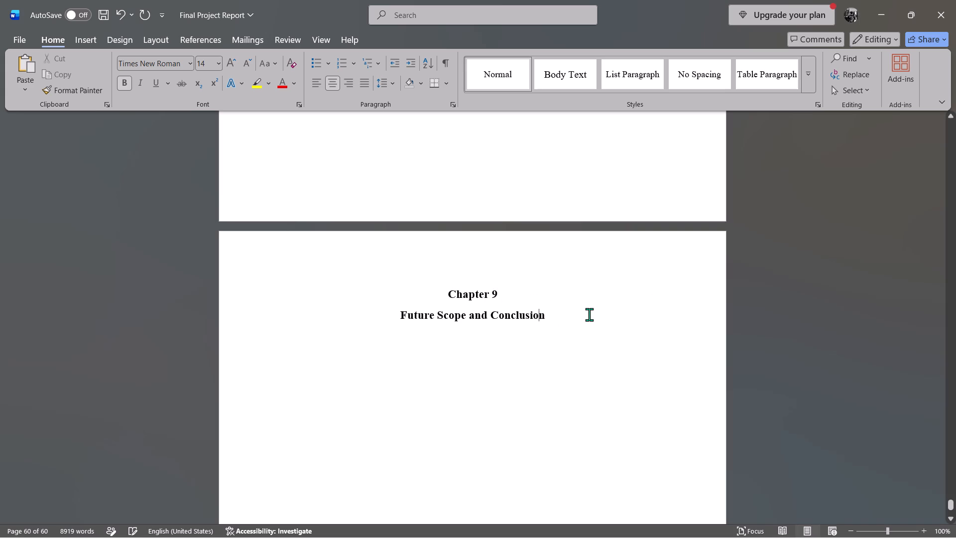
pyautogui.press('Right')
pyautogui.press('BackSpace')
pyautogui.press('BackSpace')
pyautogui.press('BackSpace')
pyautogui.press('BackSpace')
pyautogui.press('BackSpace')
pyautogui.press('BackSpace')
pyautogui.press('BackSpace')
pyautogui.press('BackSpace')
pyautogui.press('BackSpace')
pyautogui.press('BackSpace')
pyautogui.press('BackSpace')
pyautogui.press('BackSpace')
pyautogui.press('BackSpace')
pyautogui.press('BackSpace')
pyautogui.press('BackSpace')
pyautogui.press('BackSpace')
pyautogui.press('BackSpace')
pyautogui.press('BackSpace')
pyautogui.press('BackSpace')
pyautogui.press('BackSpace')
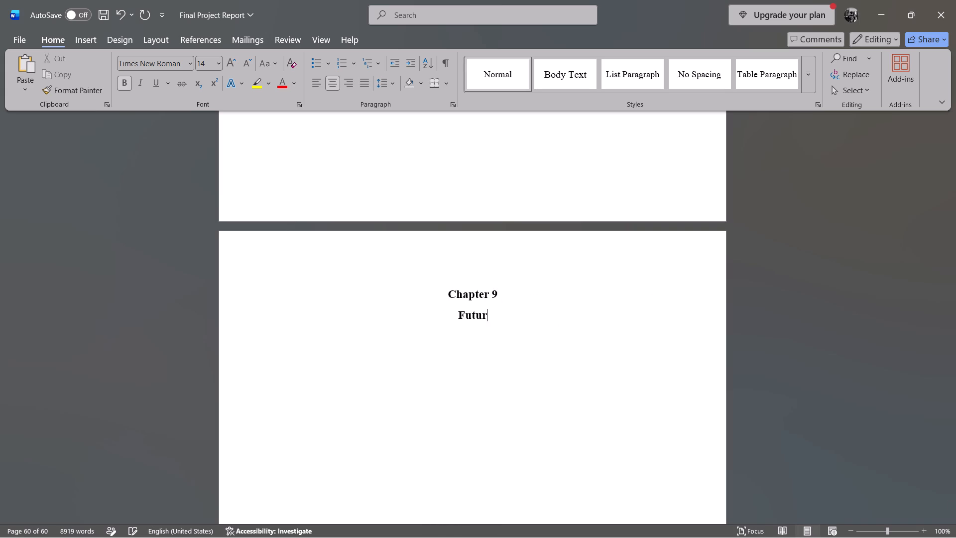
pyautogui.press('BackSpace')
pyautogui.press('BackSpace')
pyautogui.press('BackSpace')
pyautogui.press('BackSpace')
pyautogui.press('BackSpace')
pyautogui.write('Refe')
pyautogui.write('rences')
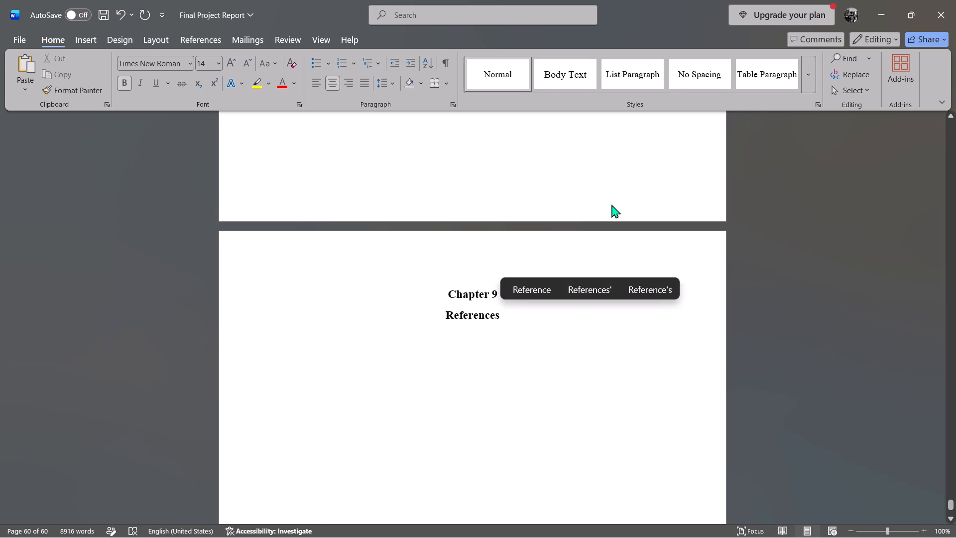
pyautogui.press('Return')
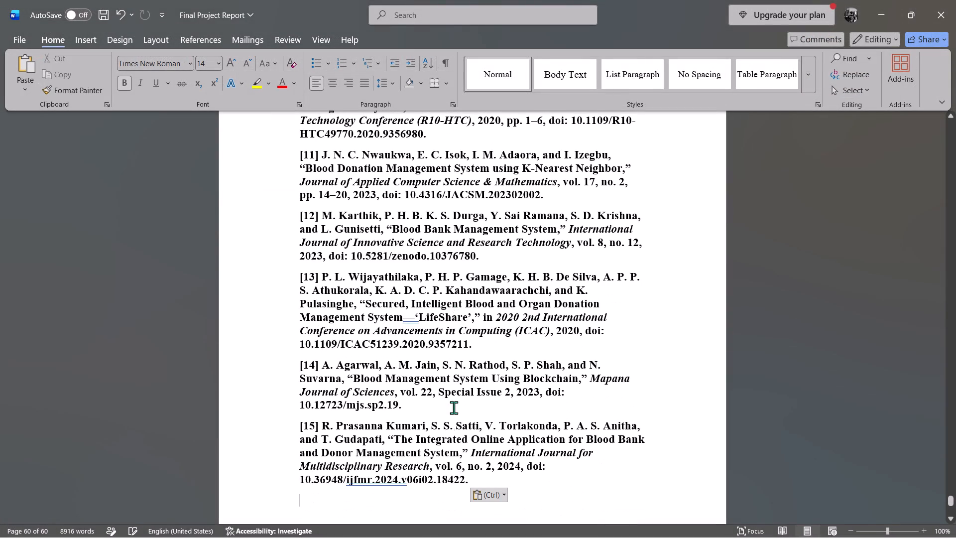
pyautogui.click(485, 495)
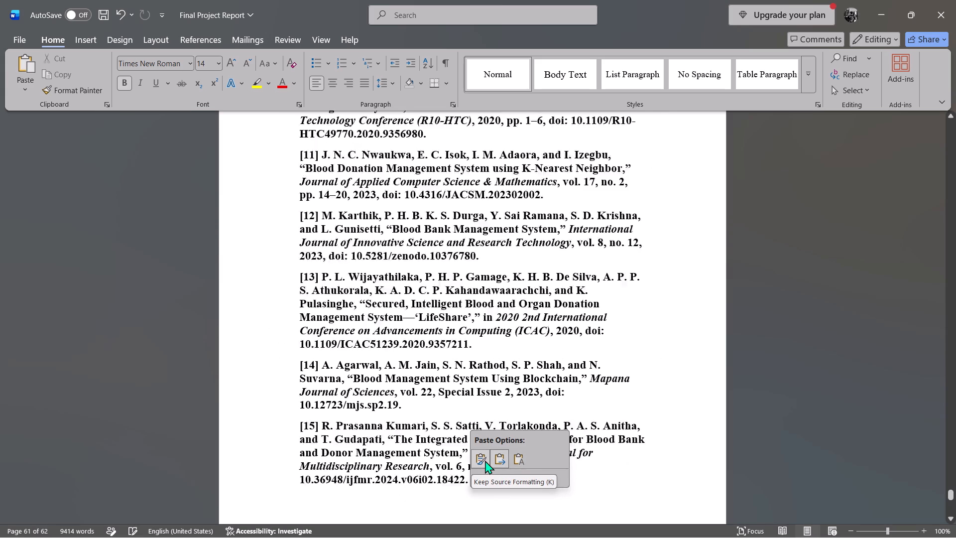
pyautogui.click(485, 460)
# Check the pasted references and delete the empty line on the blank page after the closing Note list.
pyautogui.scroll(5, 454, 279)
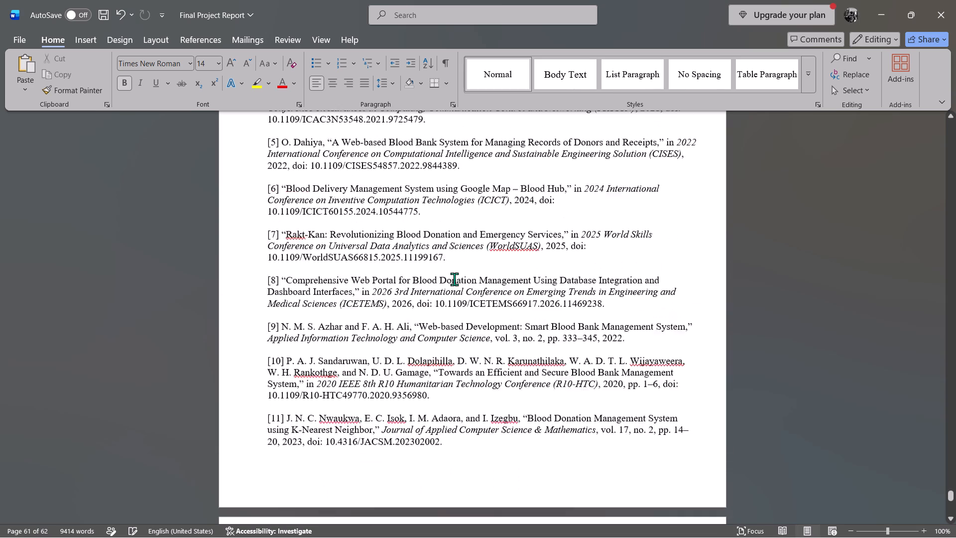
pyautogui.scroll(4, 454, 279)
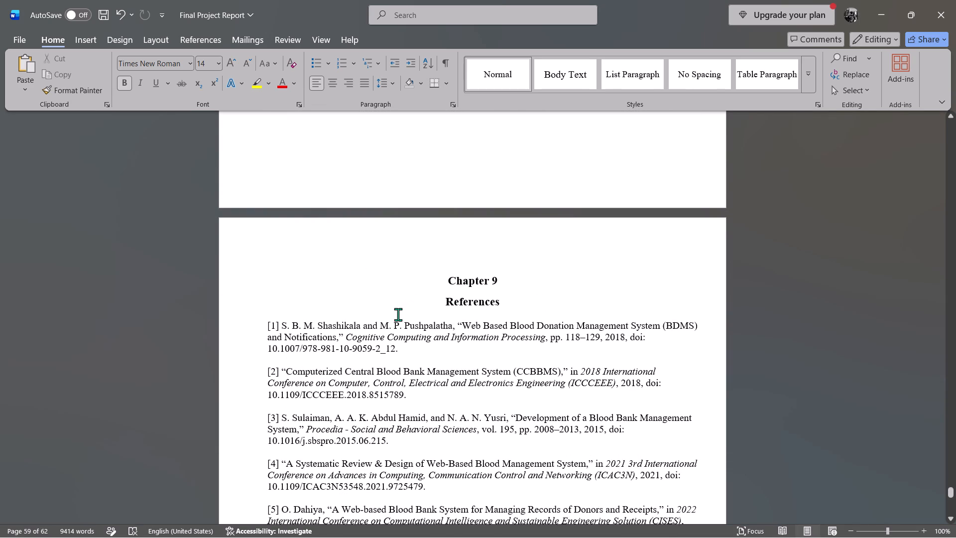
pyautogui.scroll(-16, 401, 316)
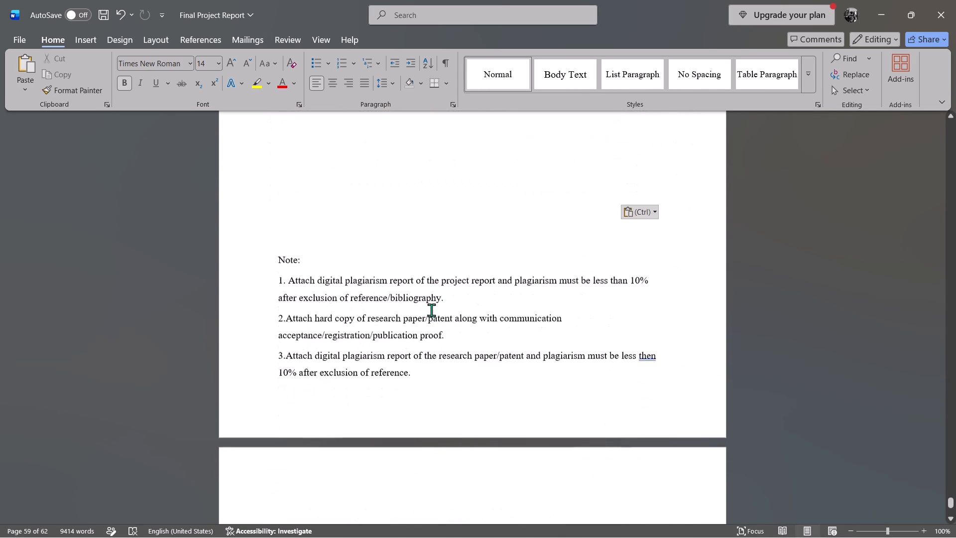
pyautogui.scroll(-7, 410, 282)
pyautogui.click(422, 317)
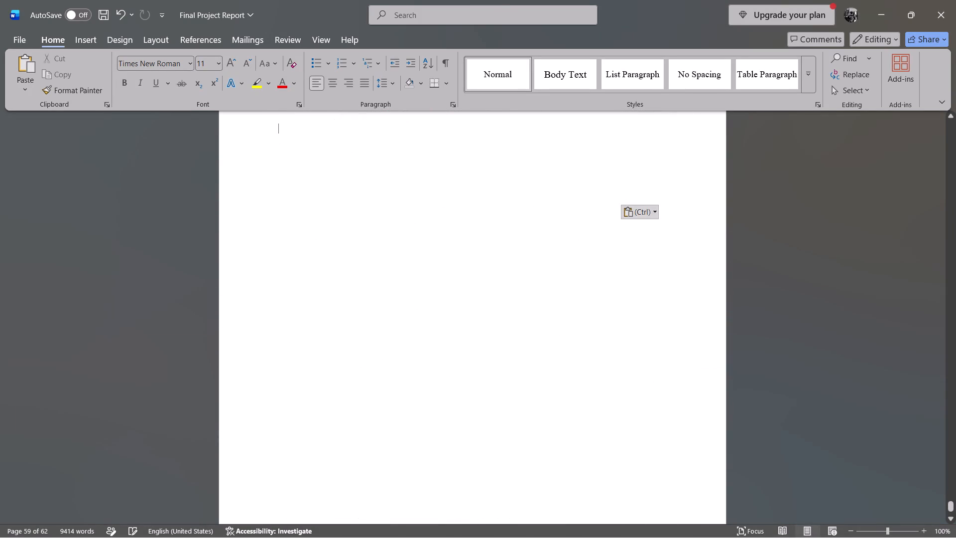
pyautogui.press('BackSpace')
# Review the report's chapters backwards from the Chapter 9 references to the Chapter 1 introduction, checking text, figures and blank pages.
pyautogui.scroll(11, 430, 325)
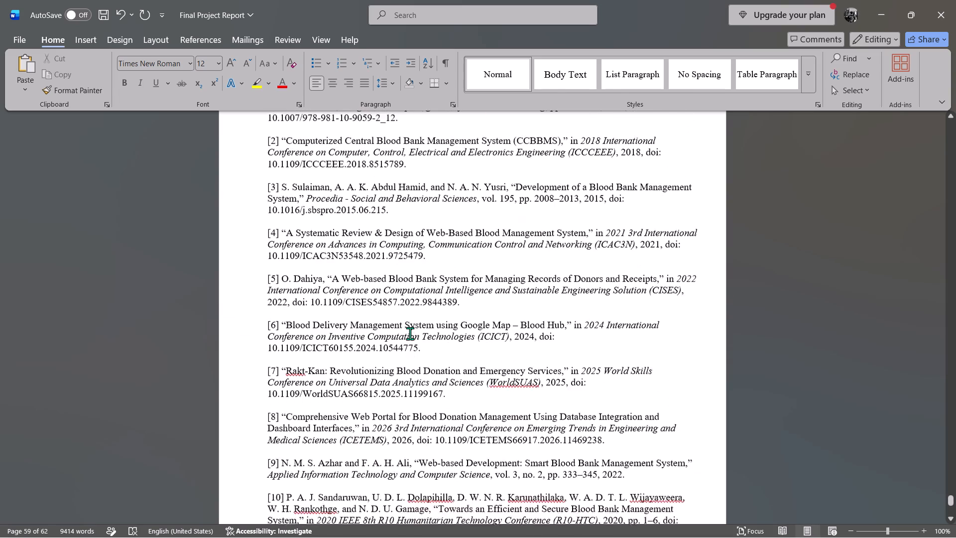
pyautogui.scroll(17, 410, 333)
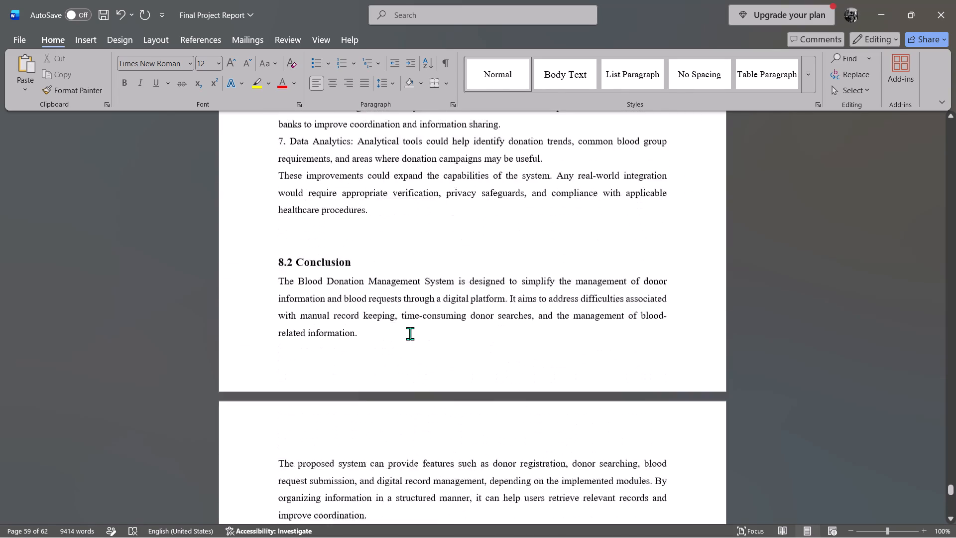
pyautogui.scroll(3, 410, 333)
pyautogui.scroll(-8, 398, 338)
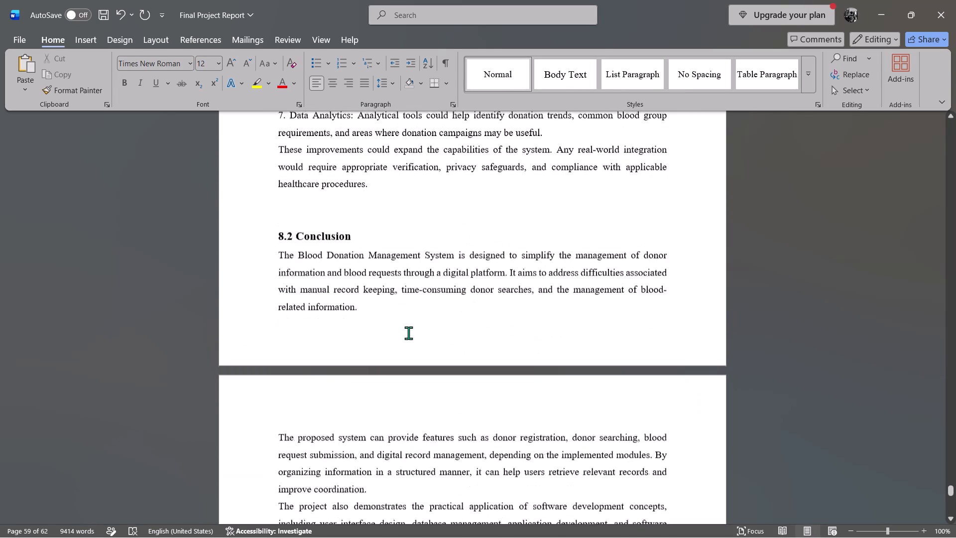
pyautogui.scroll(-9, 408, 333)
pyautogui.scroll(8, 410, 329)
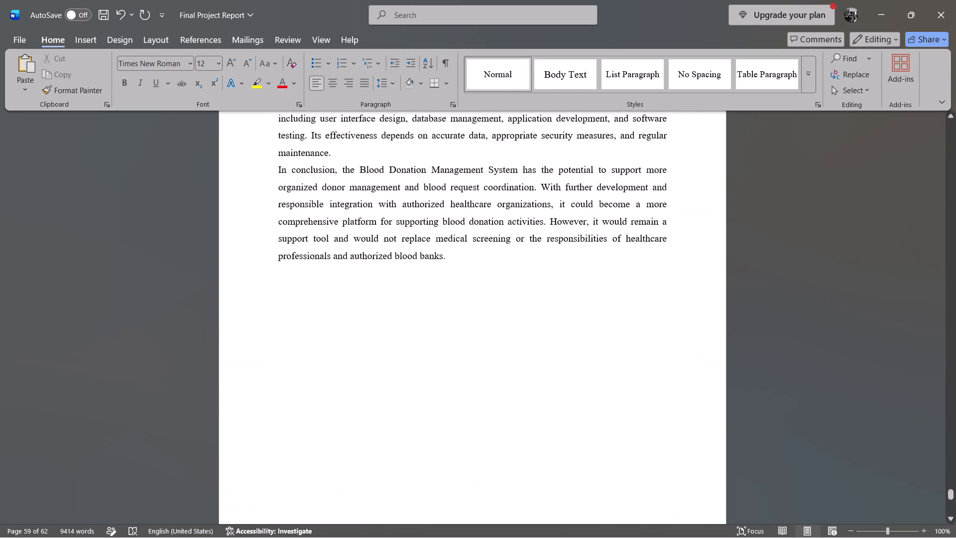
pyautogui.scroll(19, 410, 329)
pyautogui.scroll(2, 410, 329)
pyautogui.scroll(-8, 410, 333)
pyautogui.scroll(16, 389, 288)
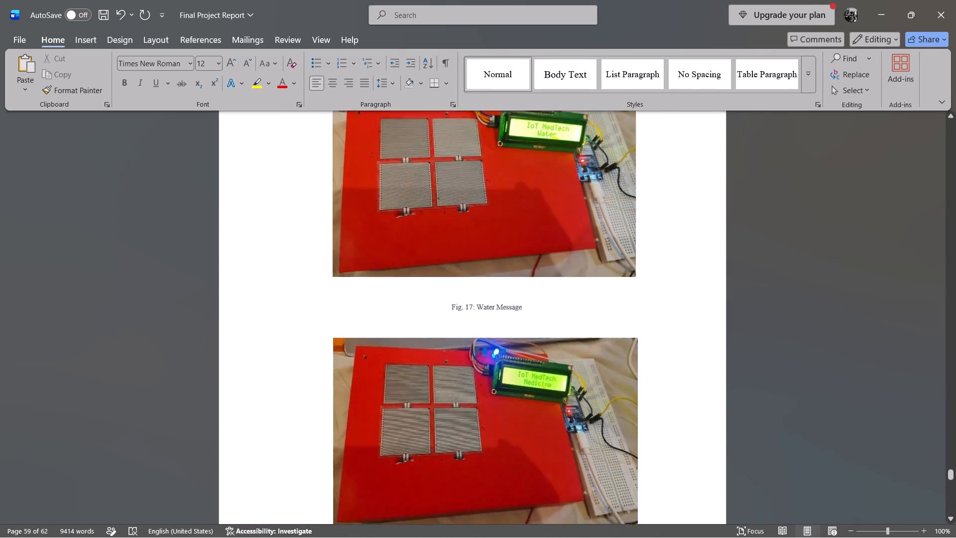
pyautogui.scroll(20, 389, 288)
pyautogui.scroll(2, 389, 288)
pyautogui.scroll(-1, 389, 288)
pyautogui.scroll(8, 389, 288)
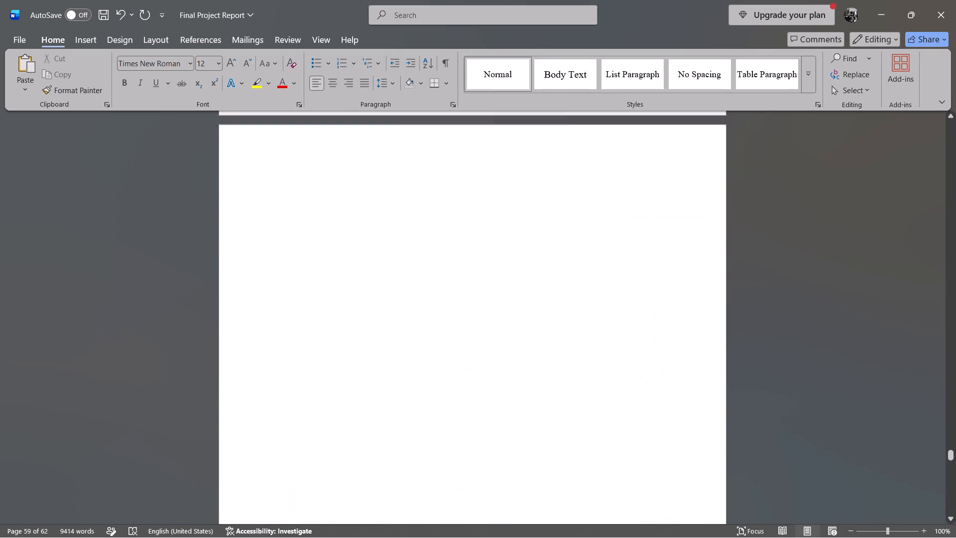
pyautogui.scroll(14, 389, 288)
pyautogui.scroll(11, 389, 288)
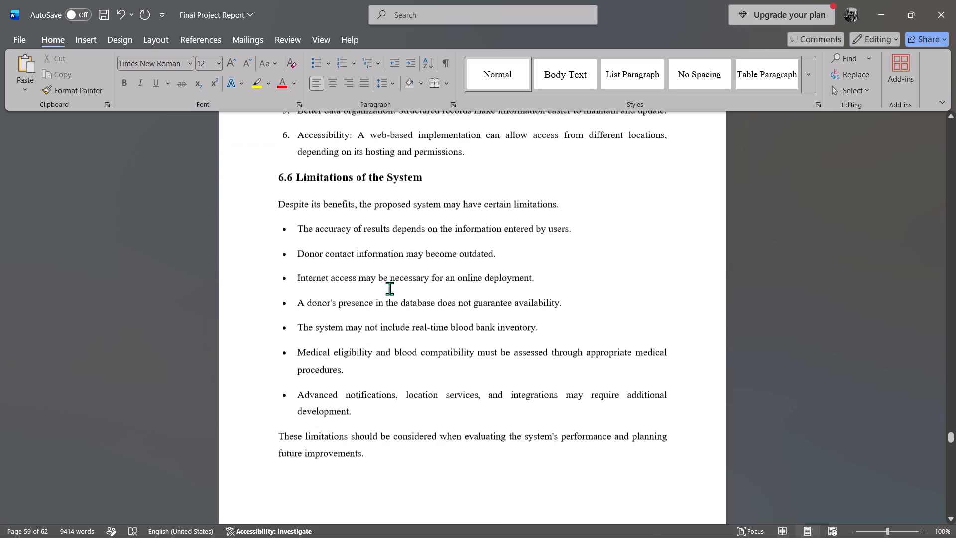
pyautogui.scroll(20, 389, 288)
pyautogui.scroll(7, 389, 288)
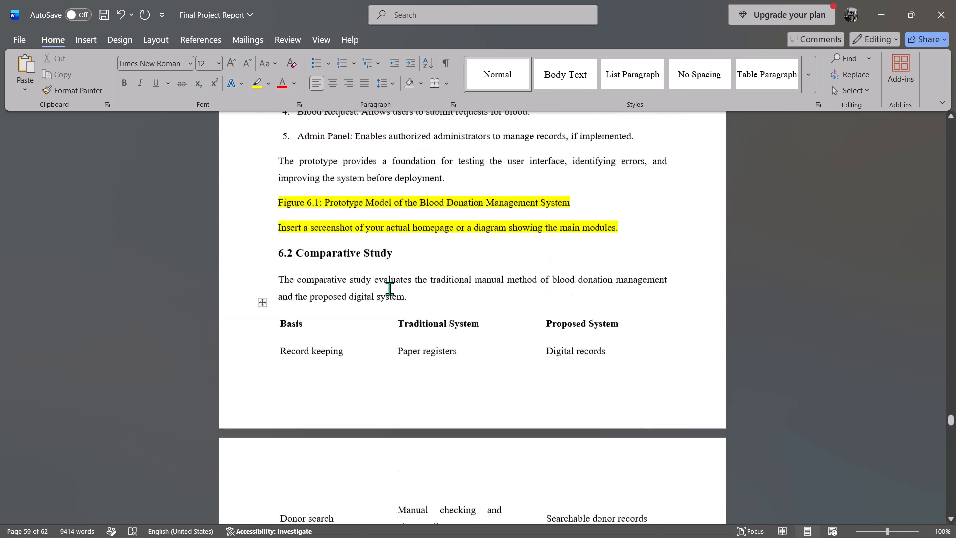
pyautogui.scroll(20, 389, 288)
pyautogui.scroll(7, 389, 288)
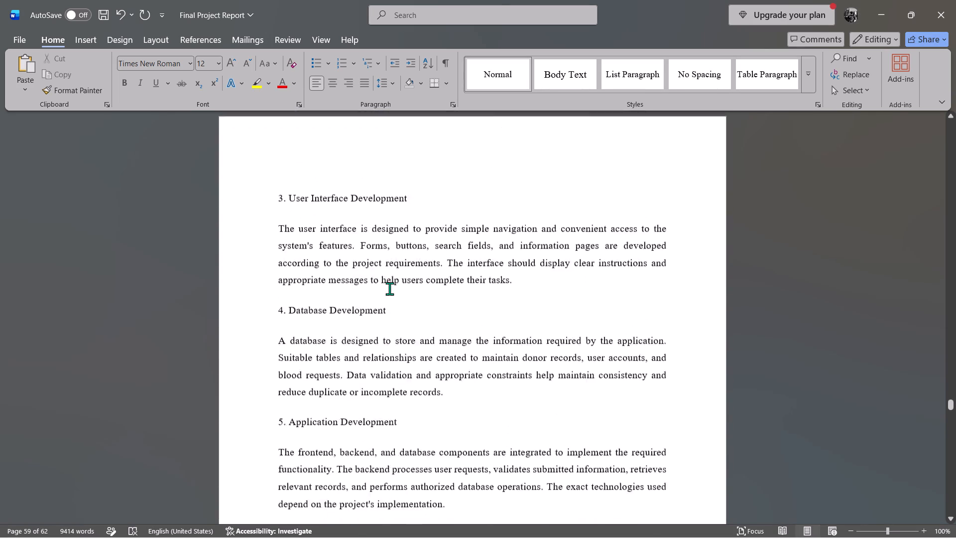
pyautogui.scroll(20, 389, 288)
pyautogui.scroll(7, 389, 288)
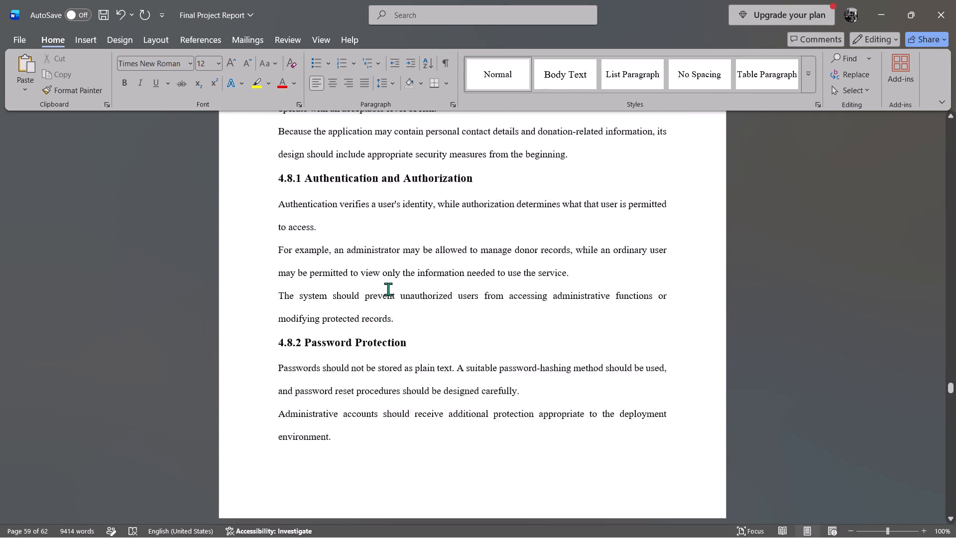
pyautogui.scroll(20, 388, 289)
pyautogui.scroll(6, 388, 289)
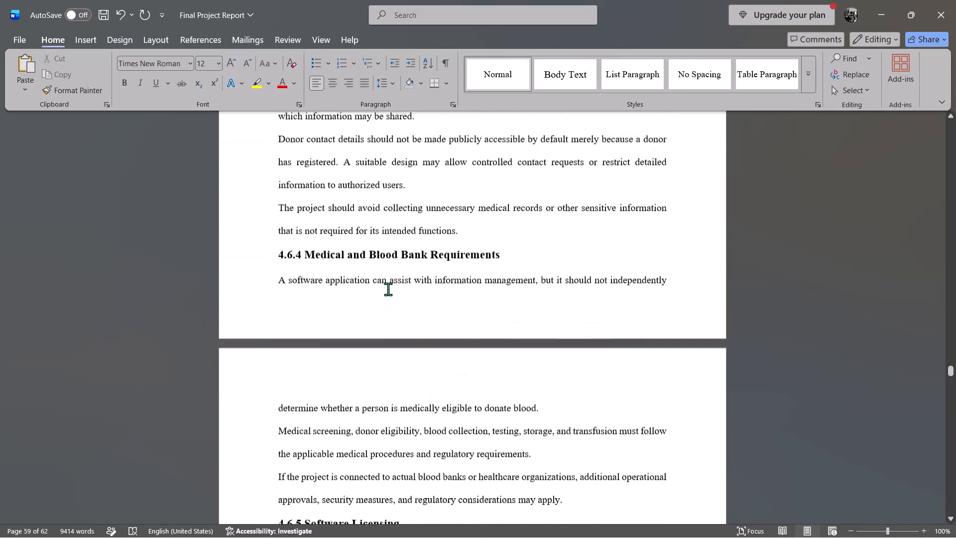
pyautogui.scroll(20, 388, 289)
pyautogui.scroll(6, 388, 289)
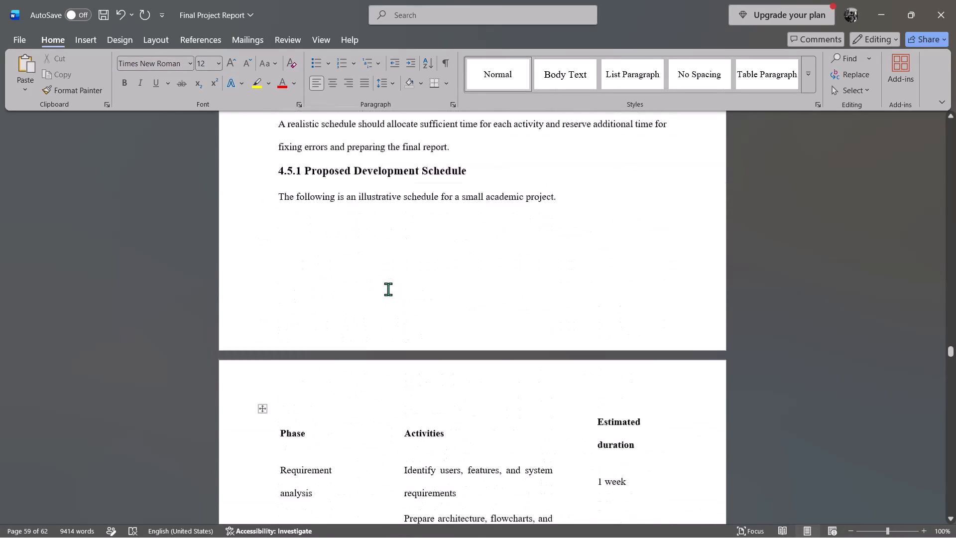
pyautogui.scroll(20, 388, 289)
pyautogui.scroll(6, 388, 289)
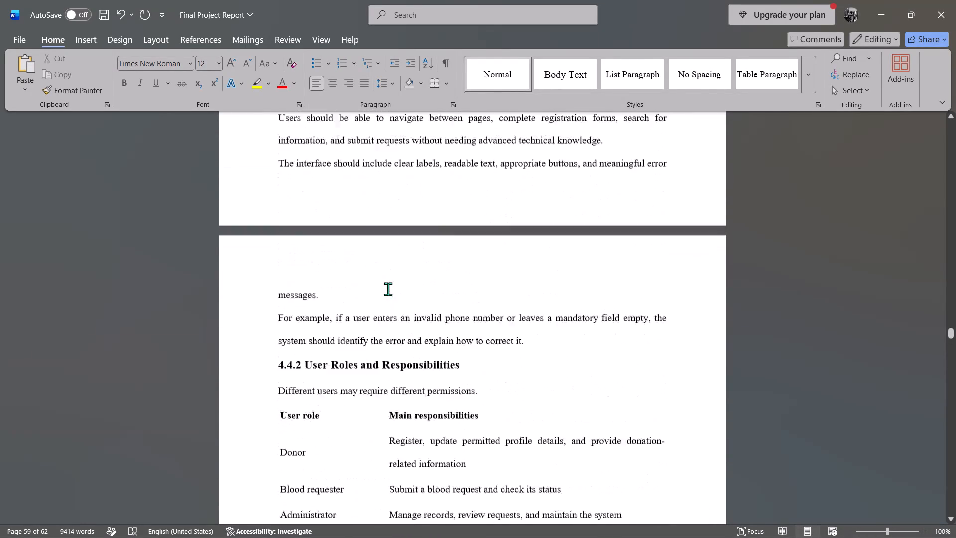
pyautogui.scroll(20, 388, 289)
pyautogui.scroll(6, 388, 289)
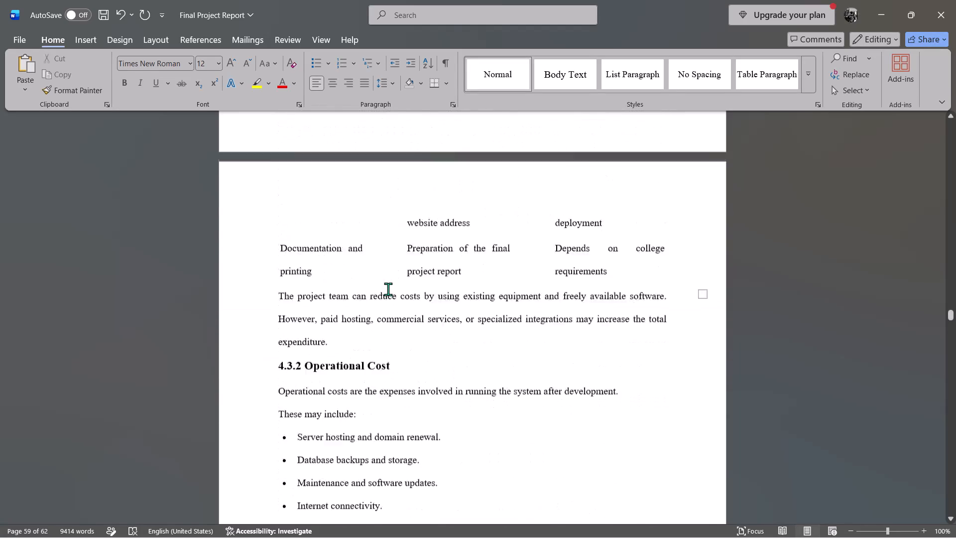
pyautogui.scroll(20, 388, 289)
pyautogui.scroll(6, 388, 289)
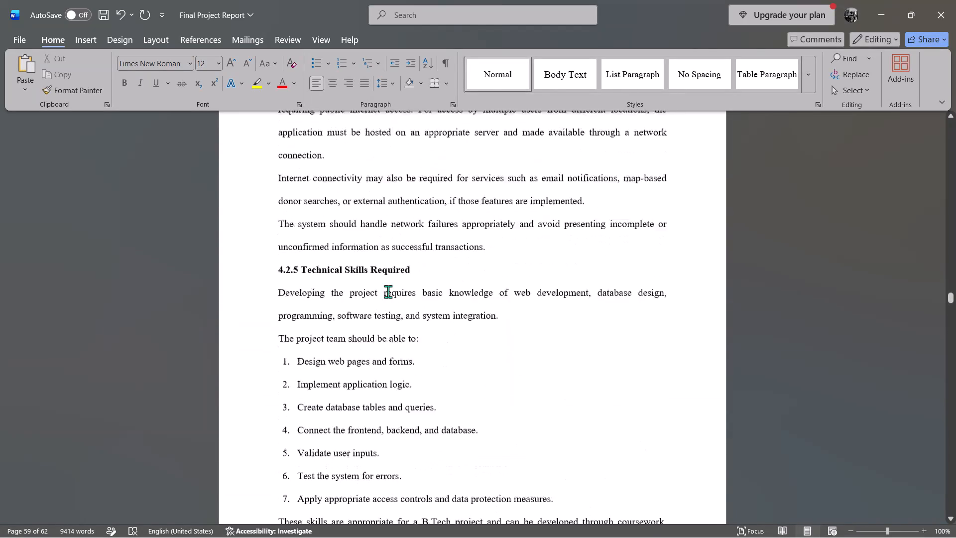
pyautogui.scroll(20, 388, 291)
pyautogui.scroll(6, 388, 291)
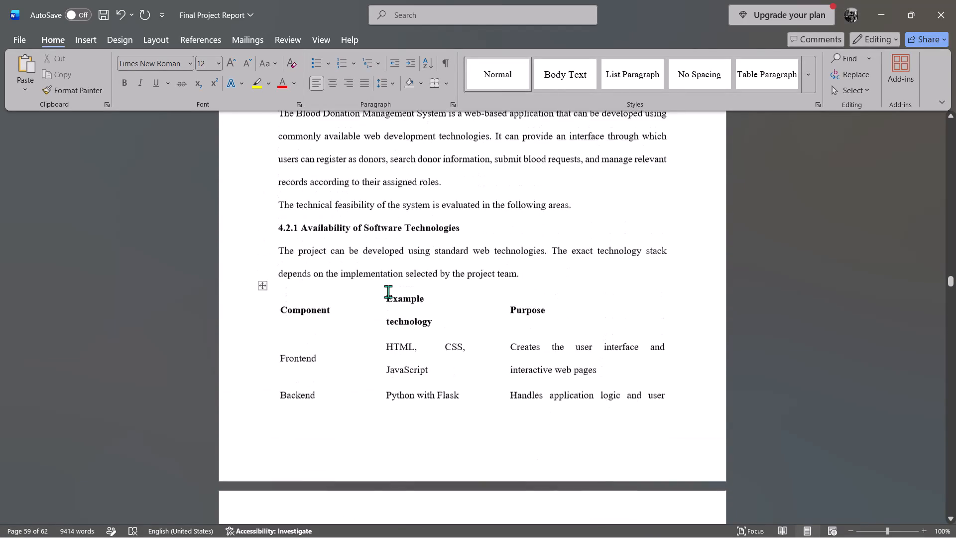
pyautogui.scroll(20, 388, 291)
pyautogui.scroll(6, 388, 291)
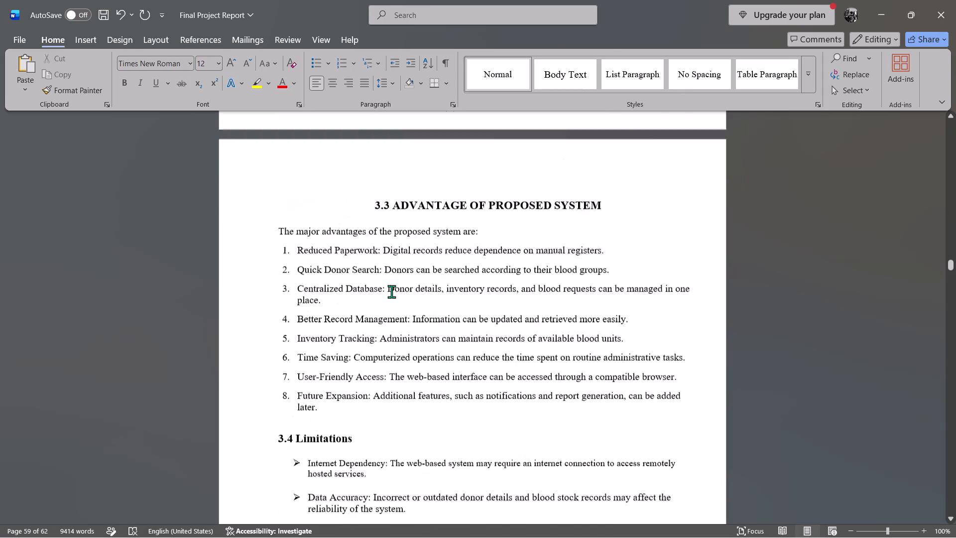
pyautogui.scroll(9, 391, 291)
pyautogui.scroll(-1, 391, 293)
pyautogui.scroll(12, 395, 506)
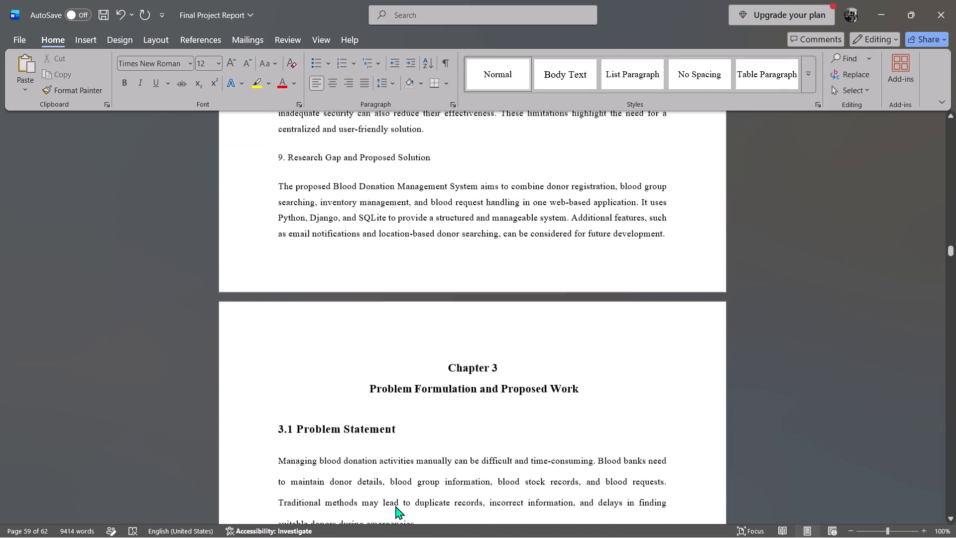
pyautogui.scroll(15, 395, 506)
pyautogui.scroll(-1, 395, 506)
pyautogui.scroll(14, 395, 506)
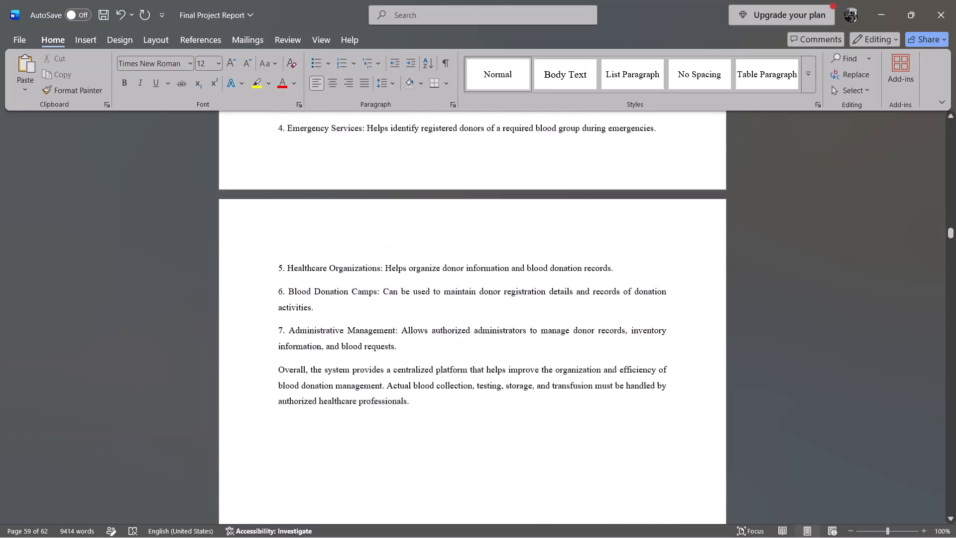
pyautogui.scroll(9, 395, 506)
pyautogui.scroll(12, 395, 506)
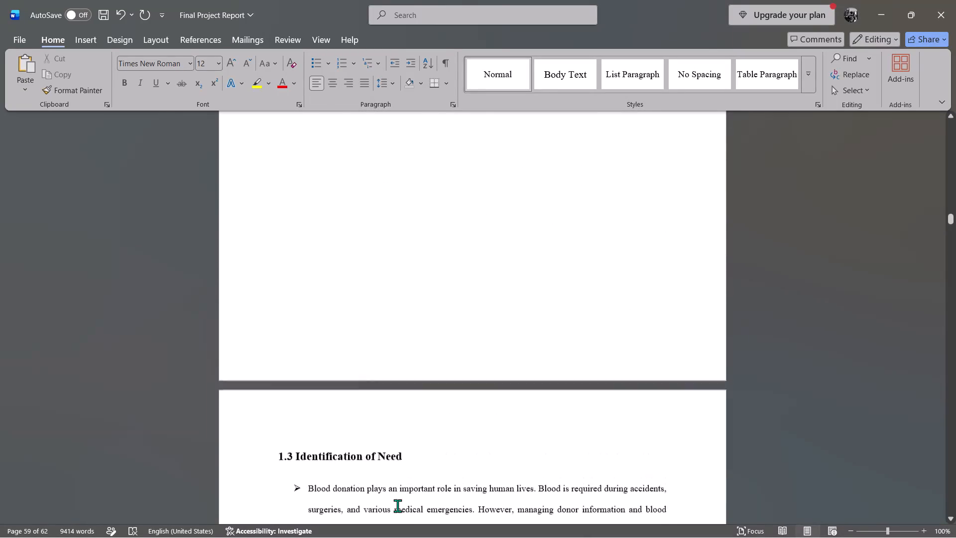
pyautogui.scroll(20, 397, 506)
pyautogui.scroll(10, 397, 506)
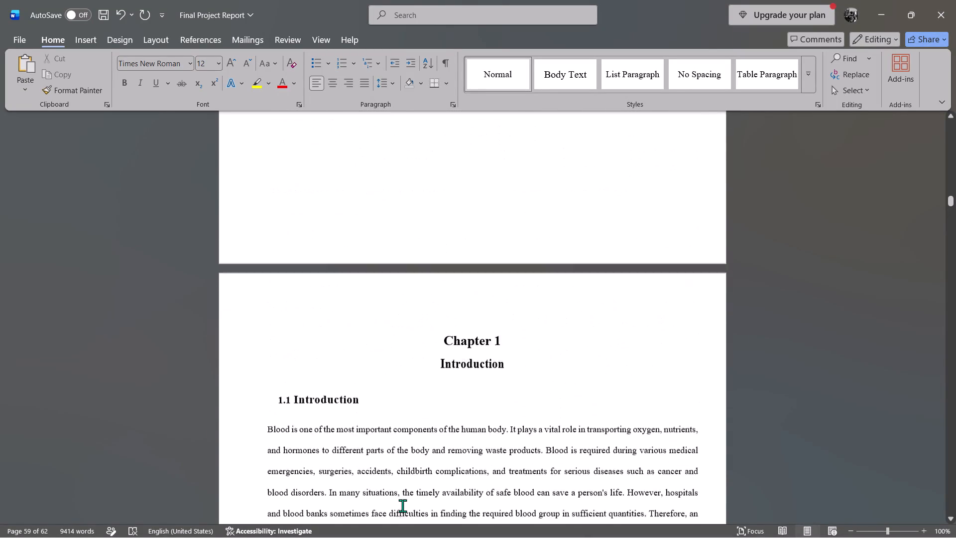
# Review the front matter backwards from the table of contents through the abstract and certificate pages to the cover page.
pyautogui.scroll(11, 402, 506)
pyautogui.scroll(-3, 402, 506)
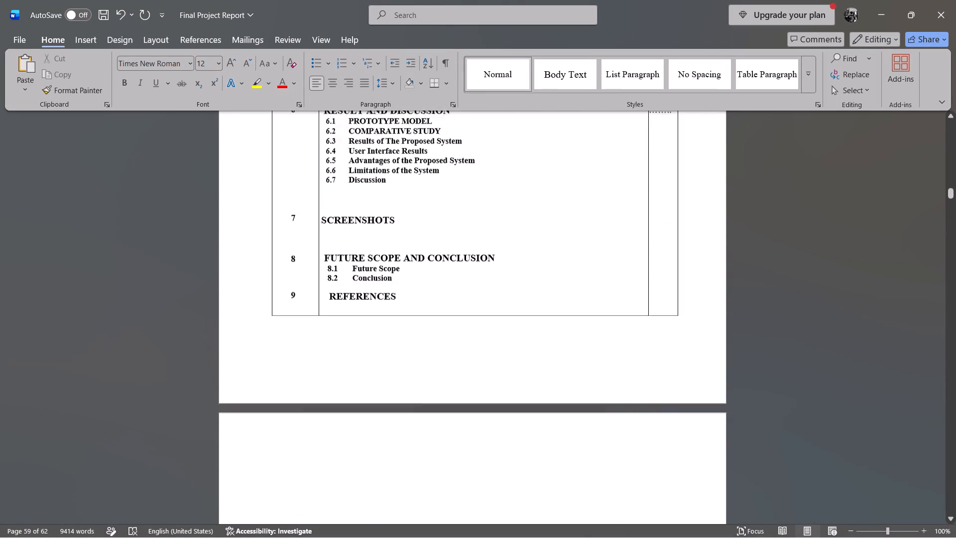
pyautogui.scroll(5, 402, 506)
pyautogui.scroll(19, 402, 506)
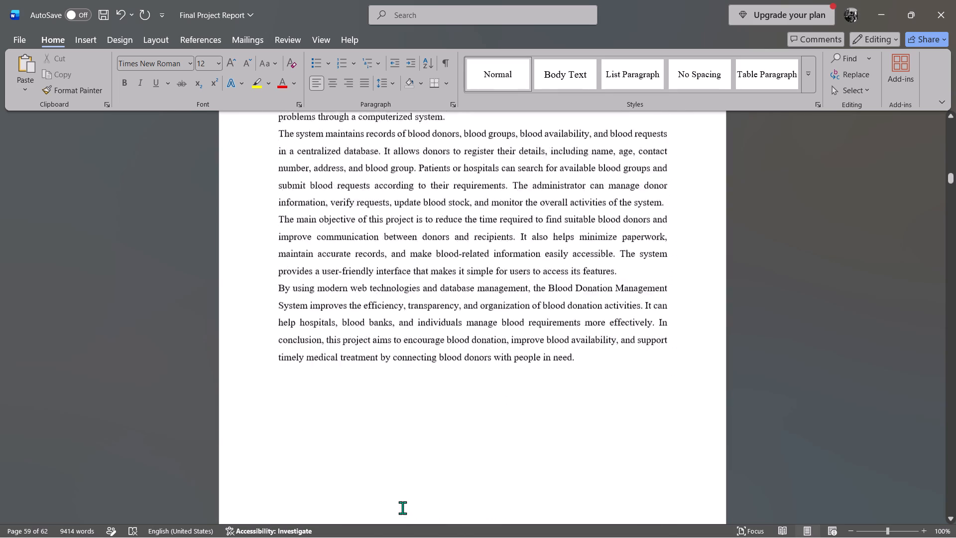
pyautogui.scroll(12, 402, 508)
pyautogui.scroll(11, 401, 509)
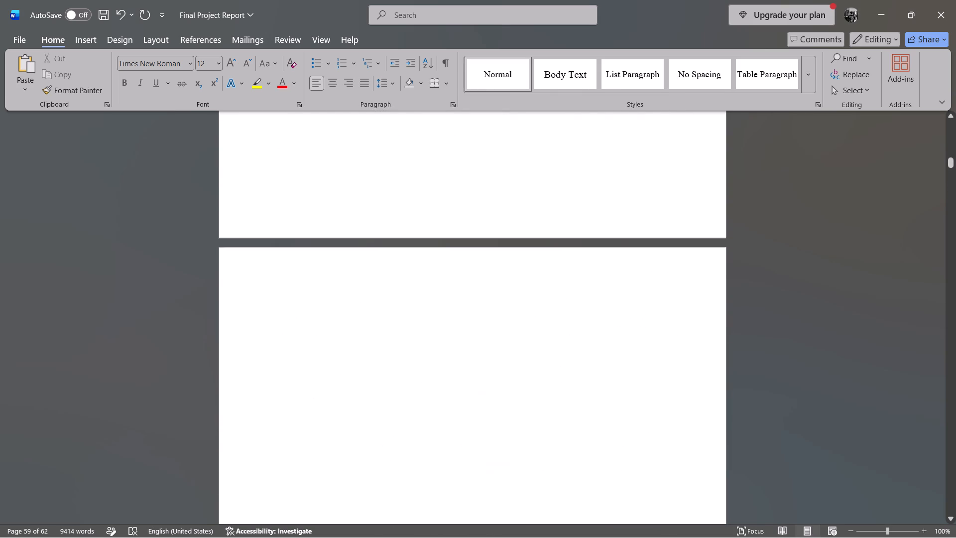
pyautogui.scroll(19, 399, 511)
pyautogui.scroll(6, 399, 514)
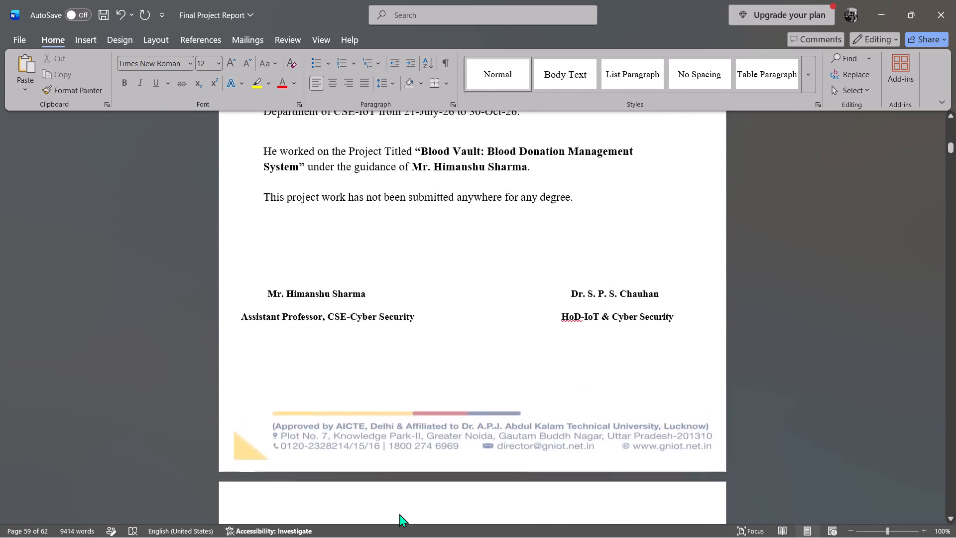
pyautogui.scroll(3, 399, 514)
pyautogui.scroll(20, 399, 514)
pyautogui.scroll(2, 399, 514)
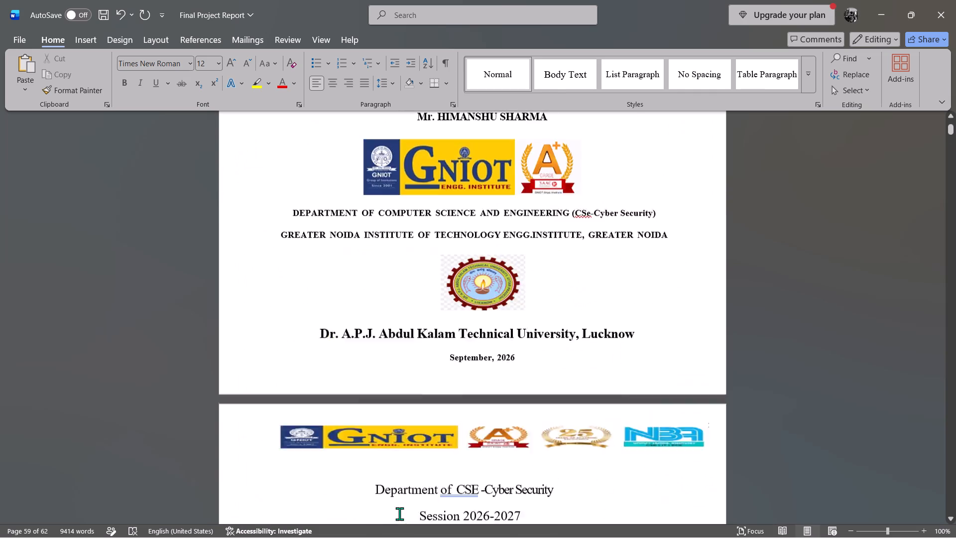
# Remove the extra space before the colon in the cover page title so it reads BLOOD VAULT: BLOOD DONATION MANAGEMENT SYSTEM.
pyautogui.scroll(10, 399, 514)
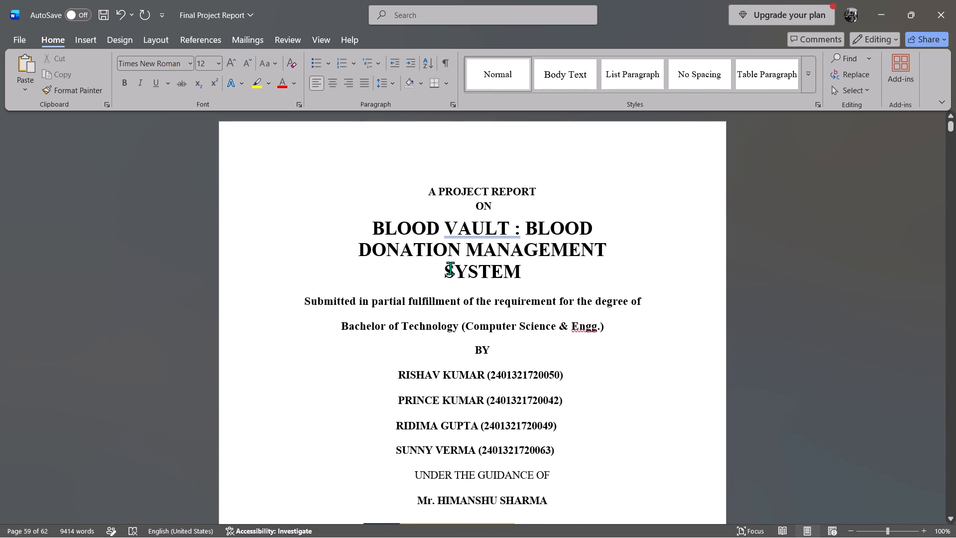
pyautogui.click(513, 231)
pyautogui.press('BackSpace')
# Correct CSe to CSE in the department line on the cover page.
pyautogui.scroll(-1, 510, 247)
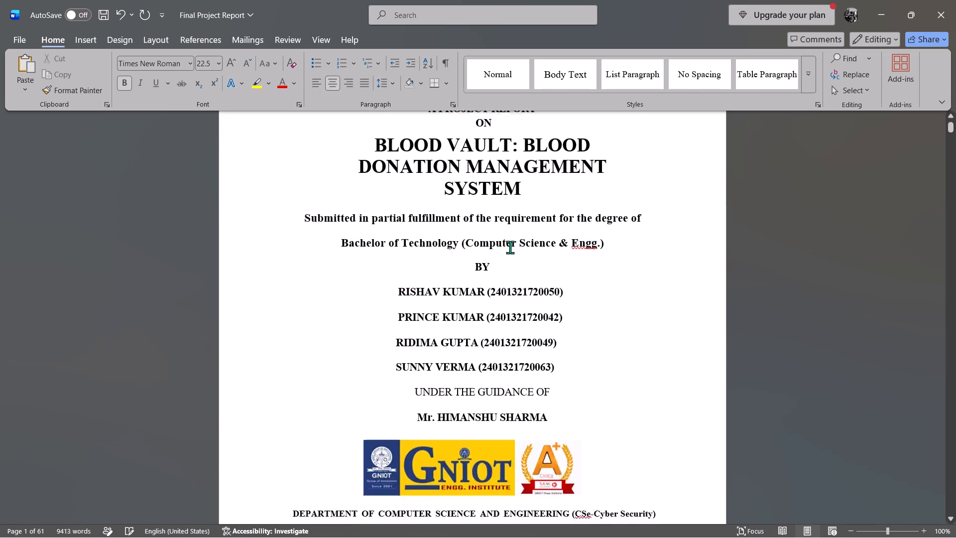
pyautogui.scroll(-3, 510, 247)
pyautogui.click(584, 317)
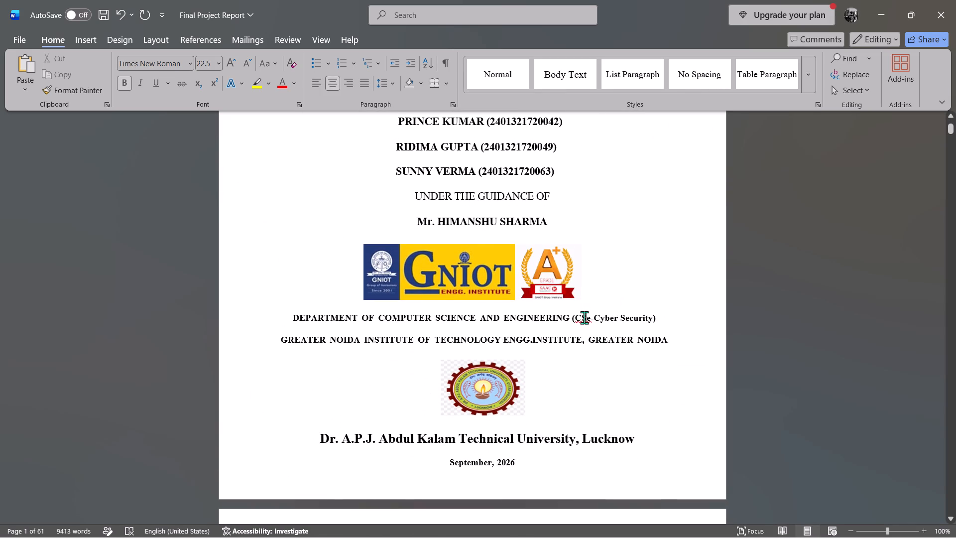
pyautogui.rightClick(584, 316)
pyautogui.click(600, 295)
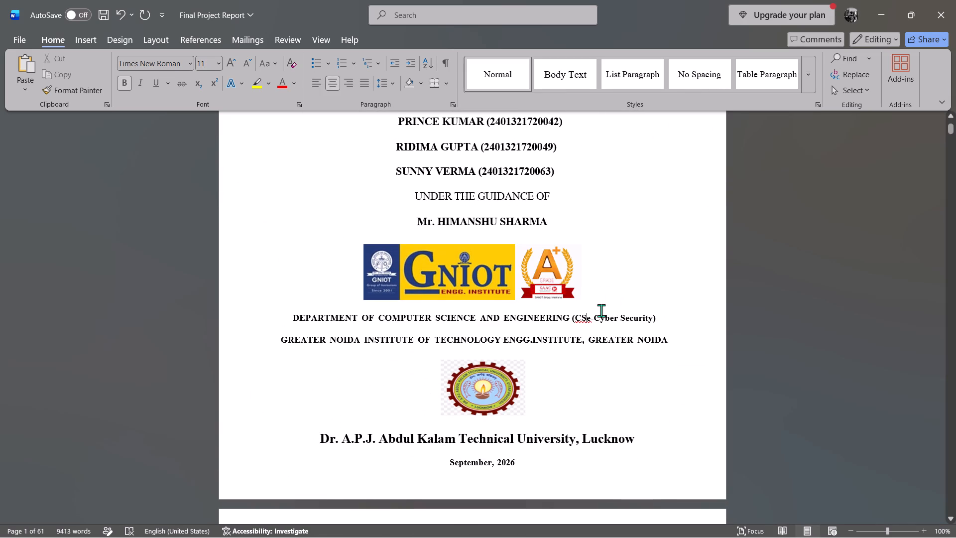
pyautogui.press('Right')
pyautogui.press('BackSpace')
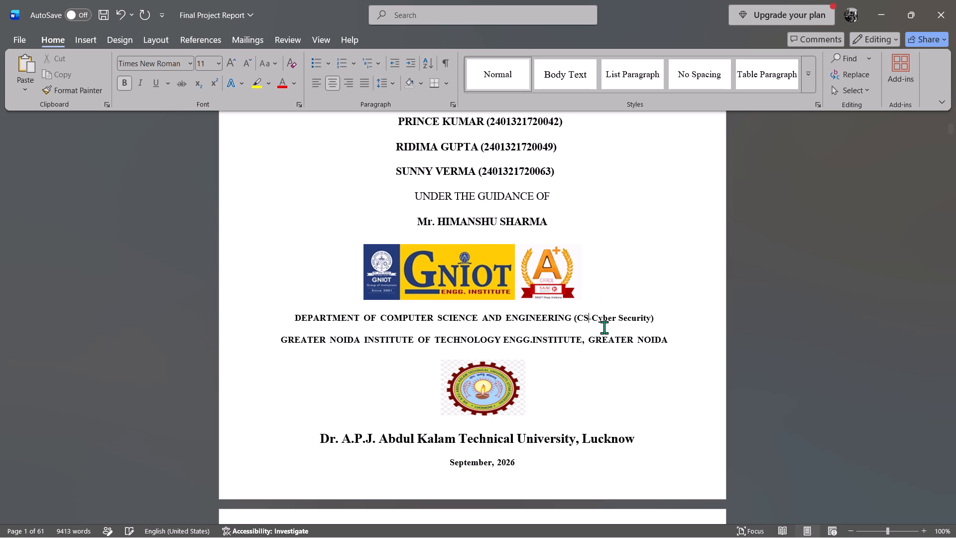
pyautogui.hotkey('shift', 'e')
# Apply the suggested spacing correction "of CSE" in the department headings of the first two project completion certificates.
pyautogui.scroll(-3, 604, 327)
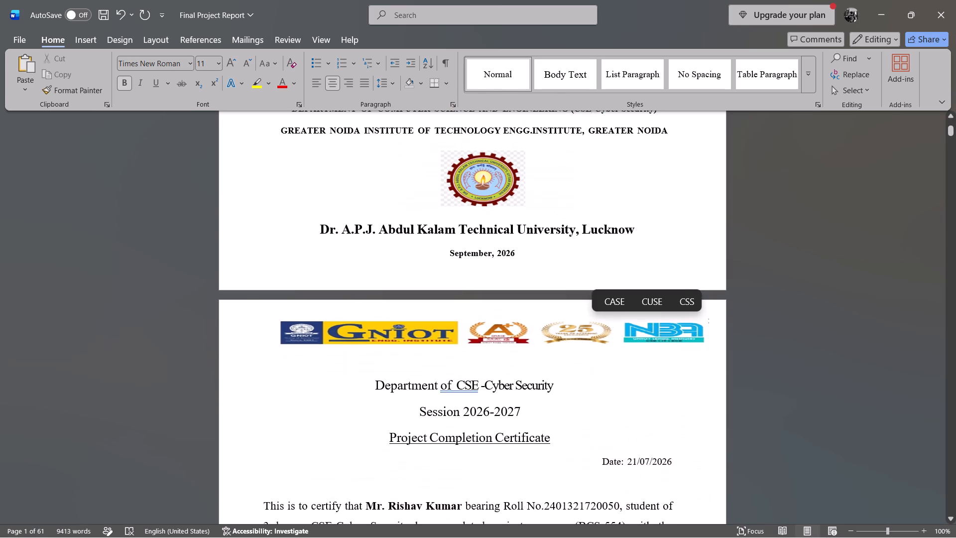
pyautogui.click(458, 385)
pyautogui.rightClick(454, 386)
pyautogui.click(361, 154)
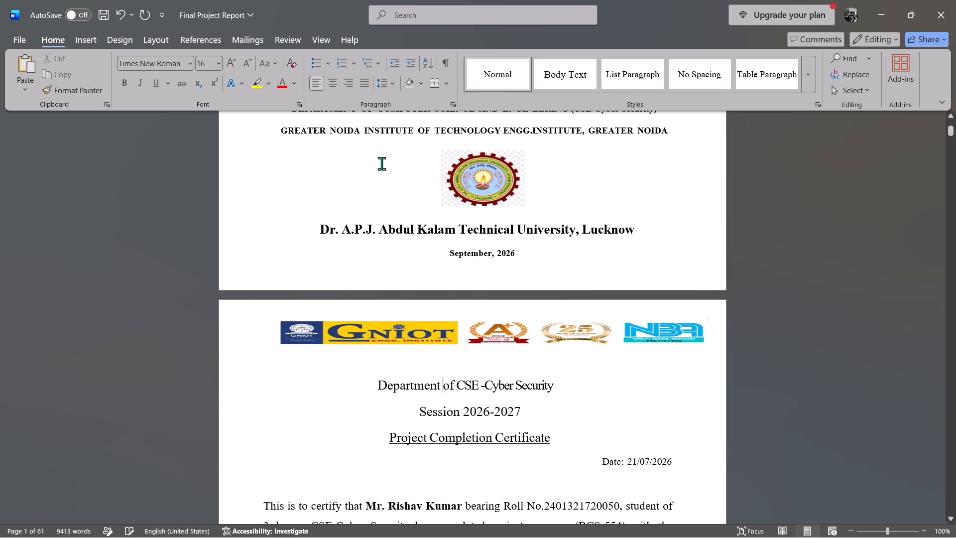
pyautogui.scroll(-7, 558, 367)
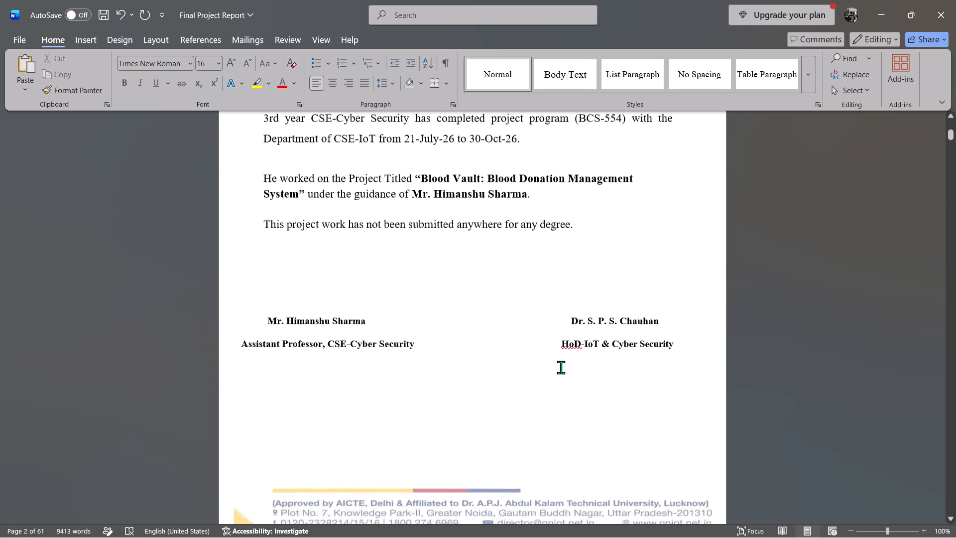
pyautogui.scroll(-4, 561, 367)
pyautogui.click(466, 273)
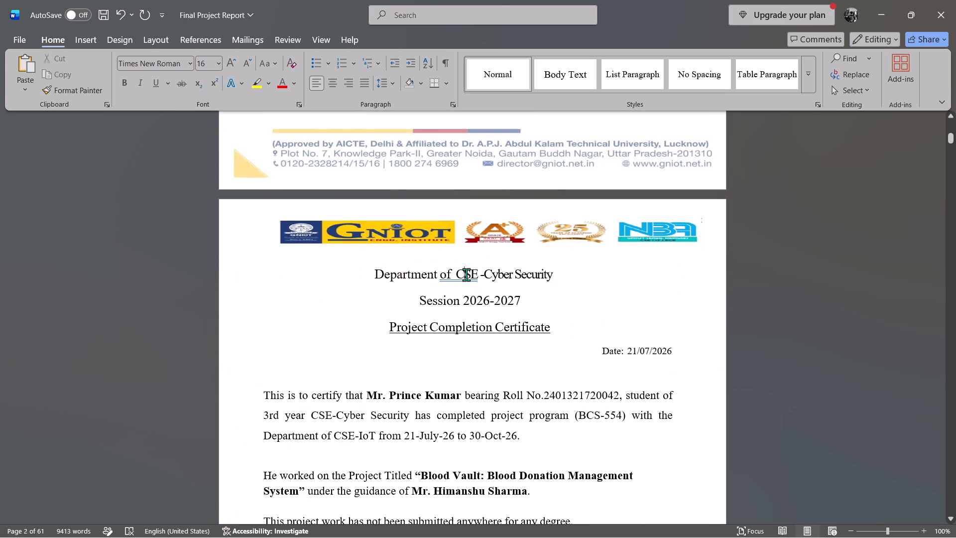
pyautogui.rightClick(466, 274)
pyautogui.click(453, 287)
# Apply the same "of CSE" spacing correction in the department headings of the third and fourth project completion certificates.
pyautogui.scroll(-7, 565, 301)
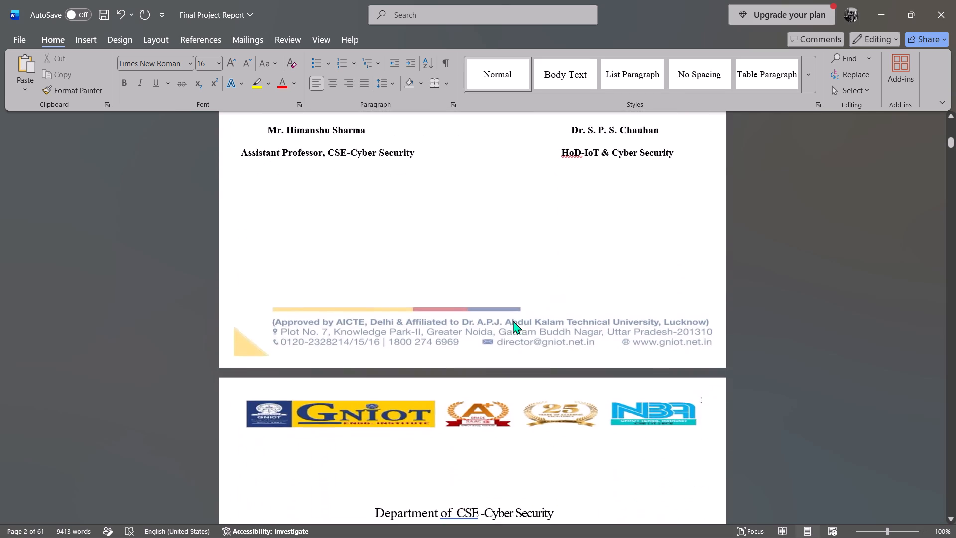
pyautogui.scroll(-2, 484, 349)
pyautogui.click(465, 377)
pyautogui.rightClick(465, 375)
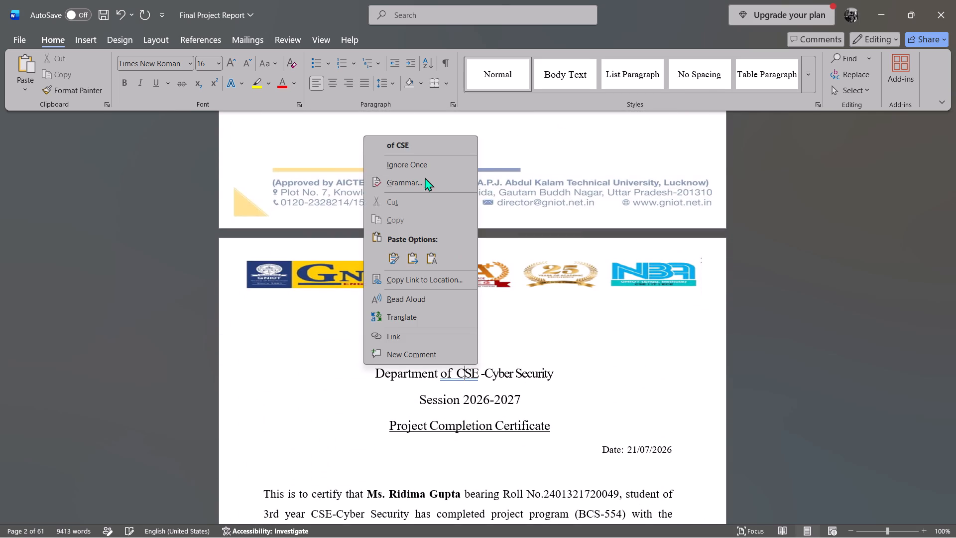
pyautogui.click(413, 148)
pyautogui.scroll(-4, 538, 388)
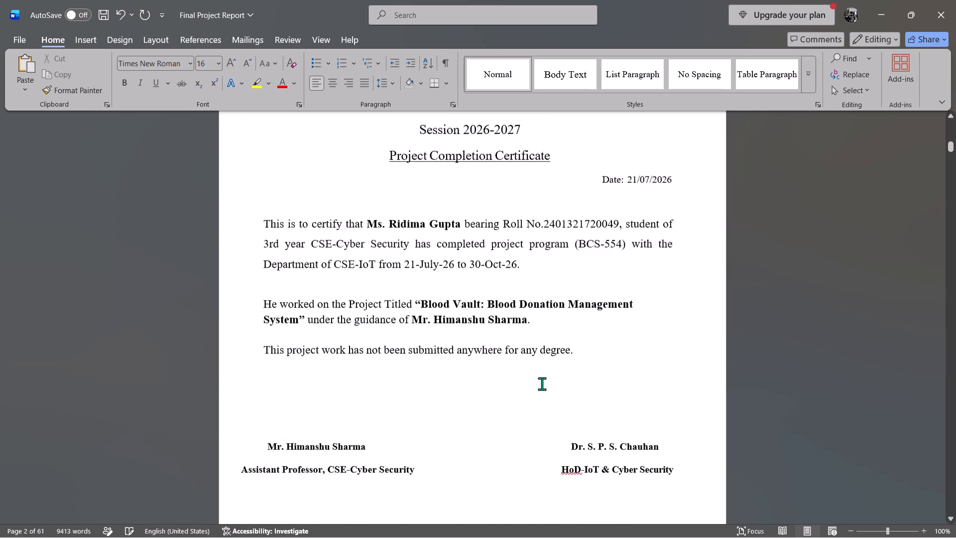
pyautogui.scroll(-16, 542, 384)
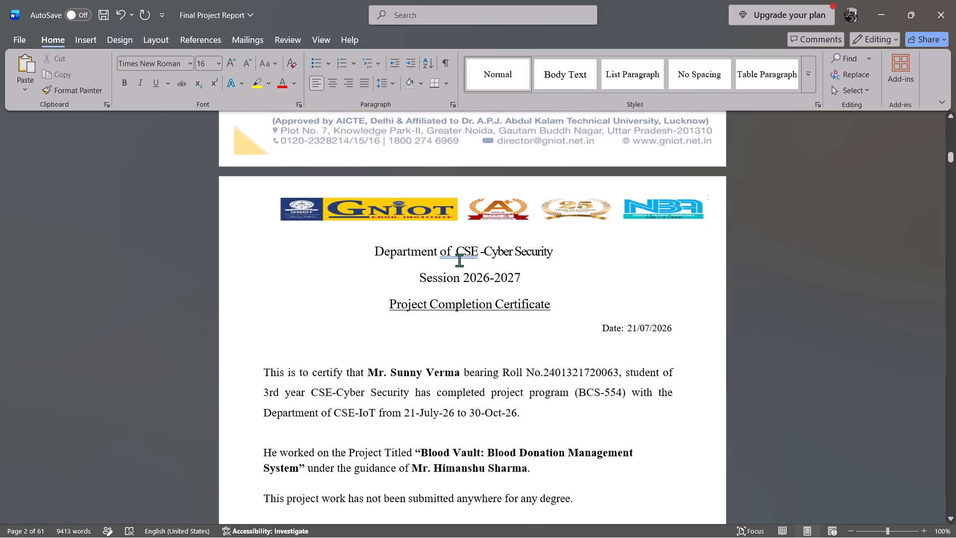
pyautogui.click(465, 256)
pyautogui.rightClick(465, 254)
pyautogui.click(448, 267)
# Remove the stray space before the comma after the project coordinator's name in the Acknowledgement.
pyautogui.scroll(-4, 540, 301)
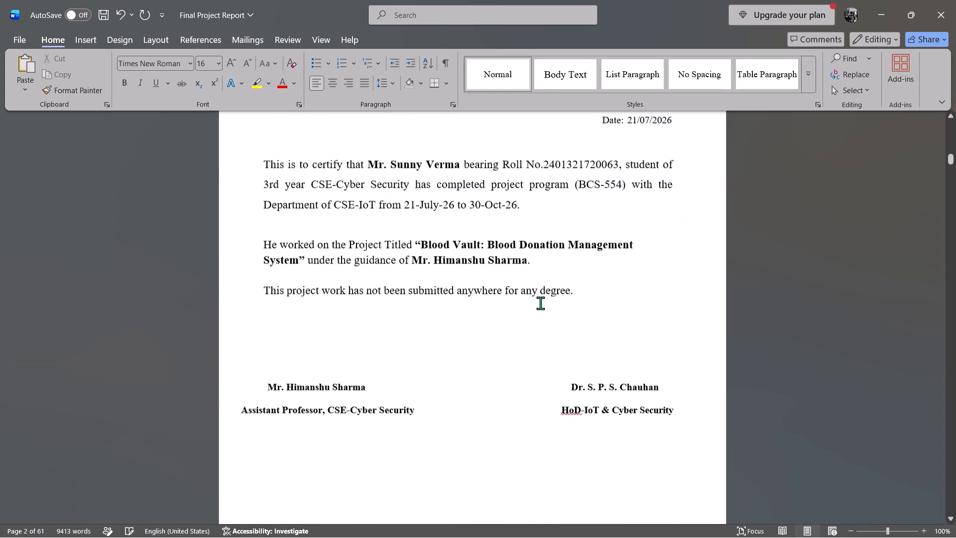
pyautogui.scroll(-1, 540, 303)
pyautogui.scroll(1, 540, 303)
pyautogui.scroll(-3, 542, 301)
pyautogui.scroll(1, 548, 302)
pyautogui.scroll(-12, 548, 303)
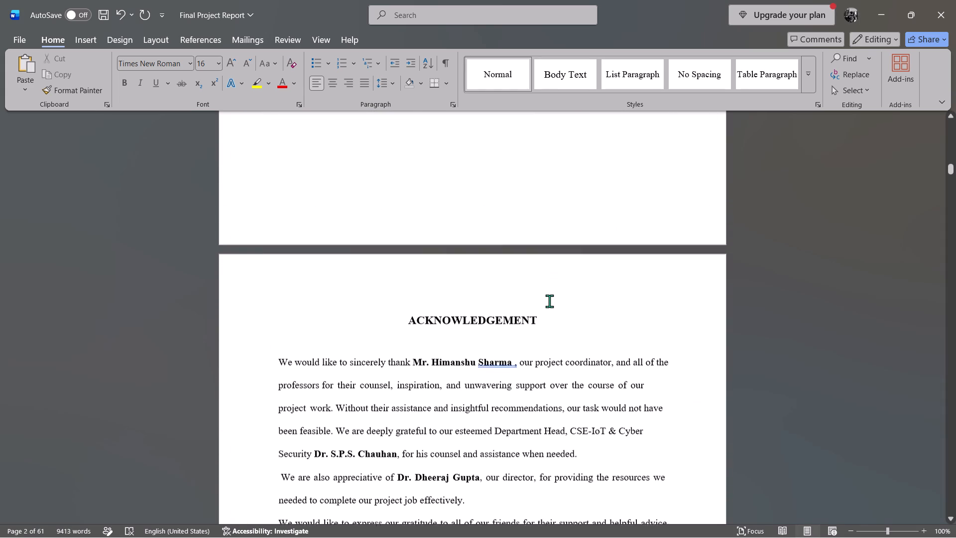
pyautogui.click(508, 364)
pyautogui.rightClick(508, 364)
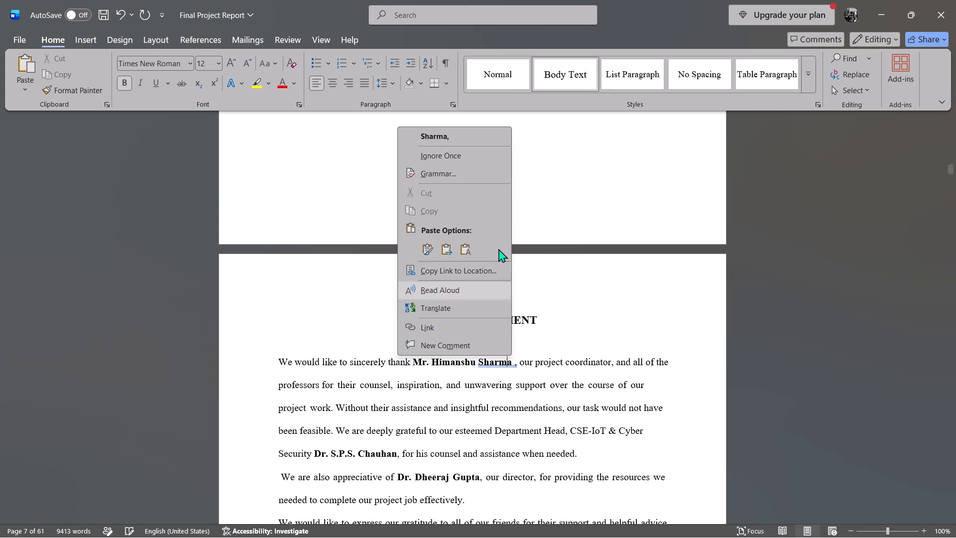
pyautogui.click(450, 140)
# Check the remaining front pages down to the table of contents and save the report.
pyautogui.scroll(-4, 451, 138)
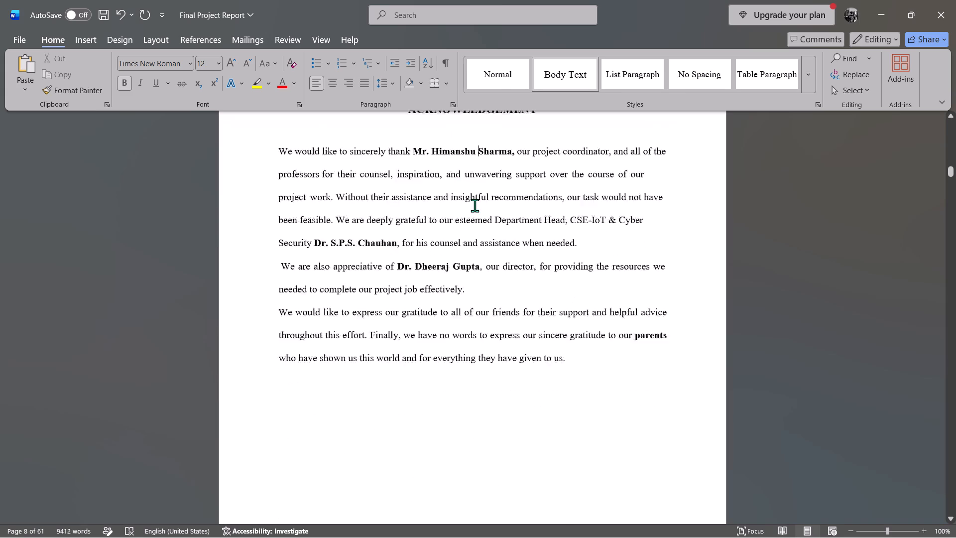
pyautogui.scroll(-5, 475, 205)
pyautogui.scroll(1, 486, 216)
pyautogui.scroll(-9, 486, 216)
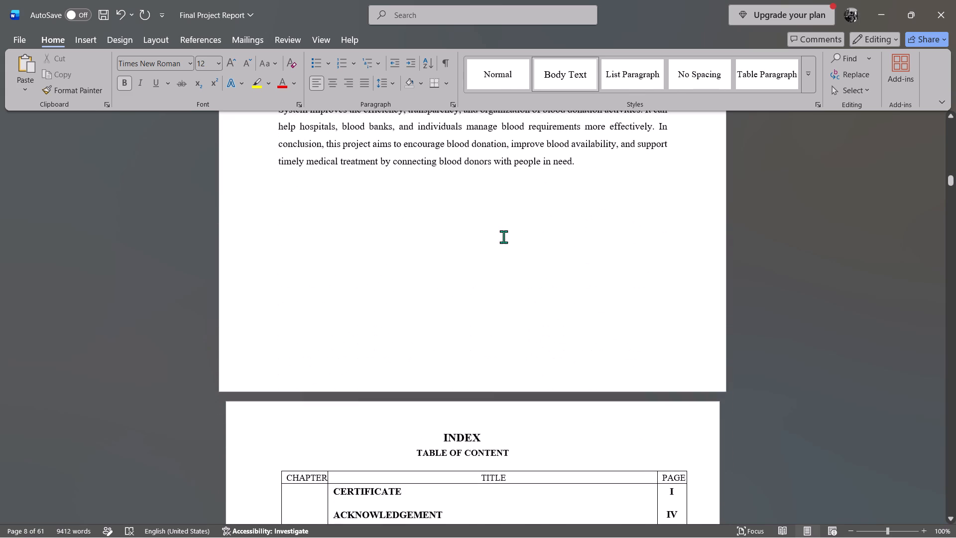
pyautogui.hotkey('ctrl', 's')
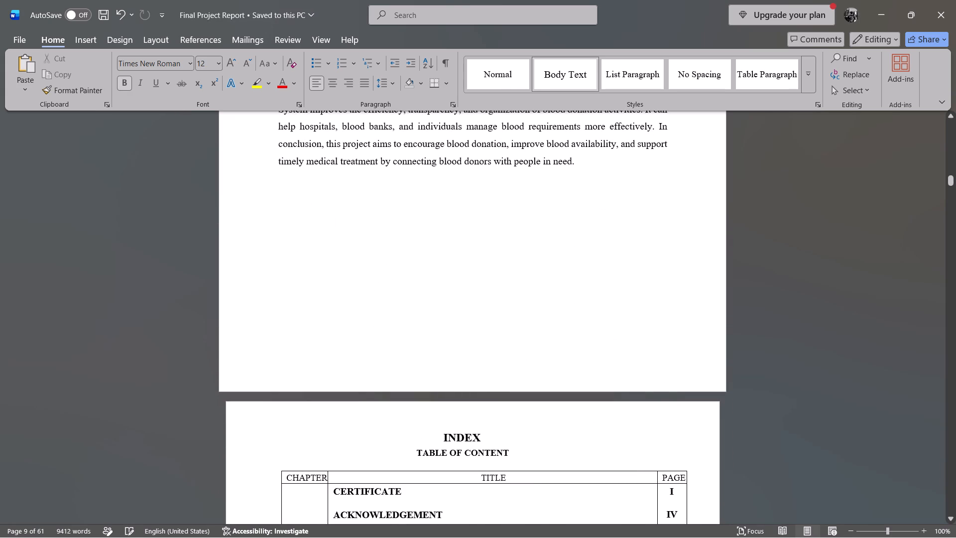
pyautogui.hotkey('ctrl', 's')
pyautogui.hotkey('ctrl', 's')
pyautogui.hotkey('ctrl', 's')
pyautogui.hotkey('ctrl', 's')
# Switch away from the report to the browser and bring up the Windows list of pinned apps.
pyautogui.hotkey('alt', 'Tab')
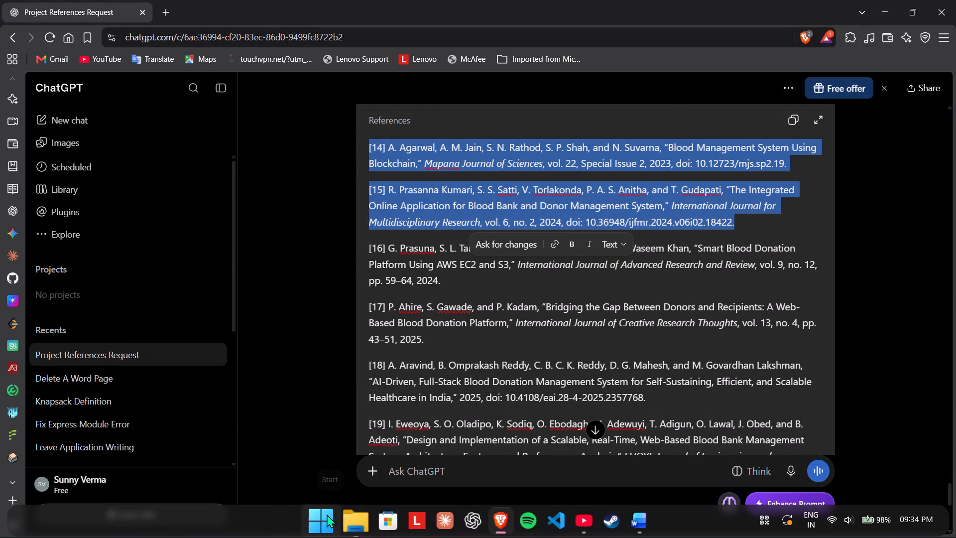
pyautogui.click(327, 514)
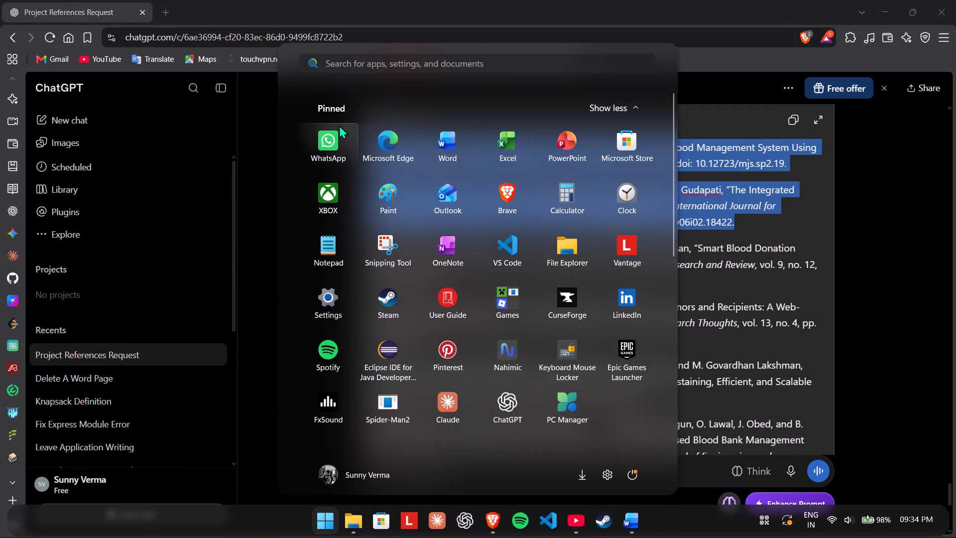
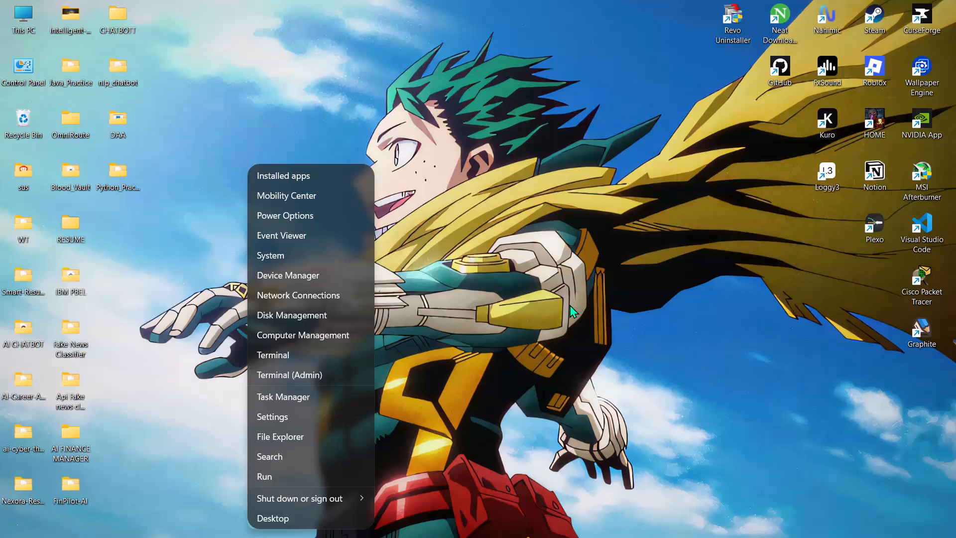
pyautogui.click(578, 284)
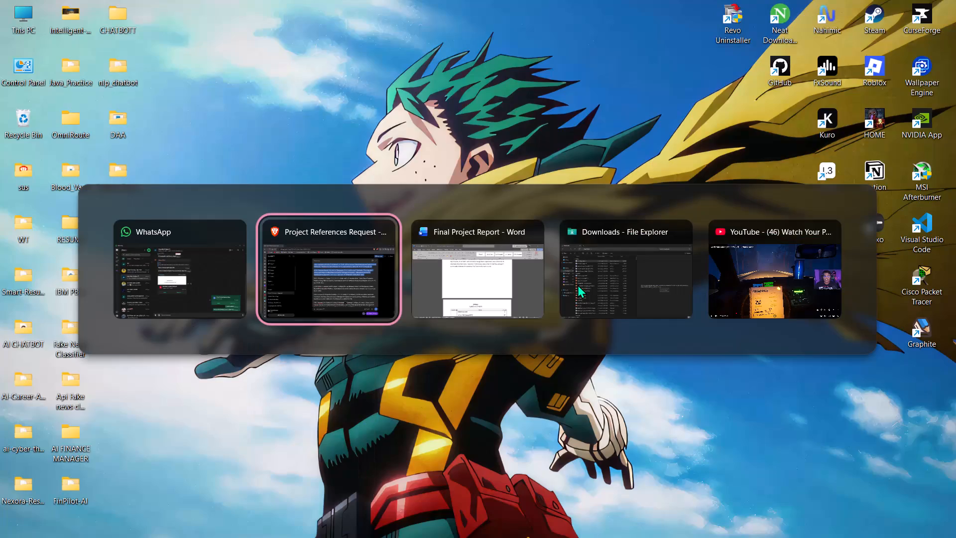